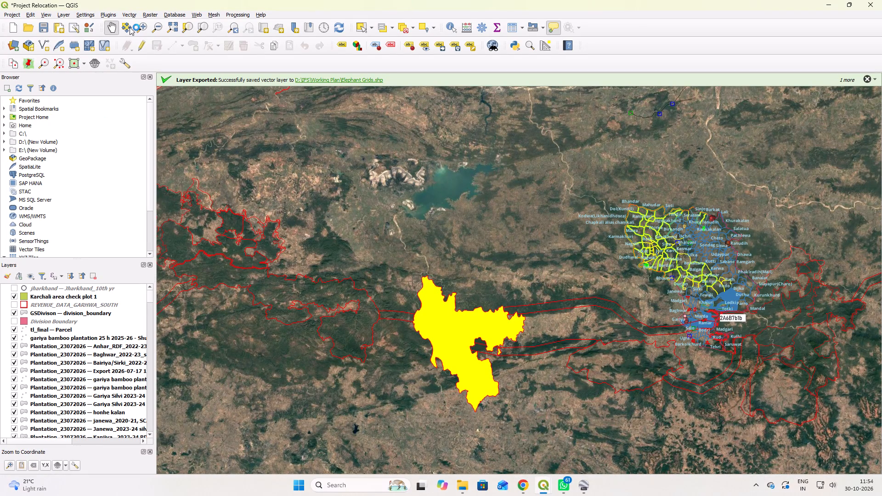
Switch from the map to the open attribute table of the PA_TR_Corridor_Final layer.
key(alt+Tab)
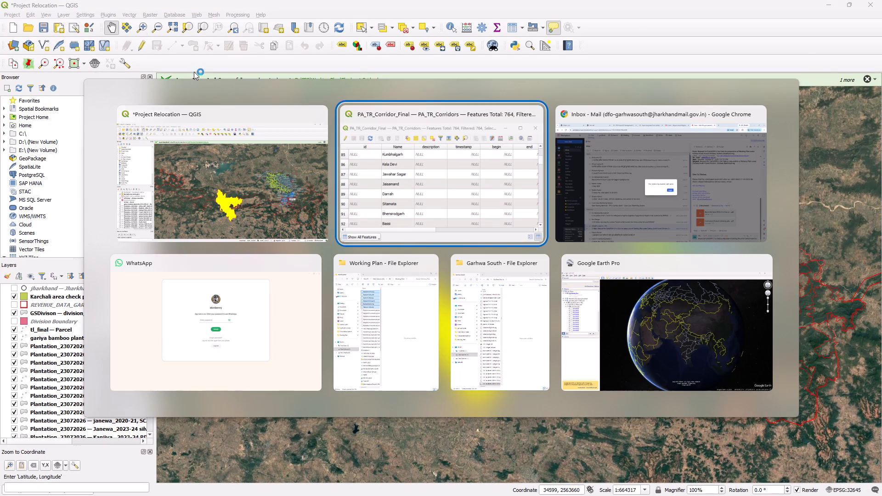
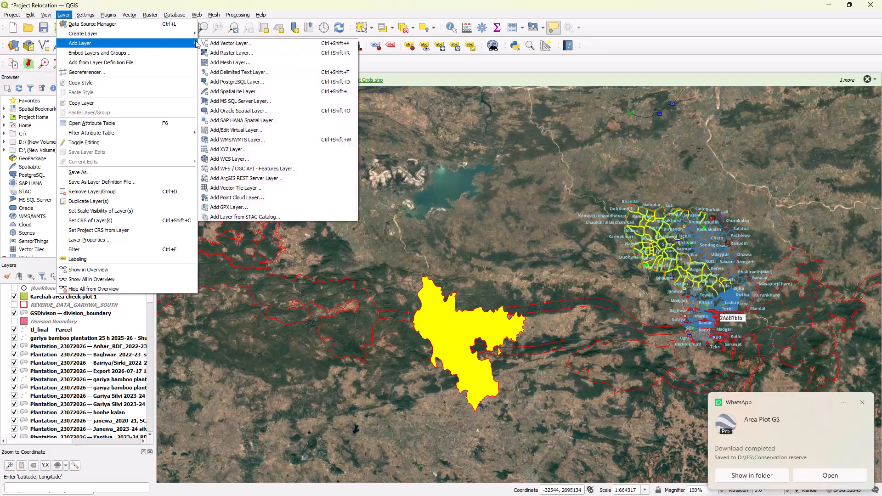
Add the Area Plot GS KML file from the Conservation reserve folder as a vector layer with its Merge polygon layer.
alt+click(230, 44)
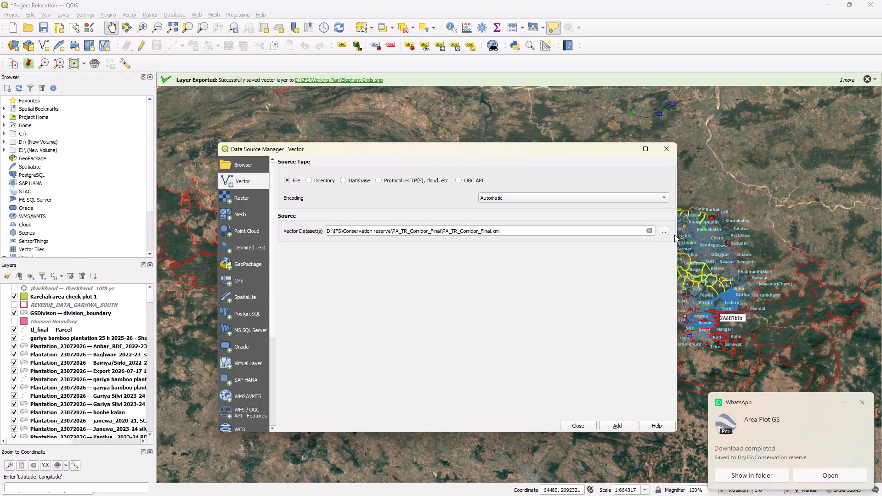
alt+click(662, 231)
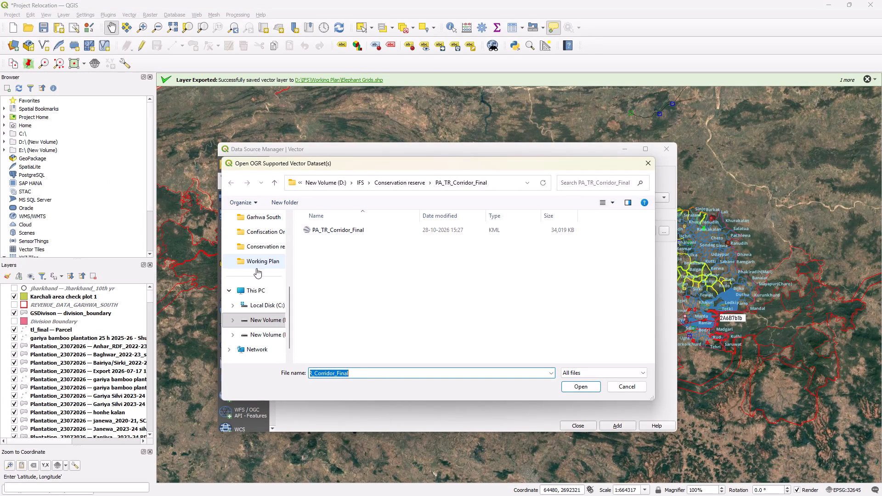
alt+click(393, 187)
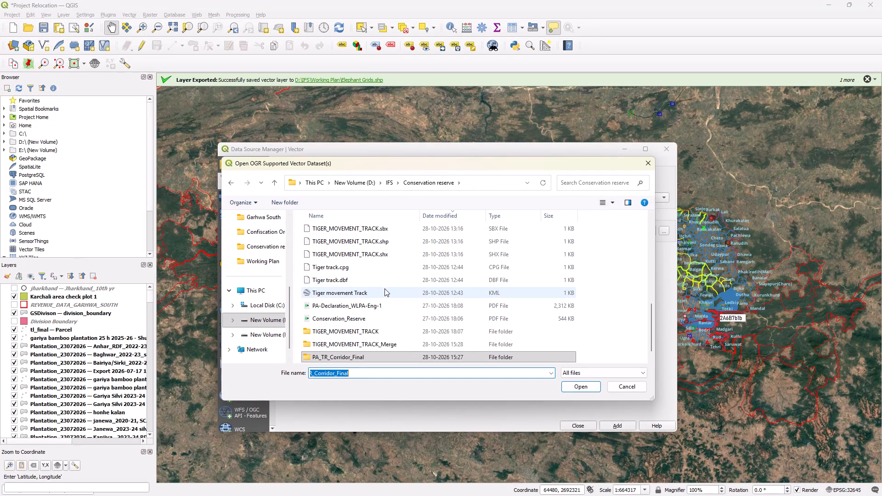
alt+scroll(384, 288, down, 4)
alt+scroll(384, 288, up, 5)
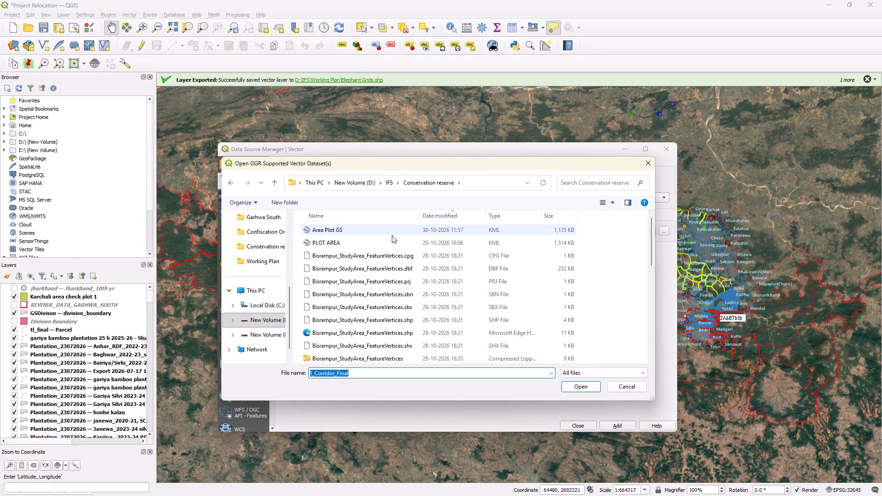
alt+click(391, 236)
alt+click(403, 231)
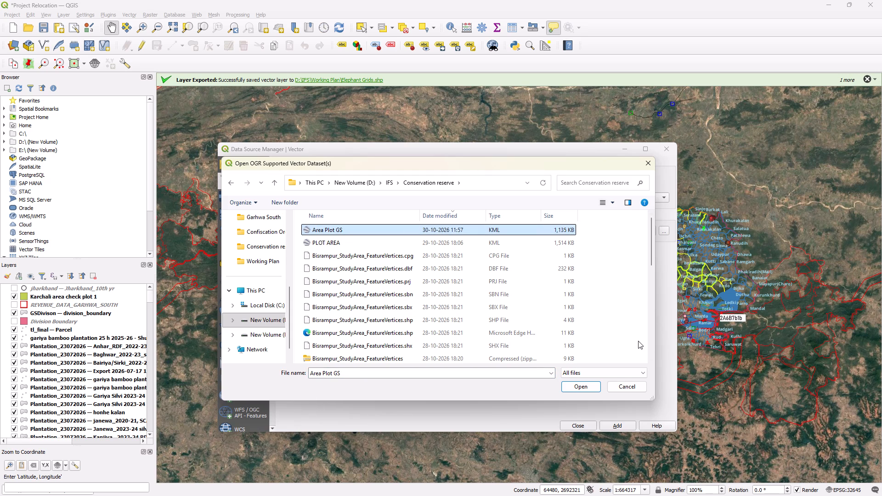
alt+click(581, 388)
alt+click(621, 423)
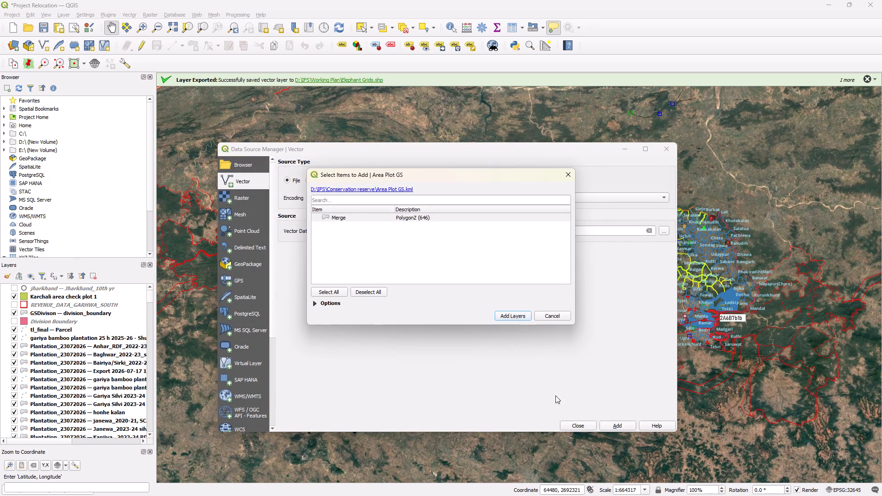
alt+click(518, 315)
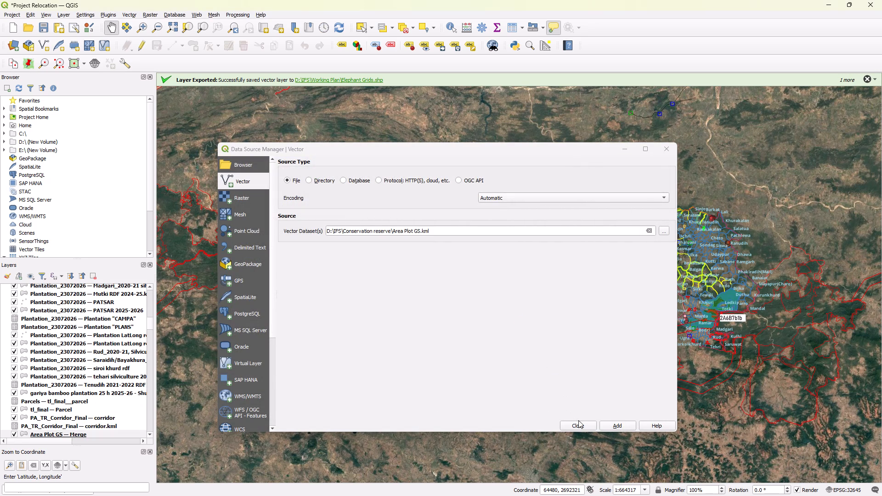
alt+click(578, 426)
Look through the project's layer list to review the loaded layers and which of them are switched on.
alt+scroll(68, 328, up, 7)
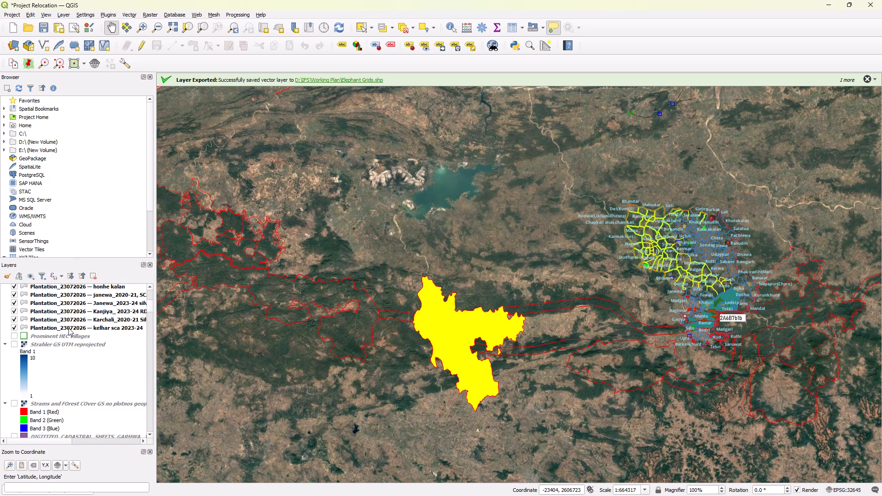
alt+scroll(68, 328, up, 2)
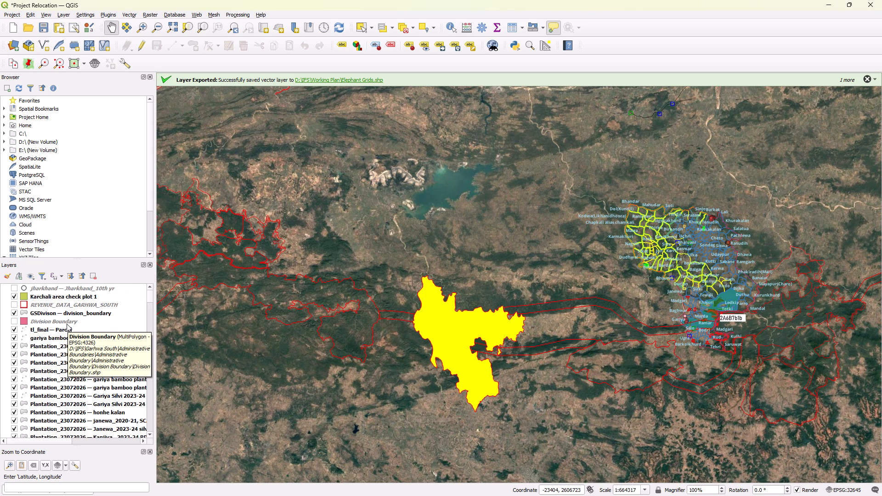
alt+scroll(67, 324, down, 1)
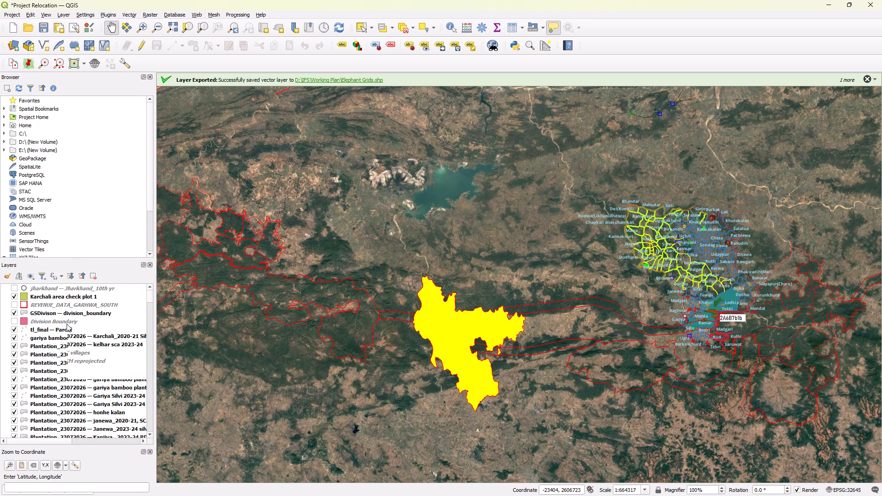
alt+scroll(67, 324, down, 2)
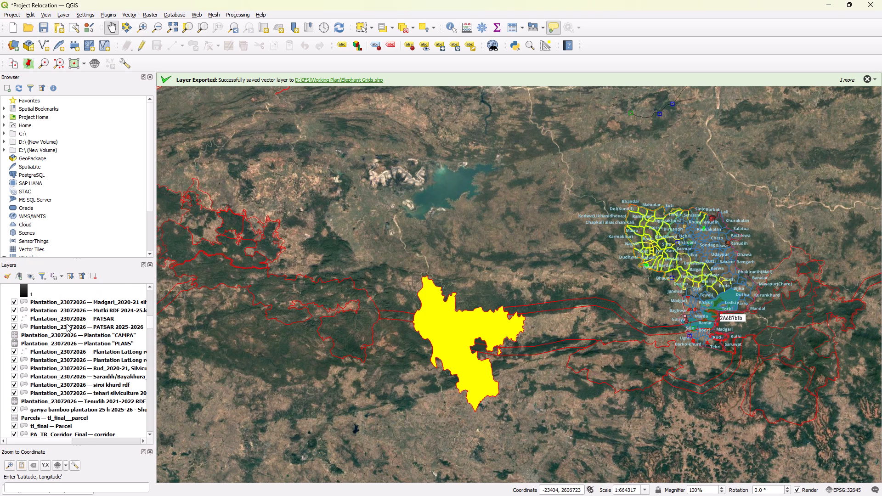
alt+scroll(67, 324, up, 3)
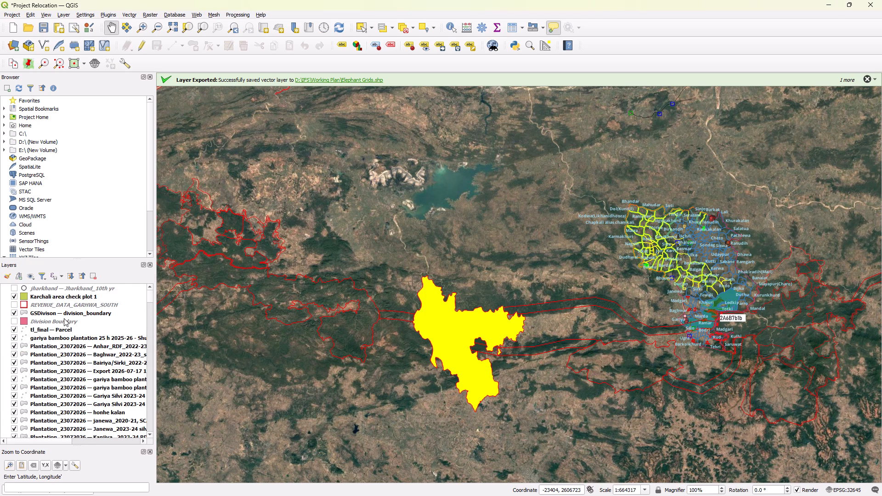
alt+scroll(64, 316, up, 1)
alt+scroll(73, 310, down, 1)
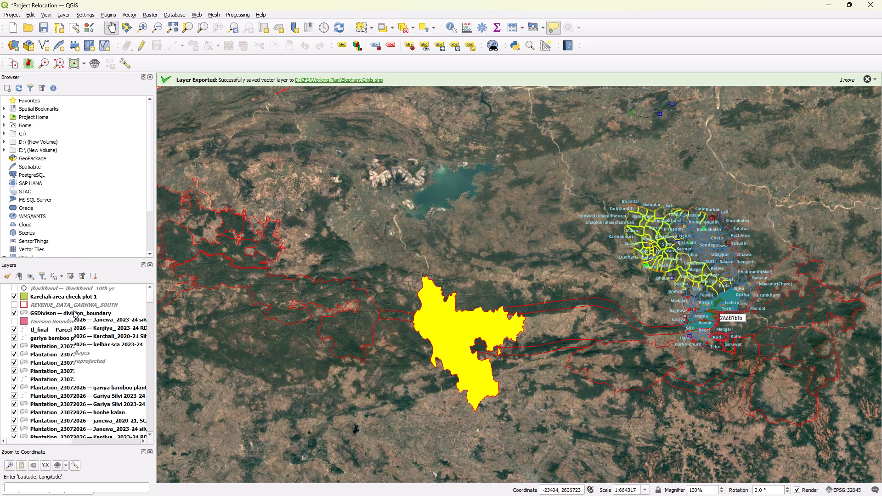
alt+scroll(73, 310, down, 4)
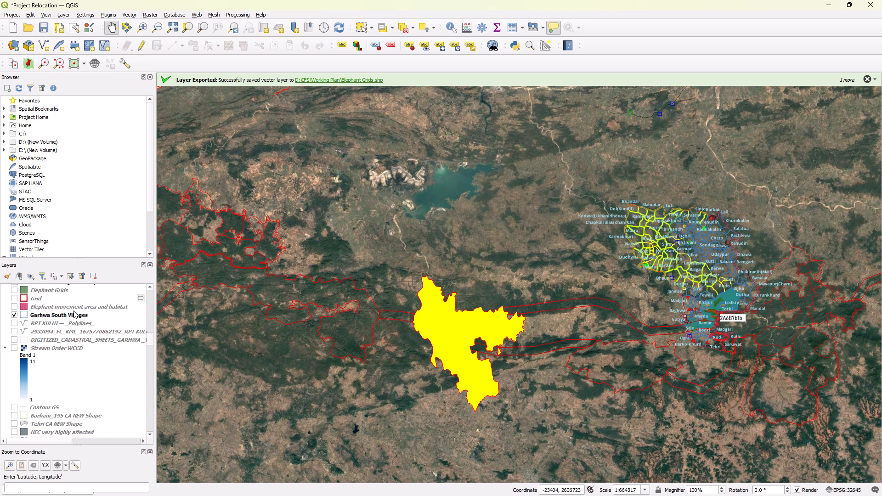
alt+scroll(73, 310, down, 3)
alt+scroll(72, 311, up, 13)
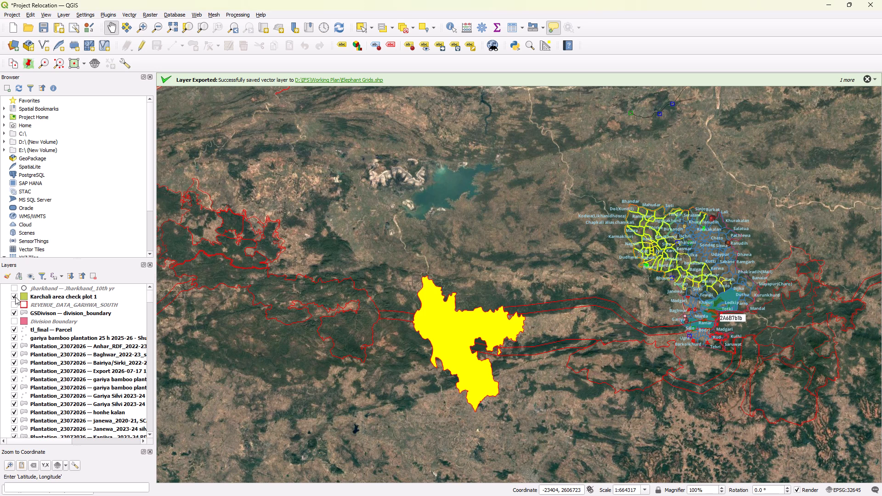
Examine the plot boundaries on the map around Gariya, Barhni, Salo, Barganwa and Paraswar villages at several scales.
alt+drag(713, 357, 612, 372)
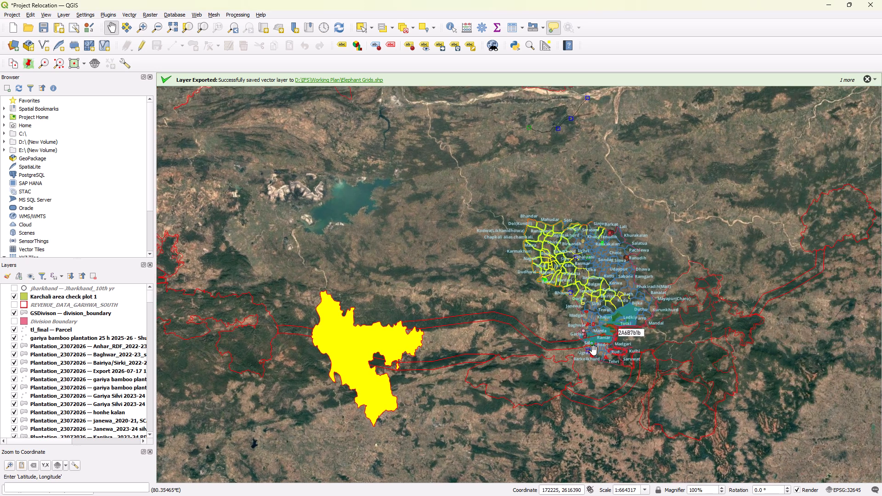
alt+scroll(594, 349, up, 4)
alt+drag(569, 313, 458, 337)
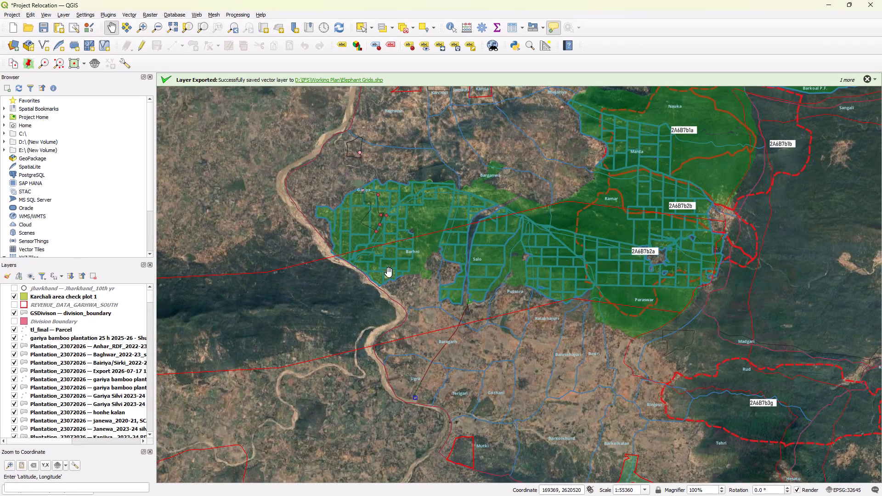
alt+scroll(623, 225, up, 1)
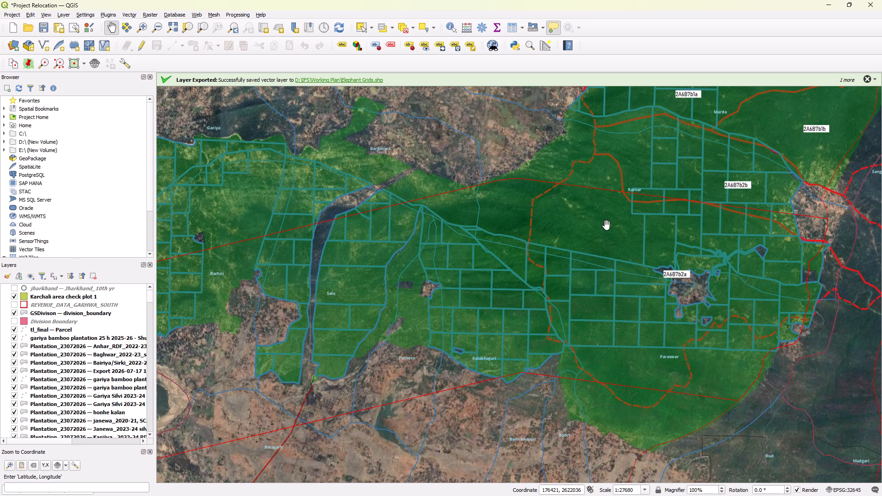
alt+scroll(353, 158, up, 1)
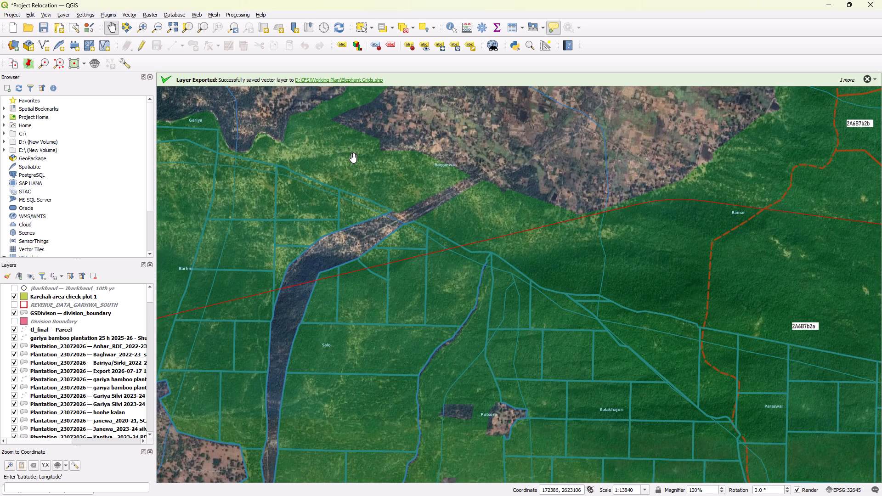
alt+scroll(353, 158, down, 1)
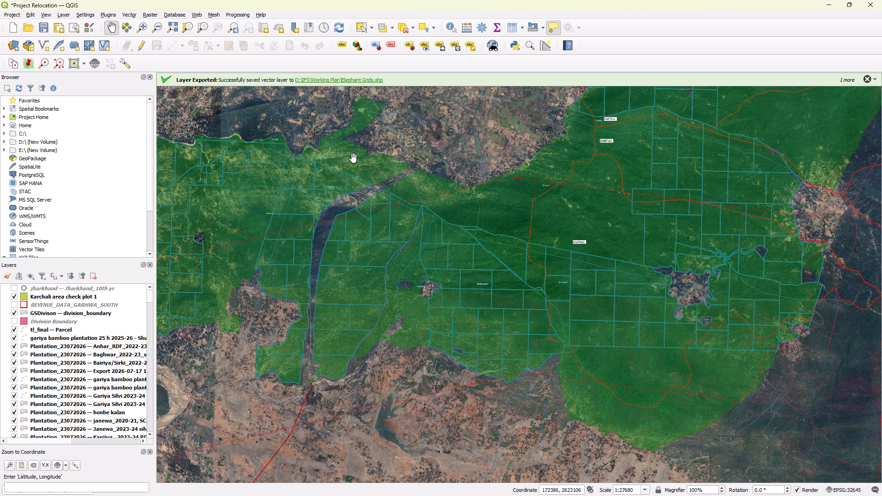
alt+scroll(353, 158, down, 1)
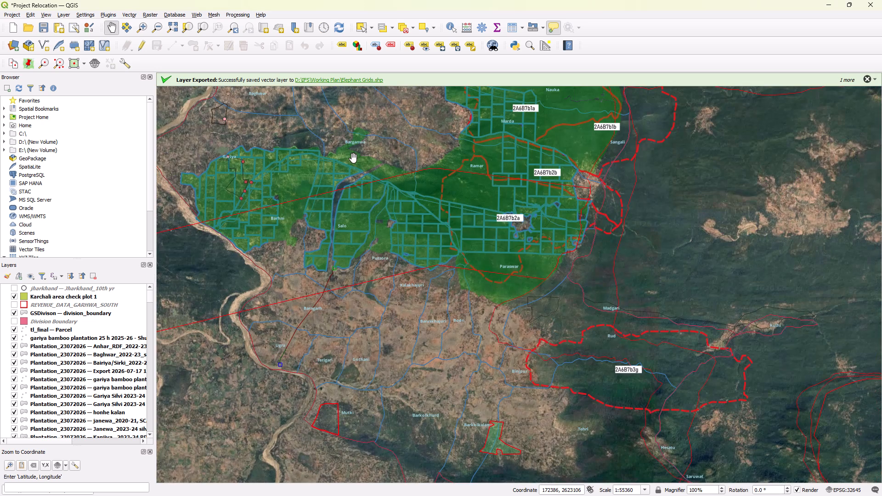
alt+scroll(269, 148, up, 2)
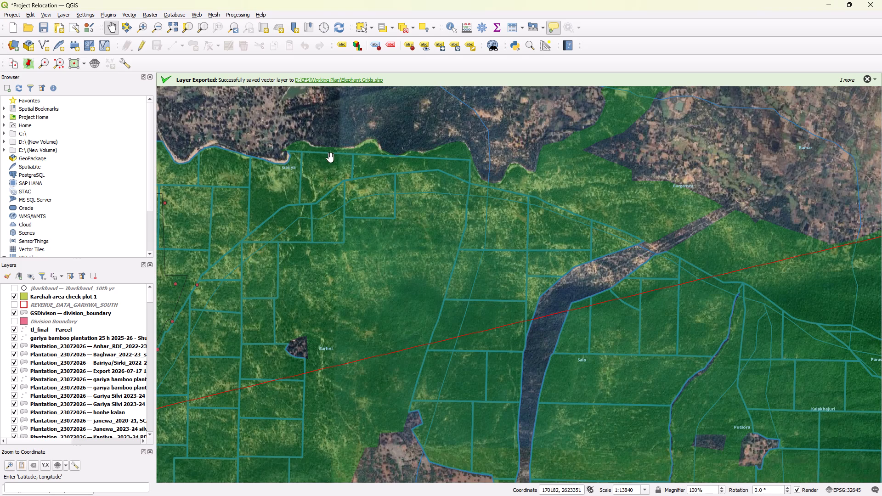
alt+scroll(356, 151, up, 1)
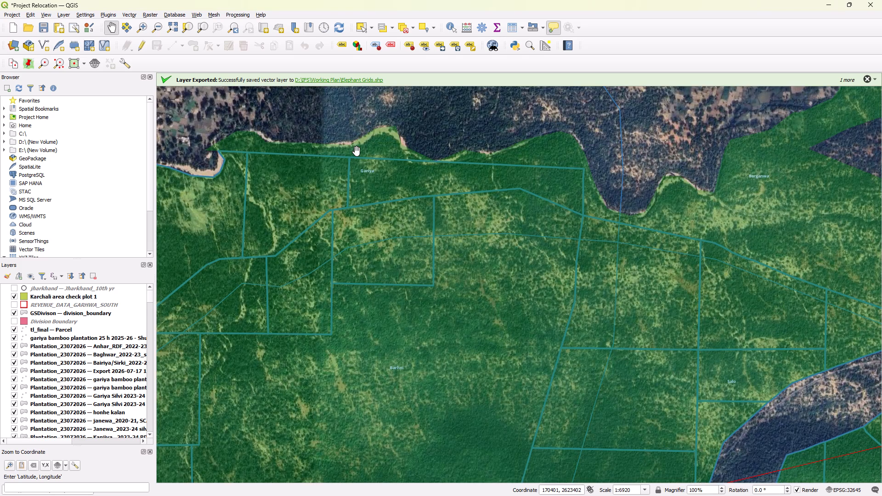
alt+scroll(137, 294, up, 2)
alt+scroll(82, 325, down, 2)
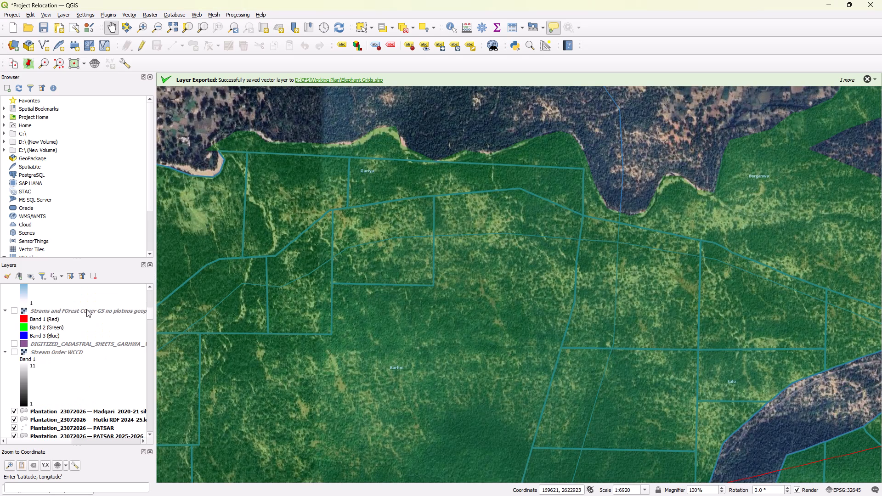
alt+scroll(87, 310, down, 2)
alt+scroll(87, 313, up, 11)
alt+scroll(637, 322, down, 1)
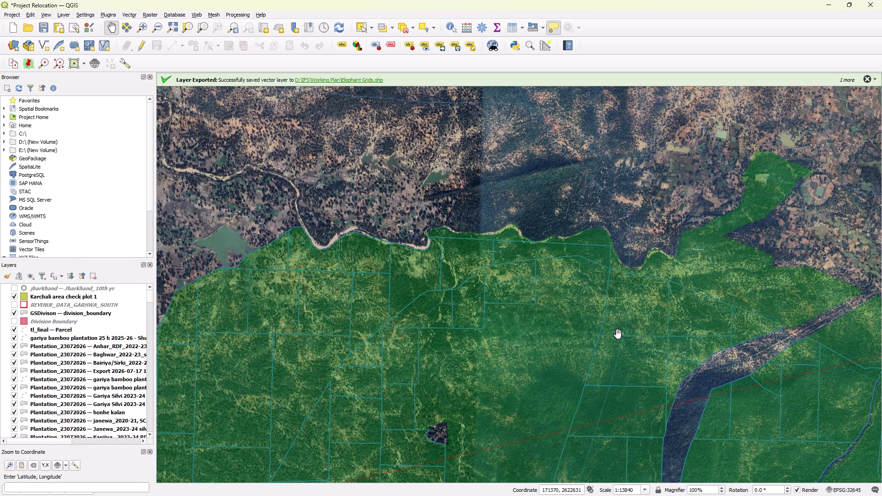
alt+scroll(531, 385, down, 2)
alt+drag(516, 413, 565, 360)
alt+scroll(498, 317, up, 1)
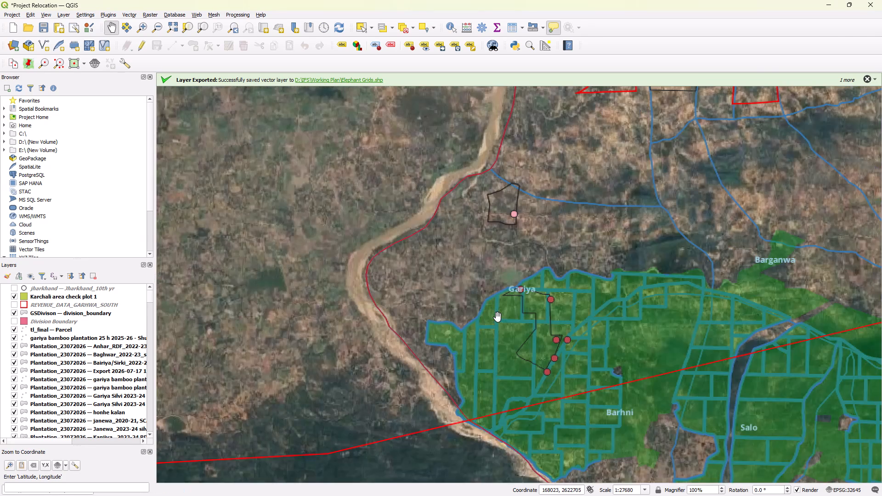
alt+scroll(535, 316, up, 1)
alt+scroll(535, 316, down, 2)
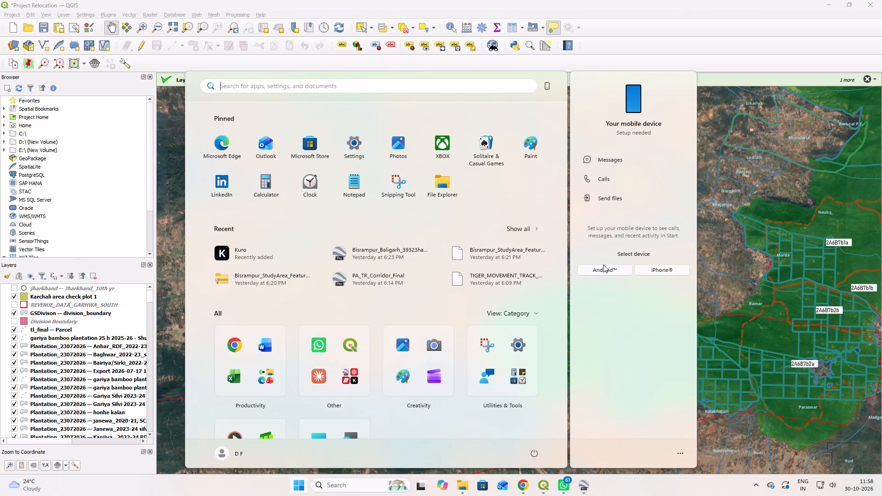
Search the computer for "goda", open the Notification Demarcation Godavarman folder, and open its Bhandariya Range workbook in Excel.
text(goda)
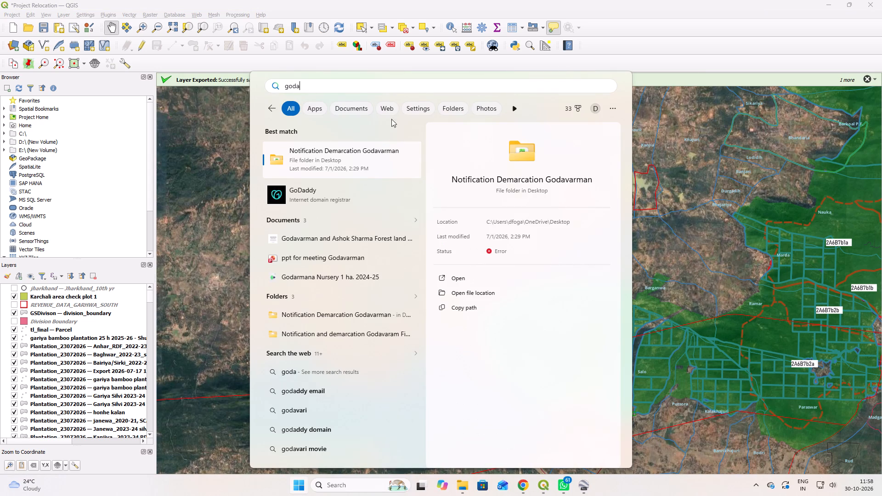
click(338, 175)
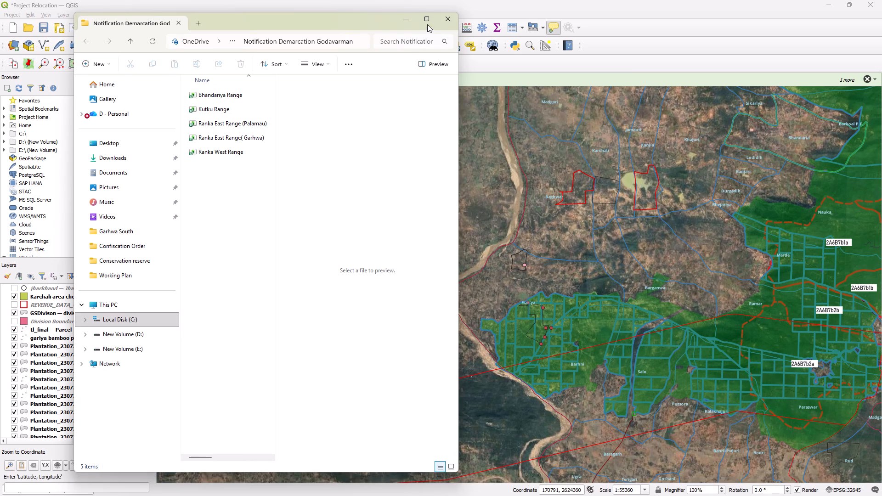
click(430, 22)
click(138, 79)
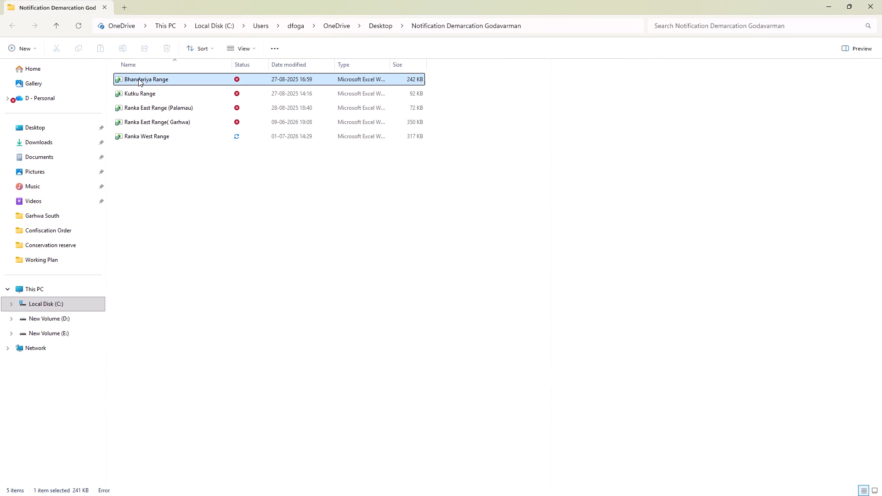
double_click(138, 79)
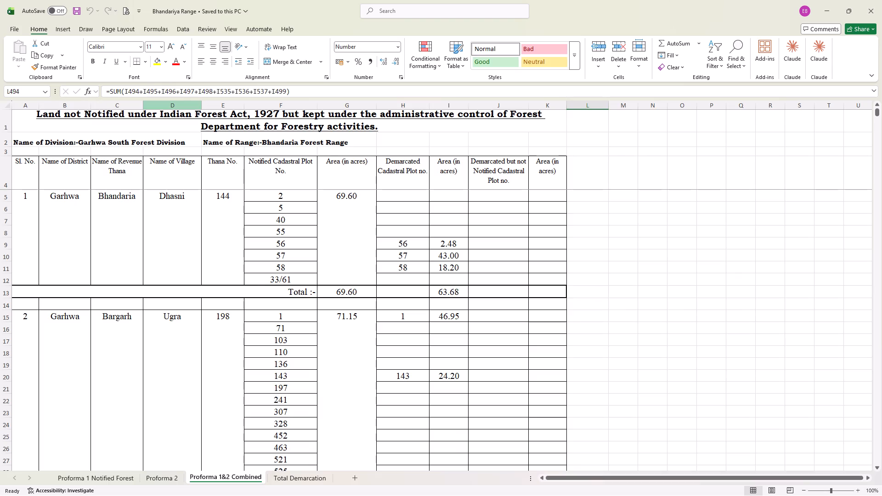
Look through the village-wise notified and demarcated plot records in the Proforma 1&2 Combined sheet.
click(591, 236)
scroll(591, 236, down, 9)
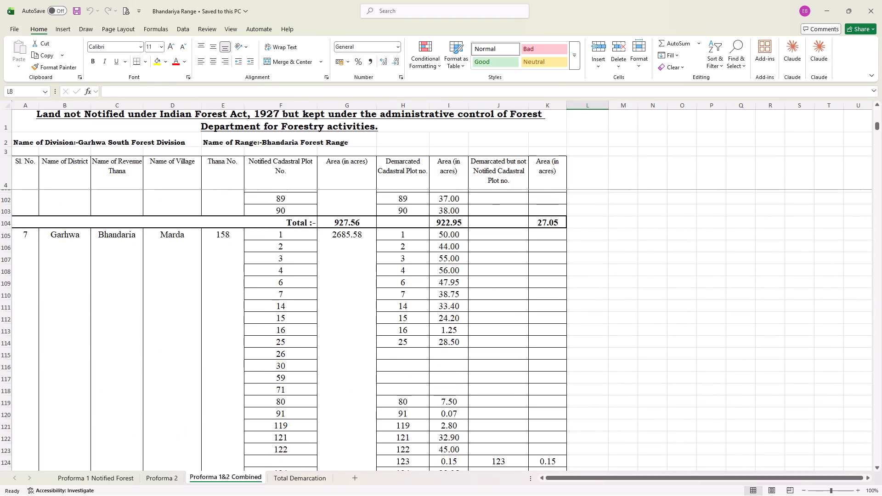
scroll(591, 236, up, 19)
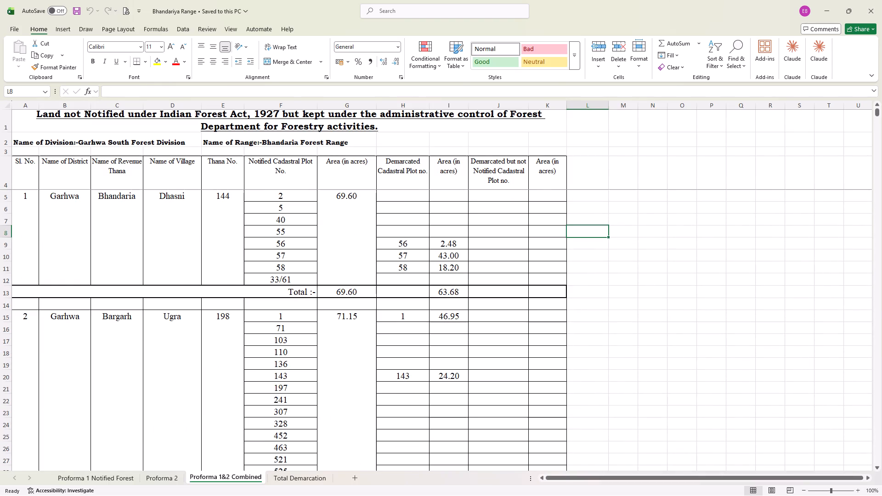
scroll(591, 236, down, 16)
scroll(591, 236, down, 14)
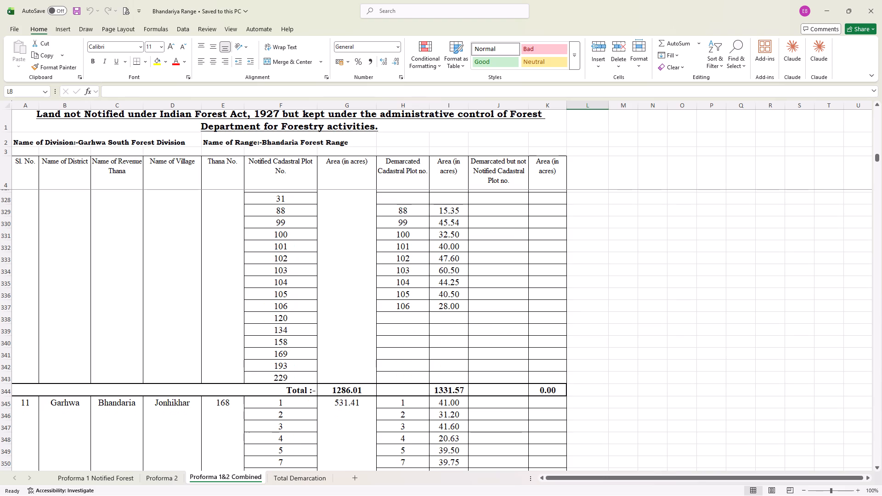
scroll(591, 236, up, 4)
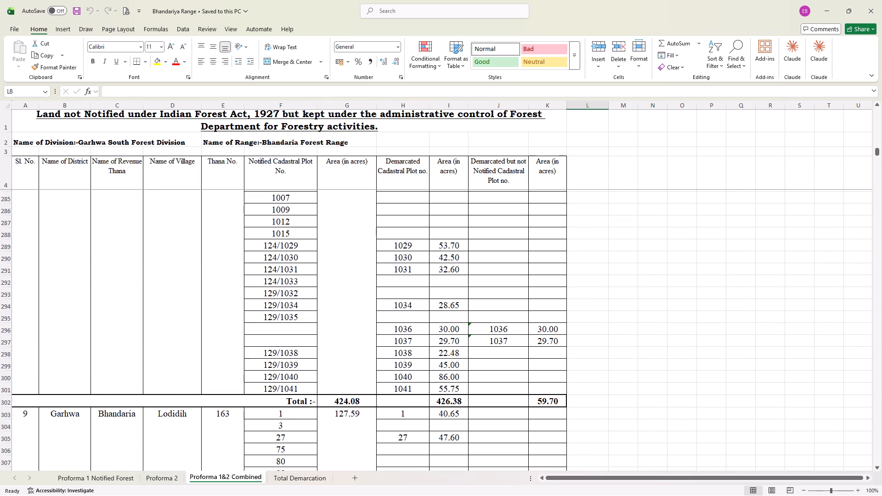
Review the Total Demarcation sheet and compare it with the Proforma 2, Proforma 1 Notified Forest and Proforma 1&2 Combined sheets.
click(312, 474)
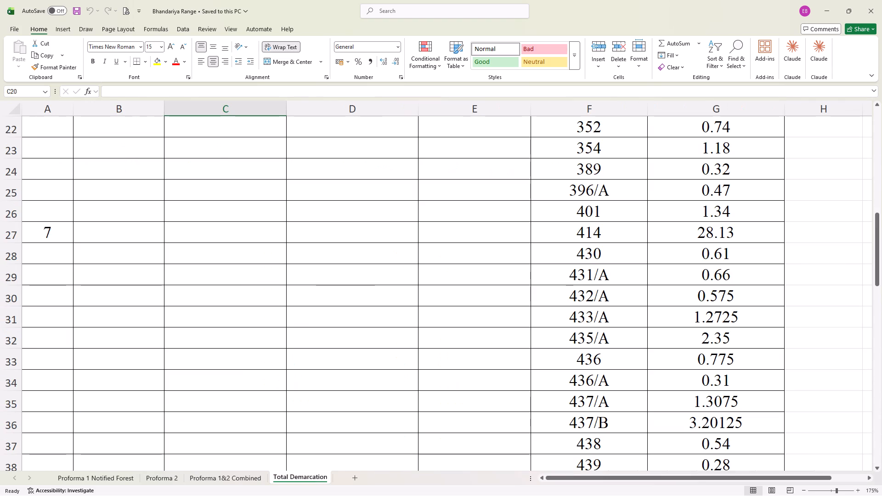
ctrl+scroll(366, 402, down, 6)
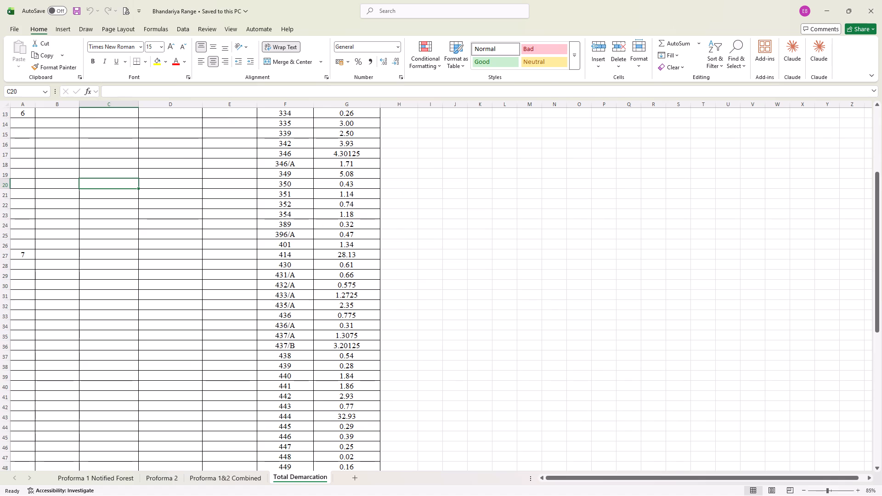
scroll(277, 395, up, 5)
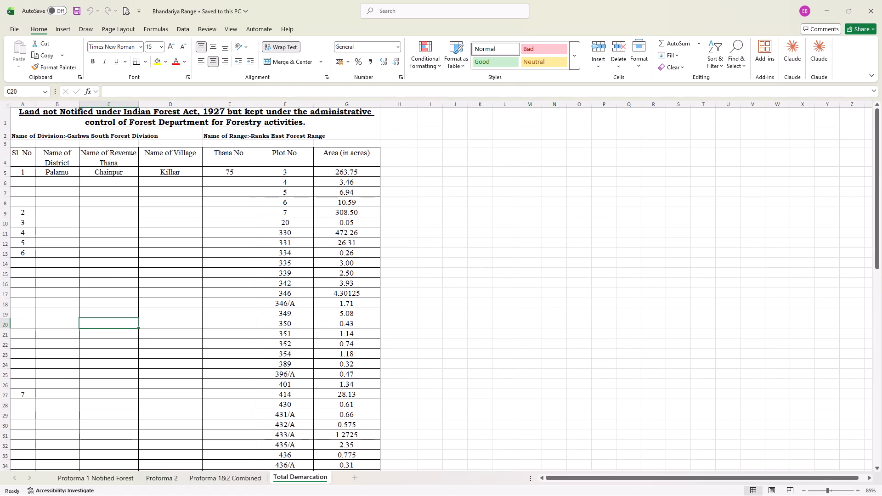
scroll(277, 394, down, 8)
scroll(277, 394, up, 5)
scroll(279, 391, down, 5)
scroll(279, 391, up, 5)
click(216, 480)
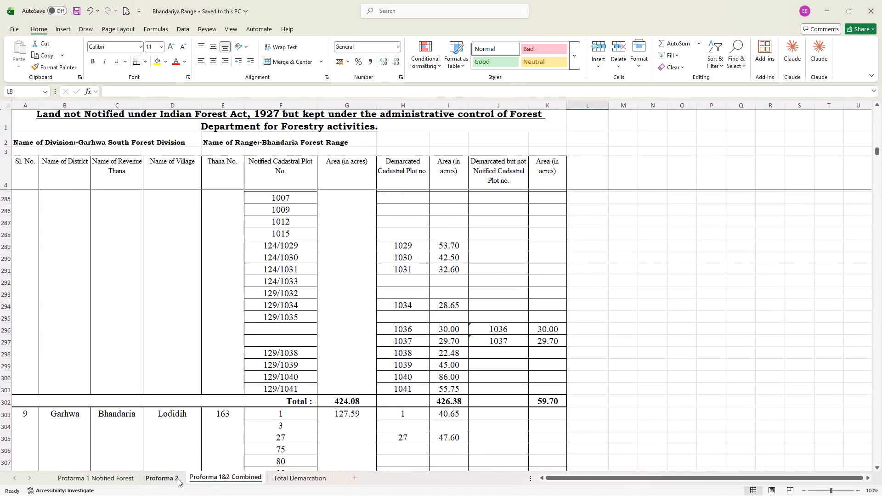
click(158, 479)
click(121, 481)
click(208, 473)
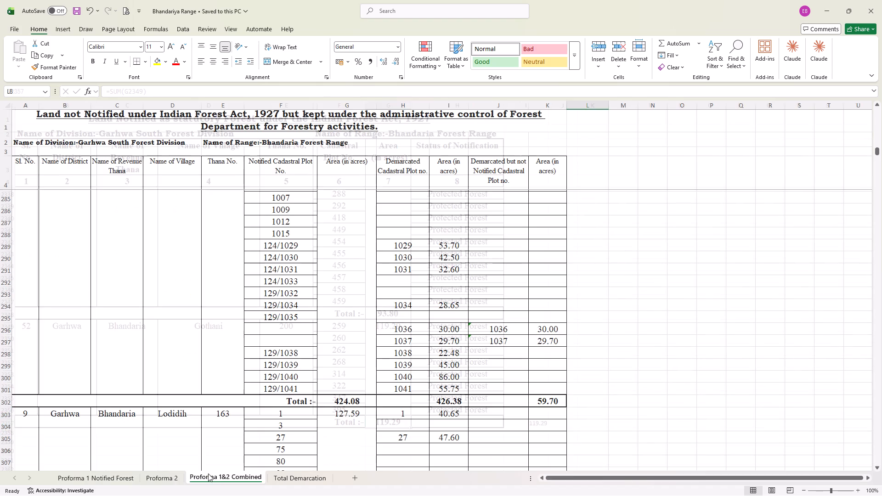
Move the Proforma 1&2 Combined sheet out of the Bhandariya Range workbook into a new workbook.
scroll(269, 399, up, 15)
scroll(269, 399, up, 15)
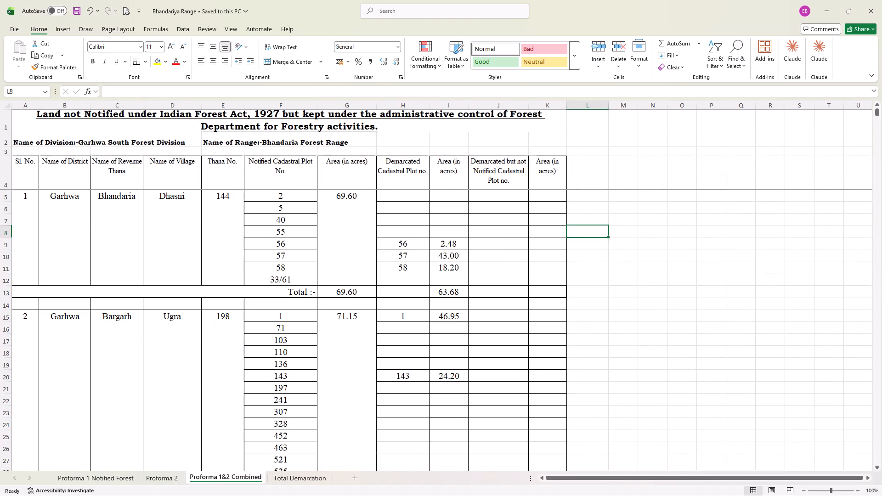
scroll(269, 399, up, 6)
right_click(240, 482)
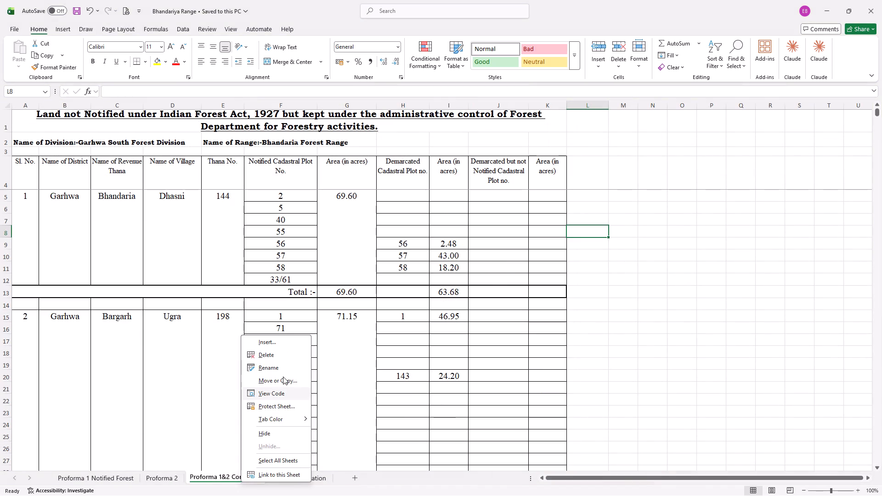
click(283, 377)
click(299, 342)
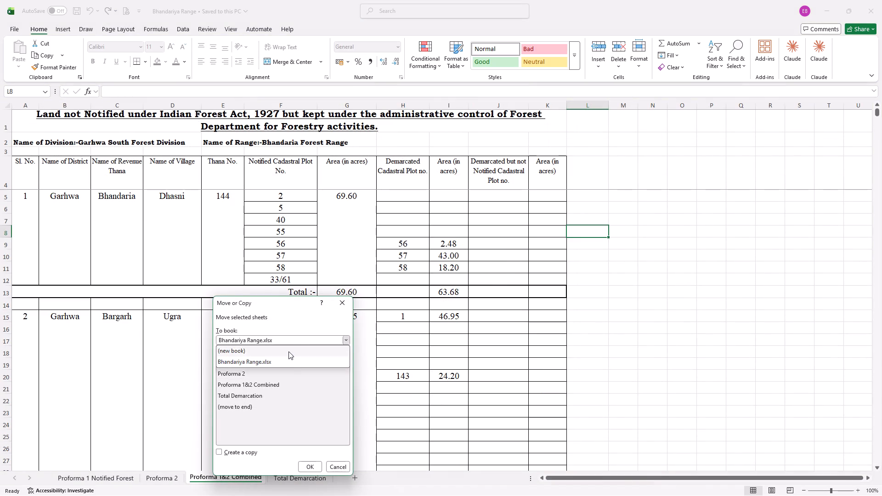
click(288, 351)
click(254, 416)
click(301, 465)
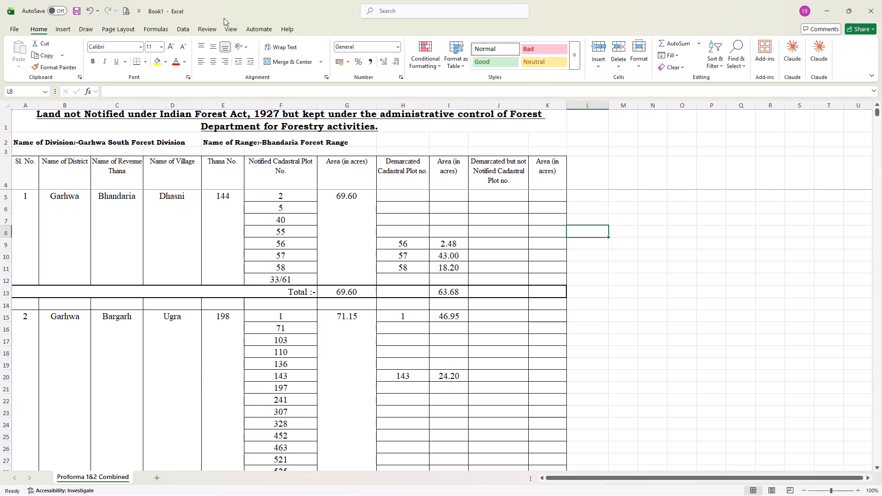
Save the new workbook as Plots CR in the Conservation reserve folder.
click(23, 27)
click(28, 163)
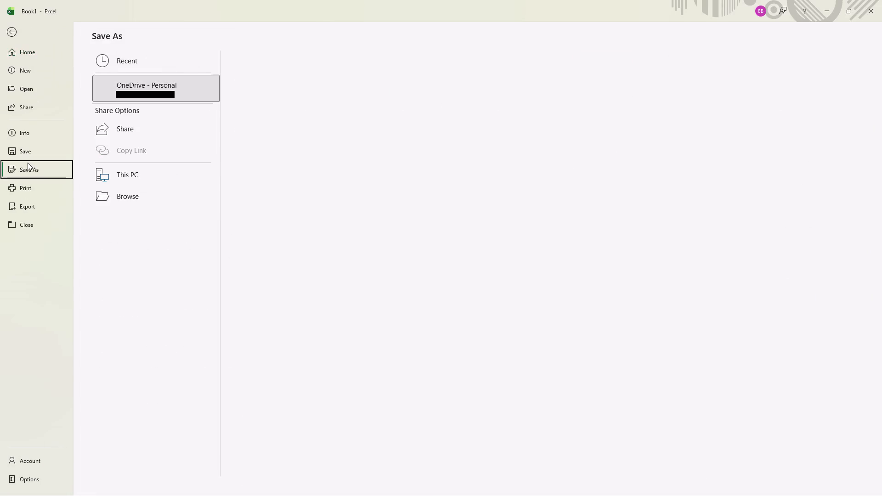
click(116, 217)
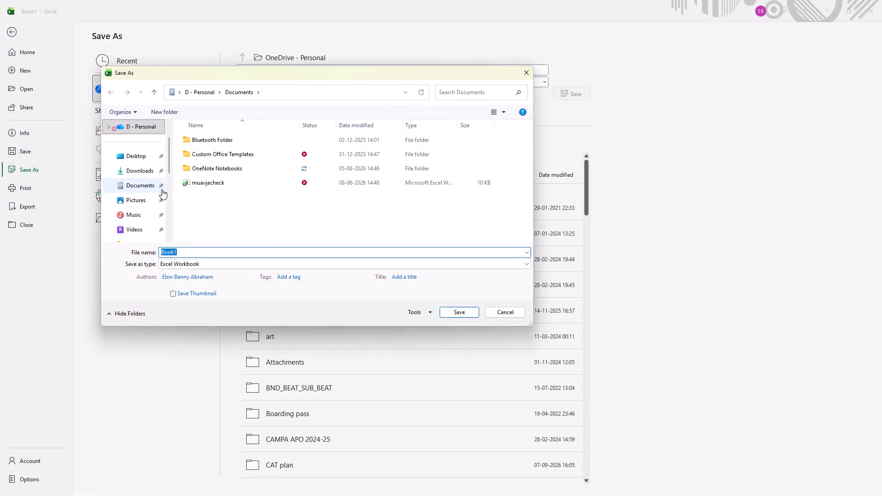
scroll(153, 191, down, 2)
scroll(128, 216, up, 1)
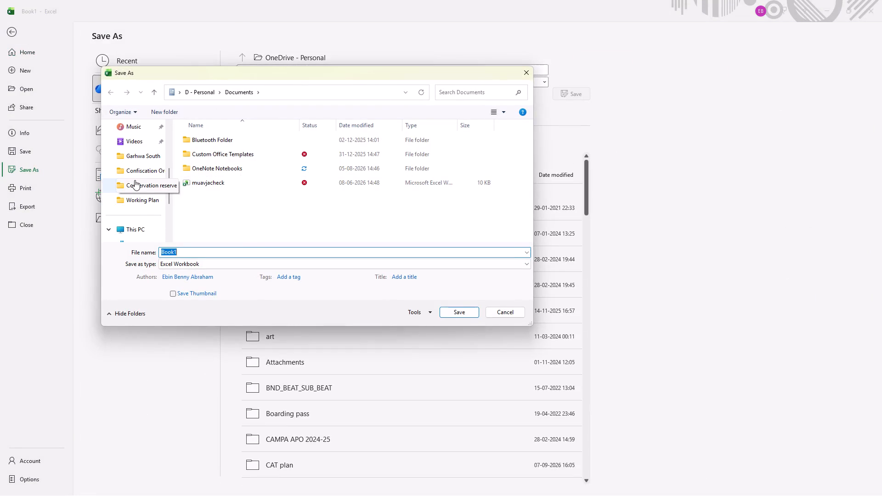
click(135, 180)
click(179, 254)
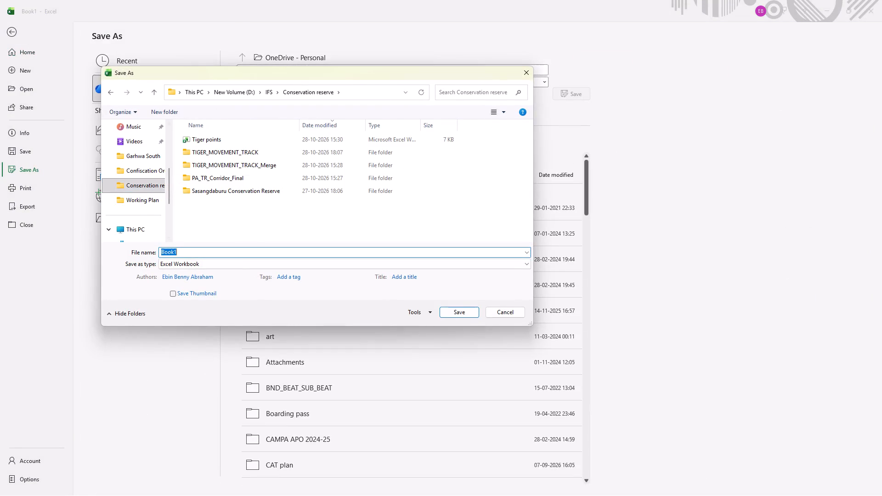
text(Plots)
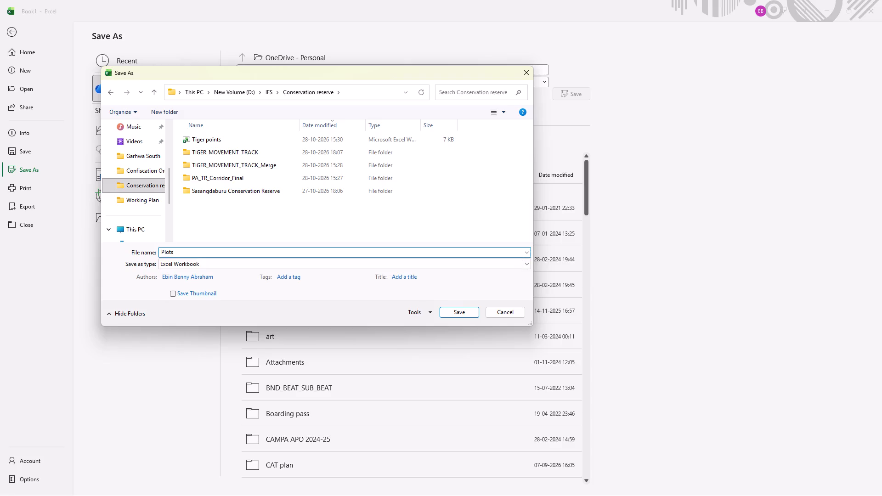
key(space)
text(CR)
click(467, 311)
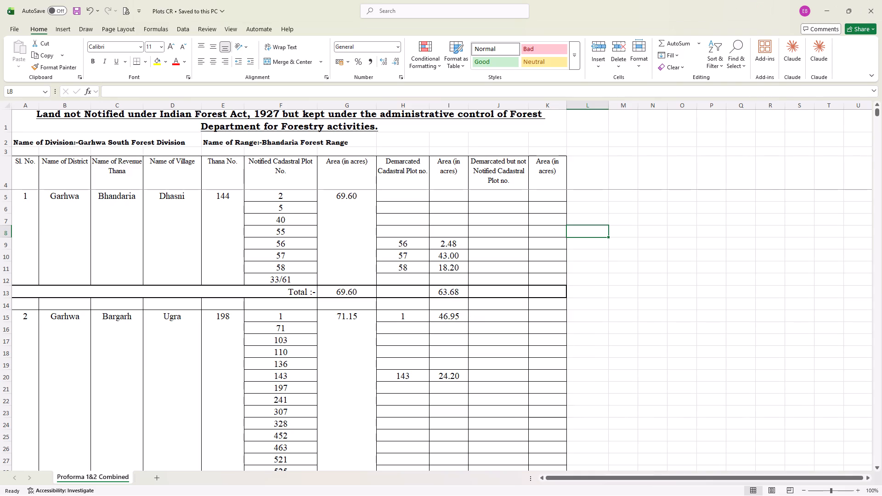
Delete the rows of serials 1 to 6, from Dhasni down to the last plot of Bairiya village, keeping the header rows.
scroll(139, 279, up, 11)
click(80, 269)
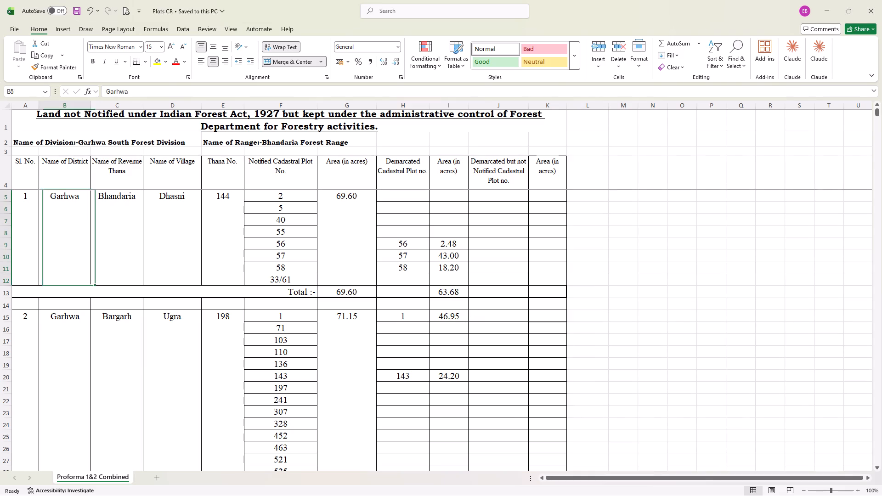
drag(11, 194, 0, 445)
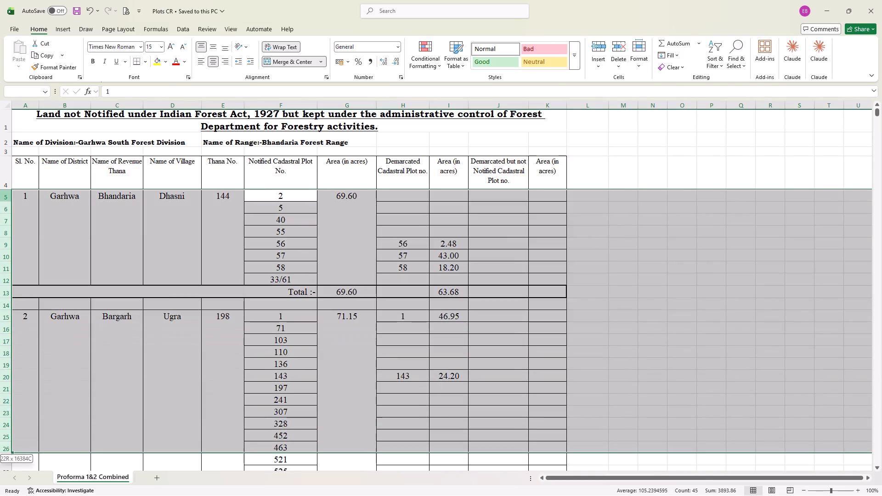
drag(0, 445, 31, 343)
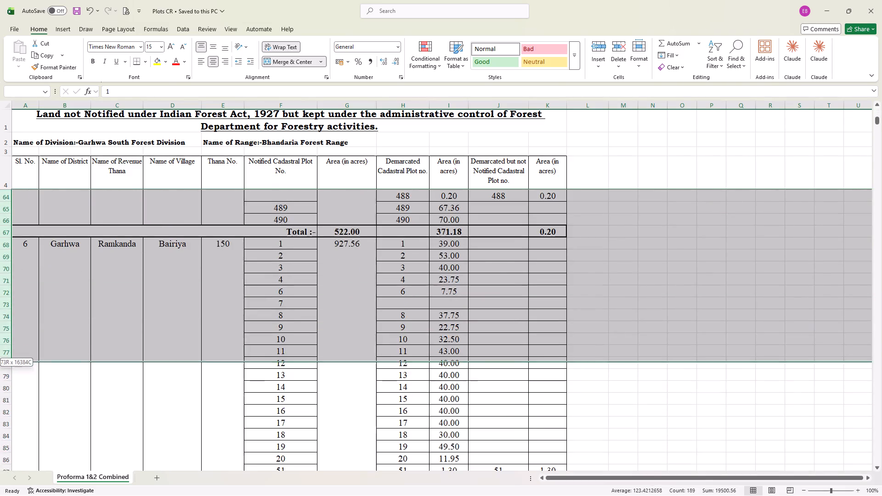
drag(31, 343, 81, 344)
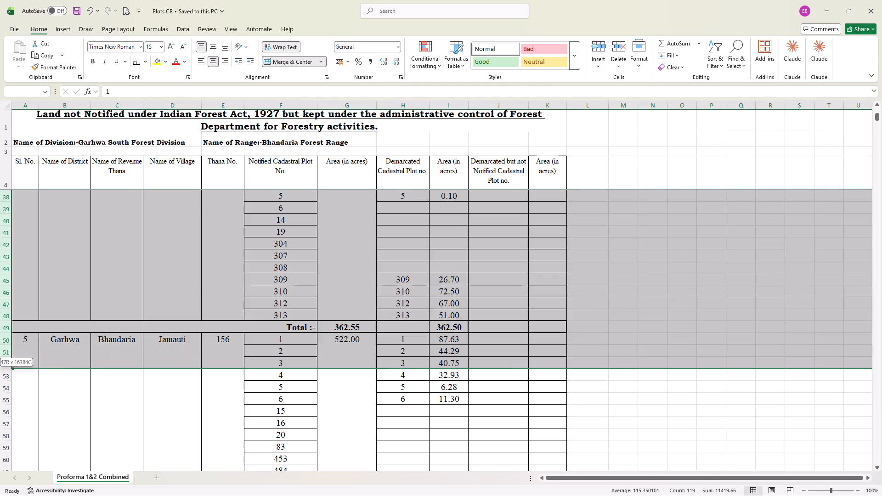
drag(81, 344, 127, 490)
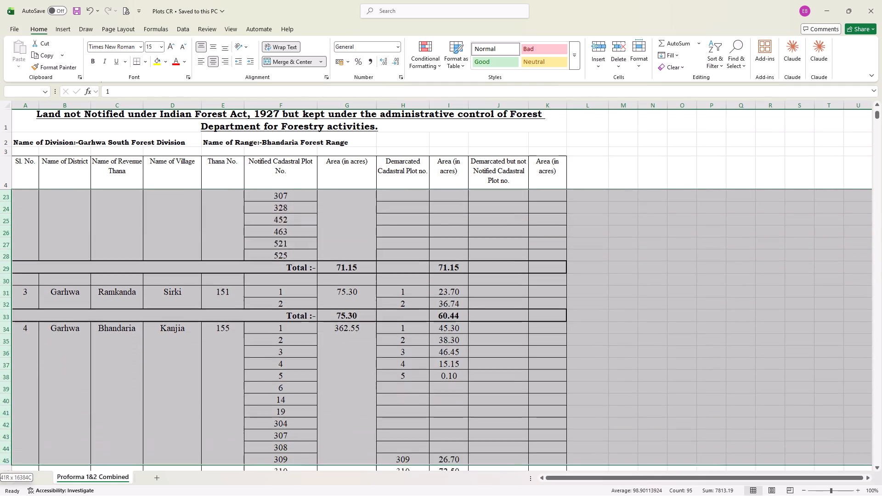
drag(127, 490, 169, 168)
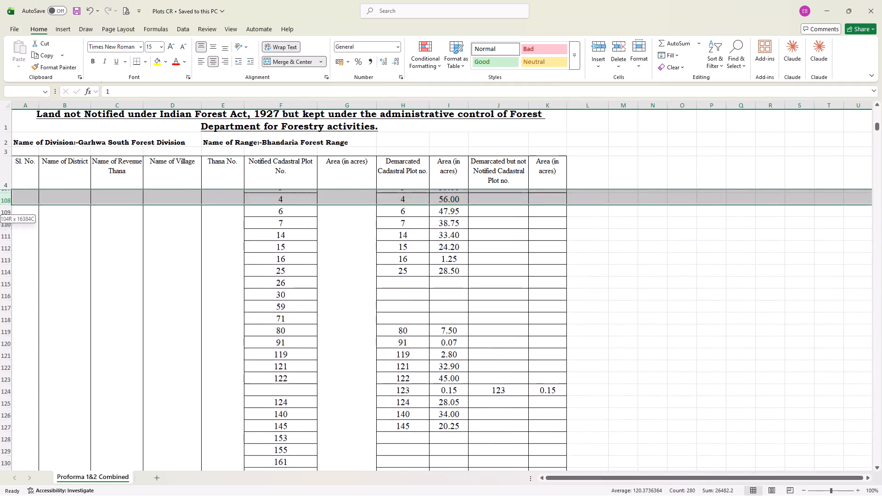
drag(169, 168, 184, 339)
scroll(187, 336, up, 3)
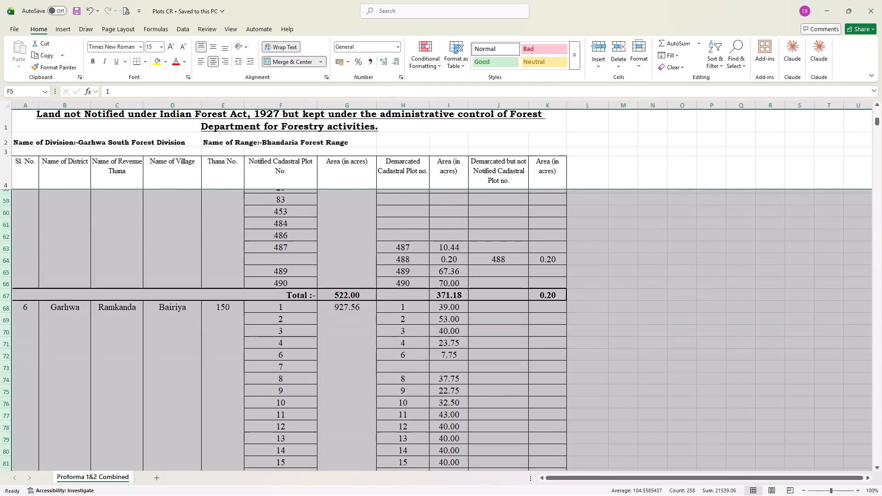
scroll(187, 336, down, 2)
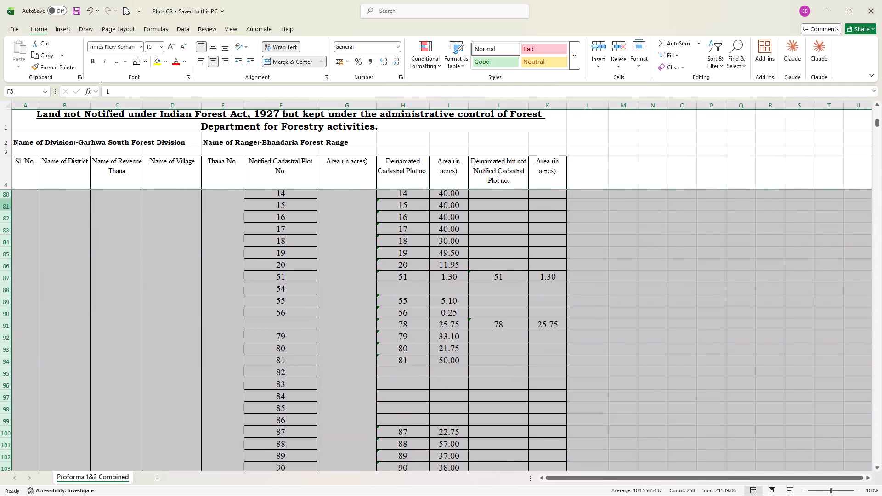
right_click(4, 204)
click(59, 301)
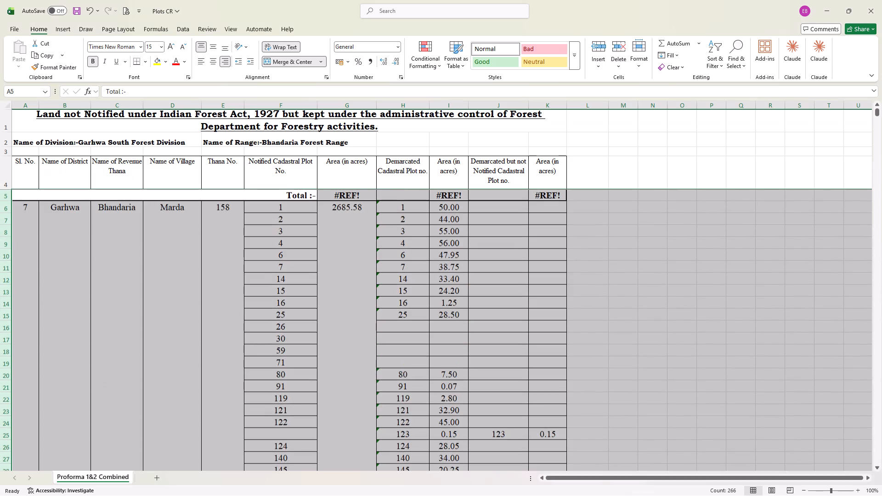
Delete the leftover Total row above the Marda village records.
scroll(113, 298, down, 1)
scroll(113, 299, up, 6)
click(0, 199)
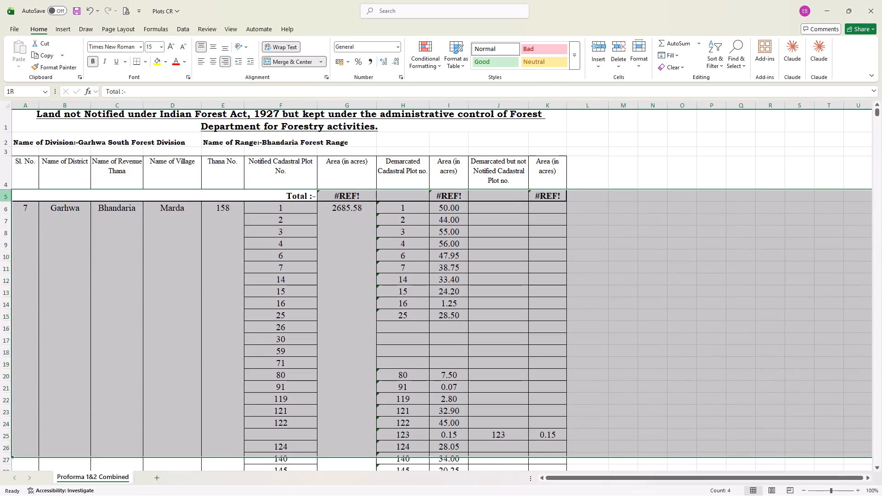
right_click(0, 199)
click(37, 302)
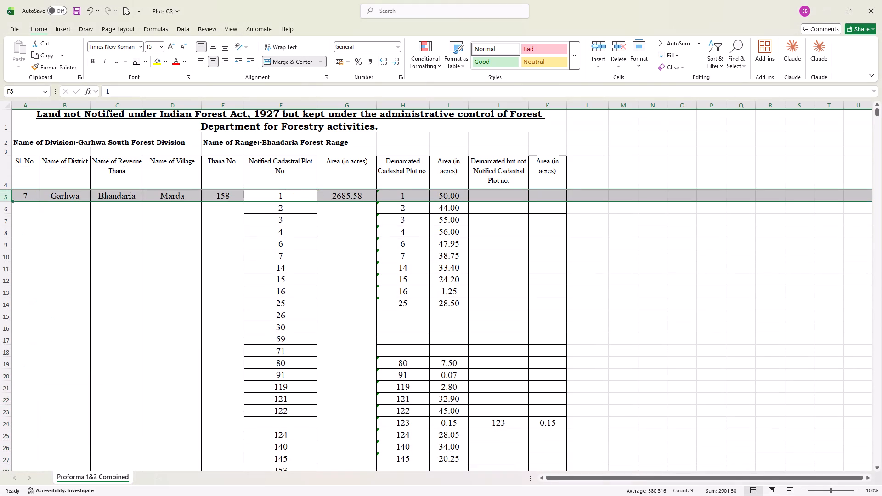
Delete all rows of serial 8, Madgari village, including its Total row.
scroll(225, 308, down, 8)
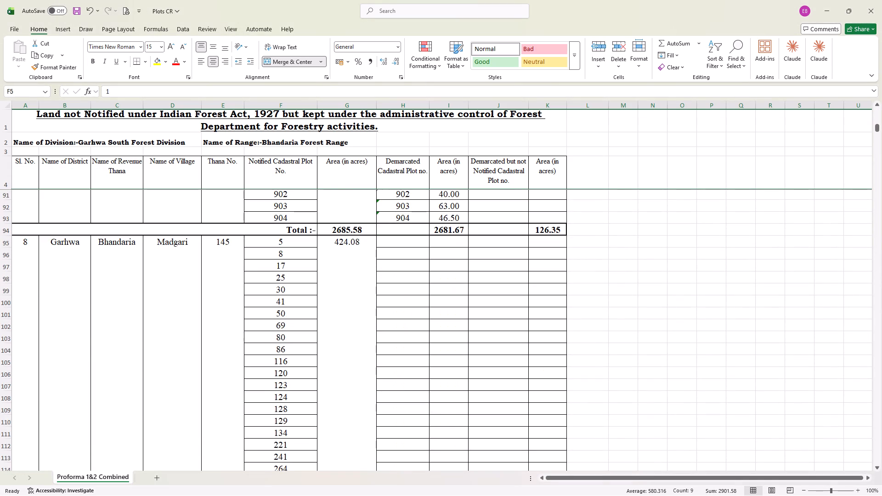
scroll(225, 308, up, 1)
drag(9, 371, 8, 446)
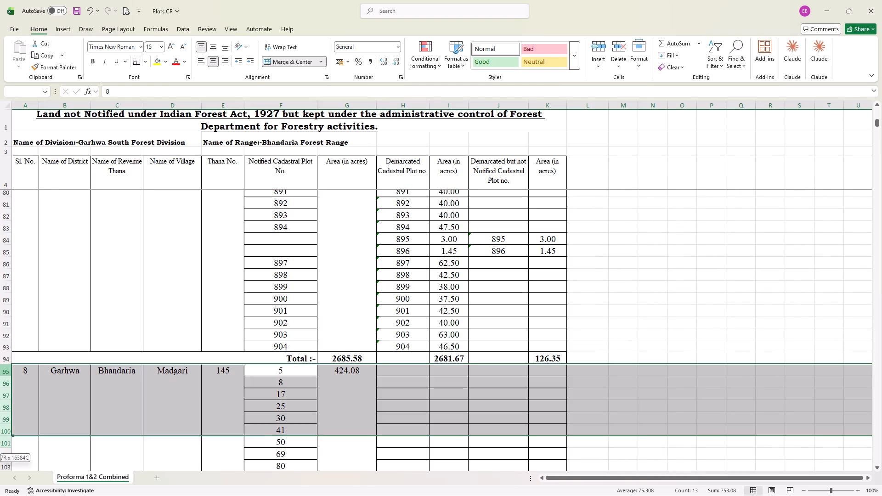
drag(8, 446, 31, 402)
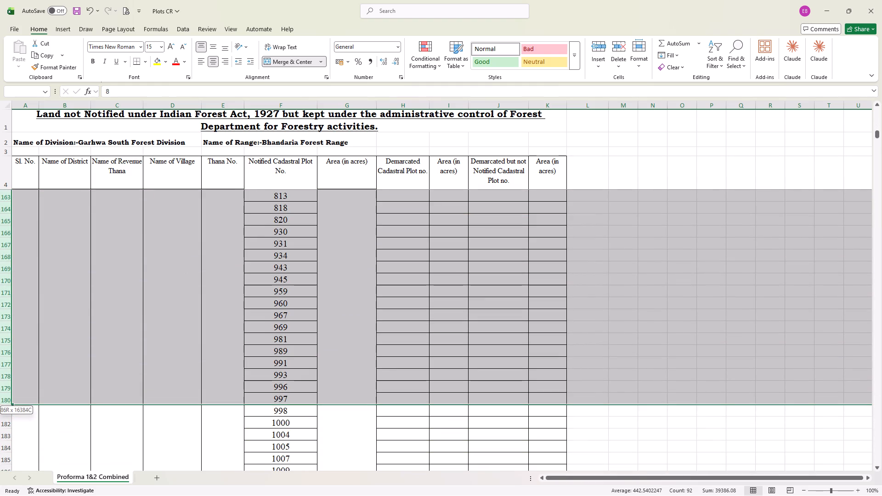
drag(31, 402, 34, 473)
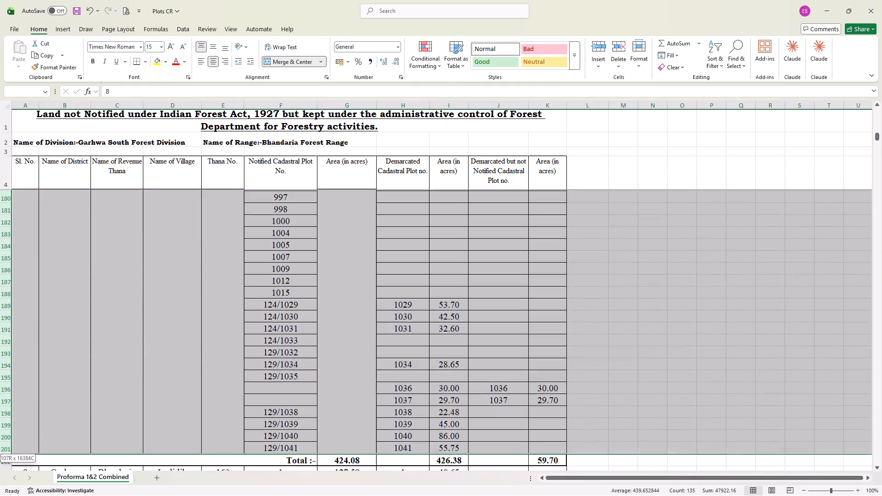
drag(34, 473, 39, 430)
right_click(7, 352)
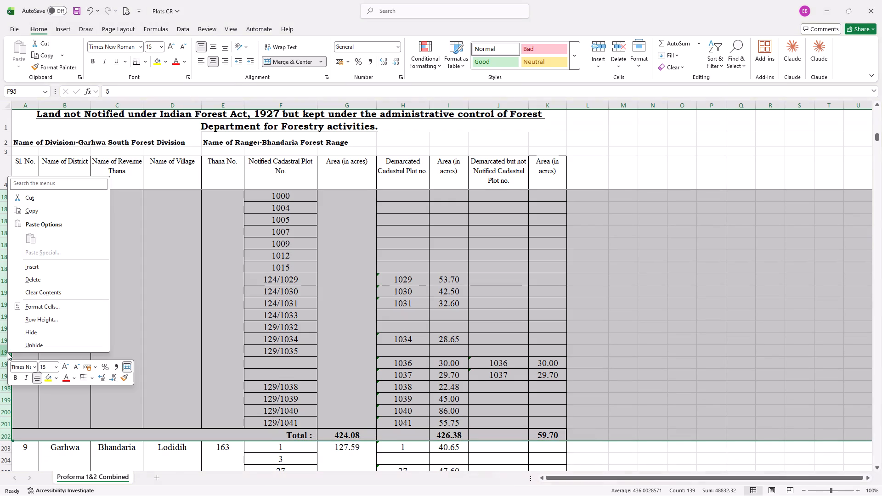
click(33, 283)
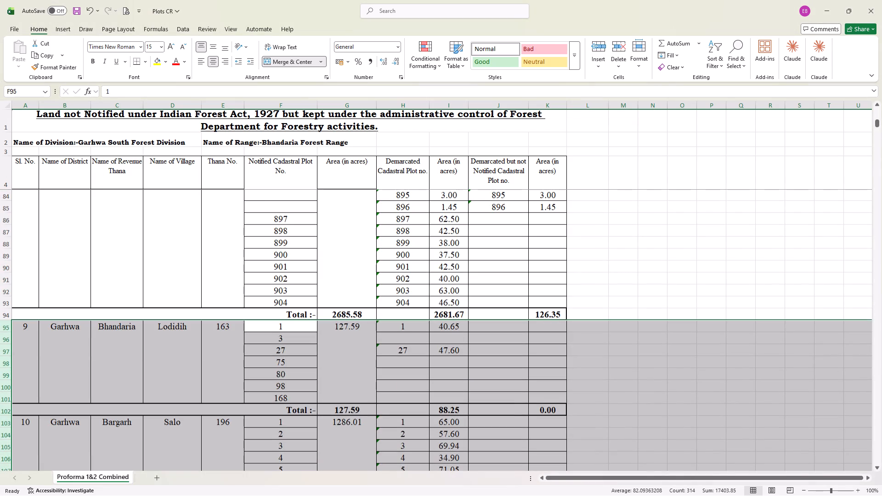
Delete all rows of serial 9, Lodidih village, including its Total row.
scroll(126, 342, down, 1)
click(99, 264)
scroll(25, 241, up, 1)
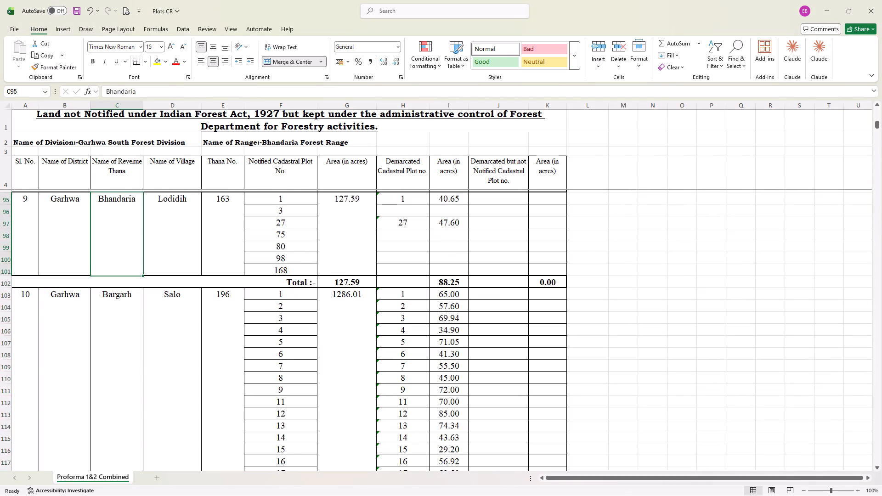
drag(8, 325, 3, 406)
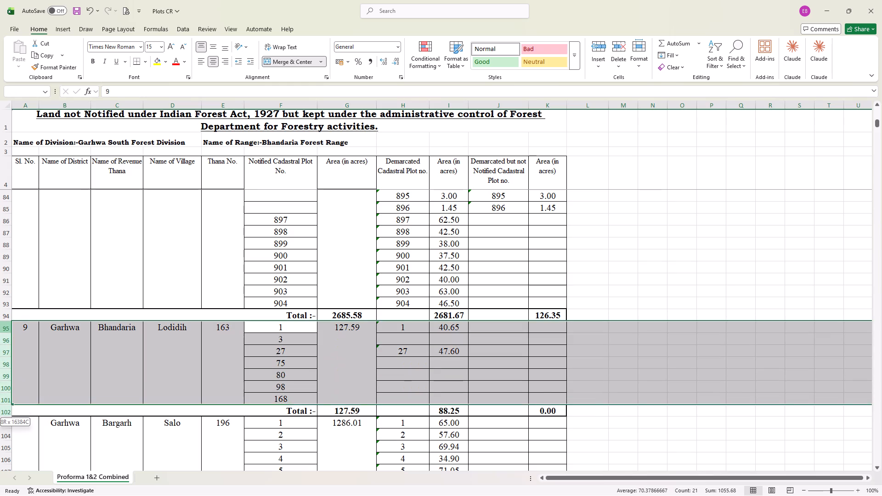
drag(3, 406, 4, 406)
right_click(5, 348)
click(27, 281)
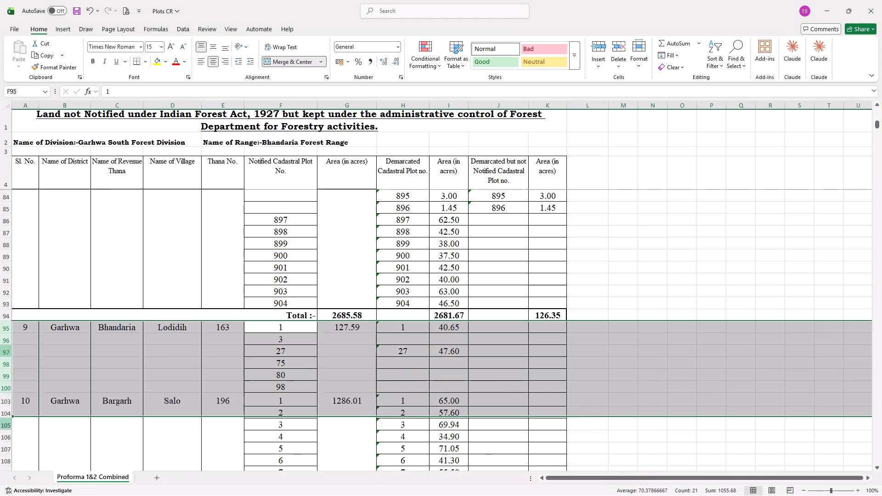
Delete the rows of serials 11 to 18, from Jonhikhar down to the last plot of Bayakhura village, keeping the Salo records above.
scroll(153, 318, up, 8)
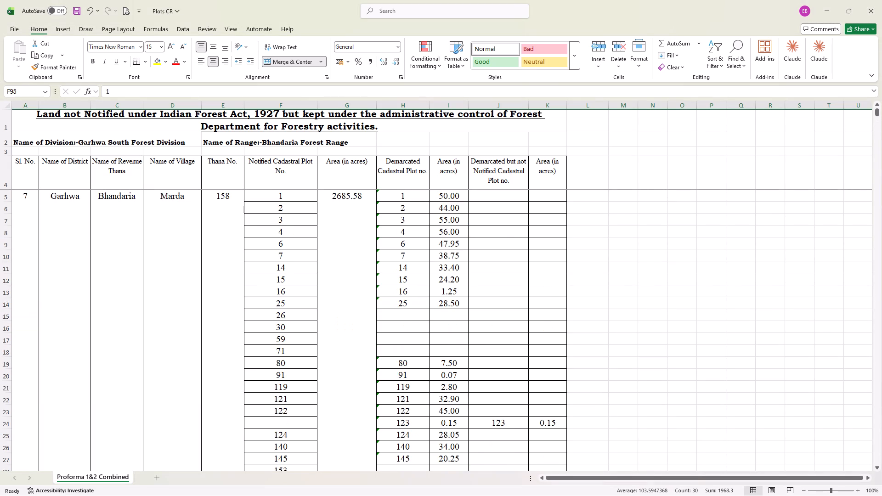
scroll(153, 318, down, 8)
click(153, 318)
scroll(153, 318, down, 1)
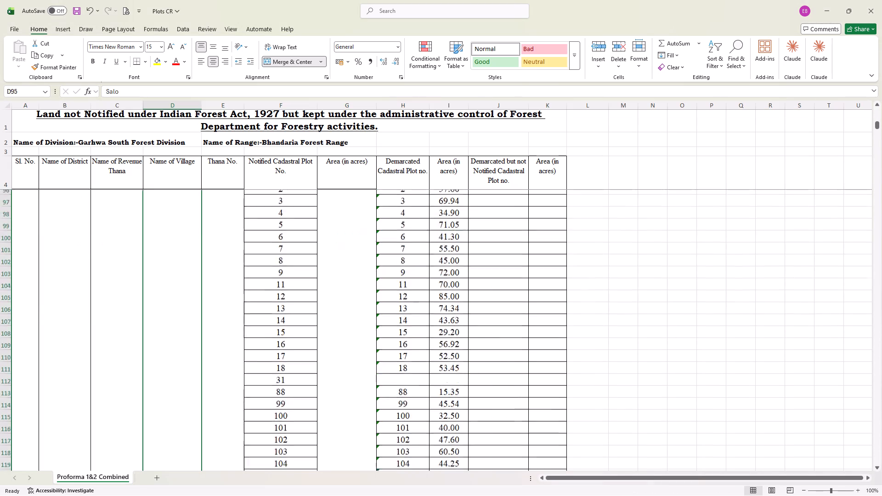
scroll(153, 318, down, 2)
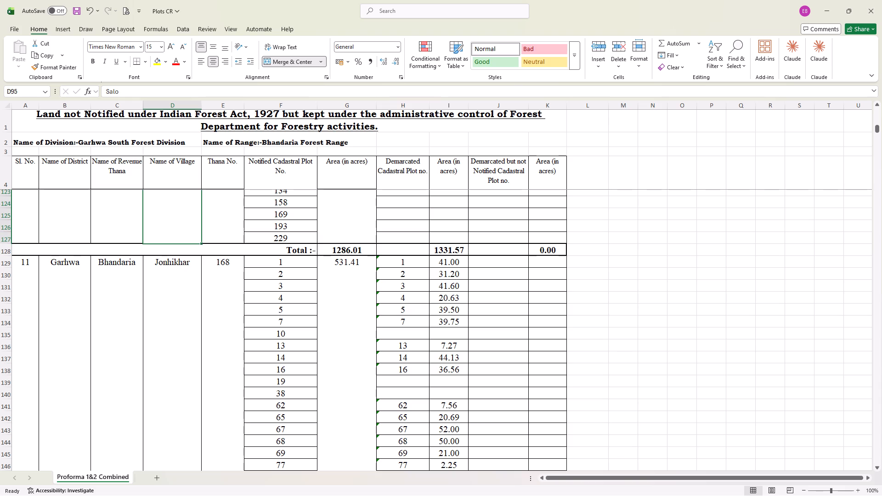
drag(6, 265, 1, 437)
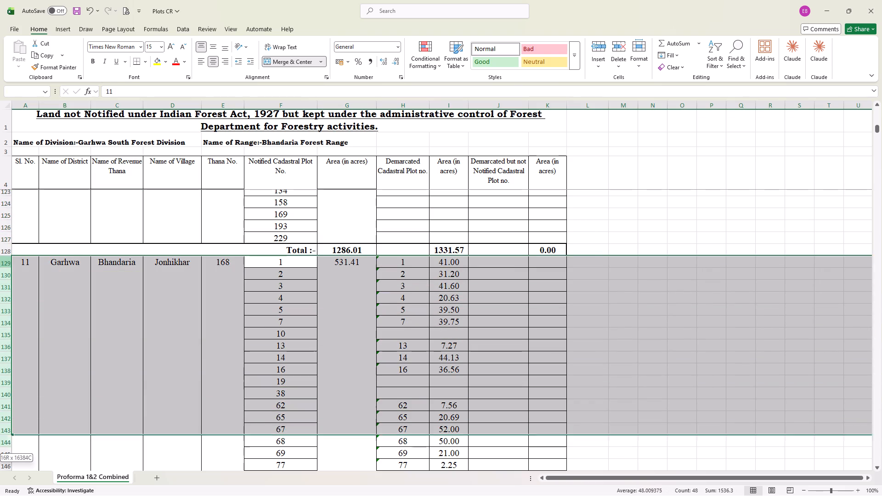
drag(1, 437, 23, 299)
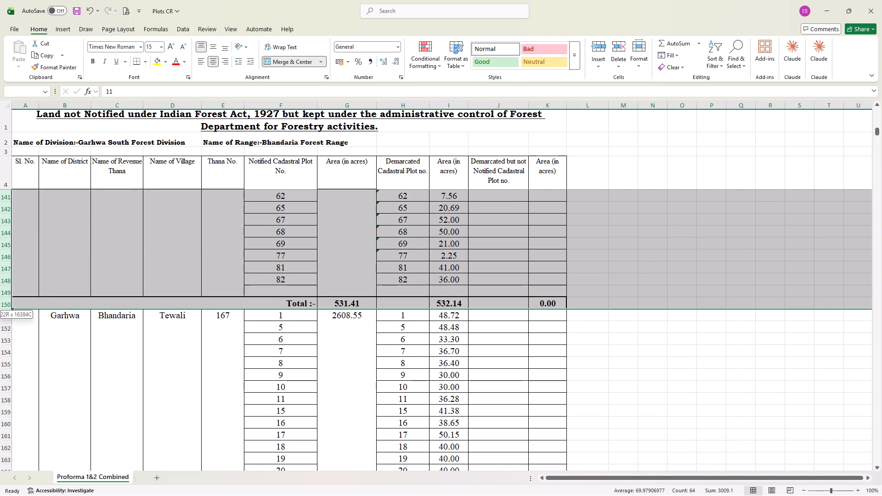
drag(23, 299, 18, 468)
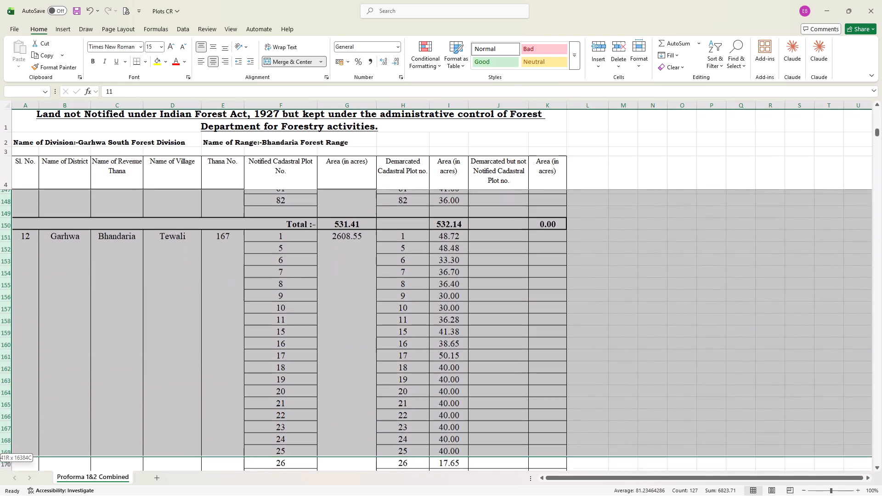
drag(18, 468, 17, 485)
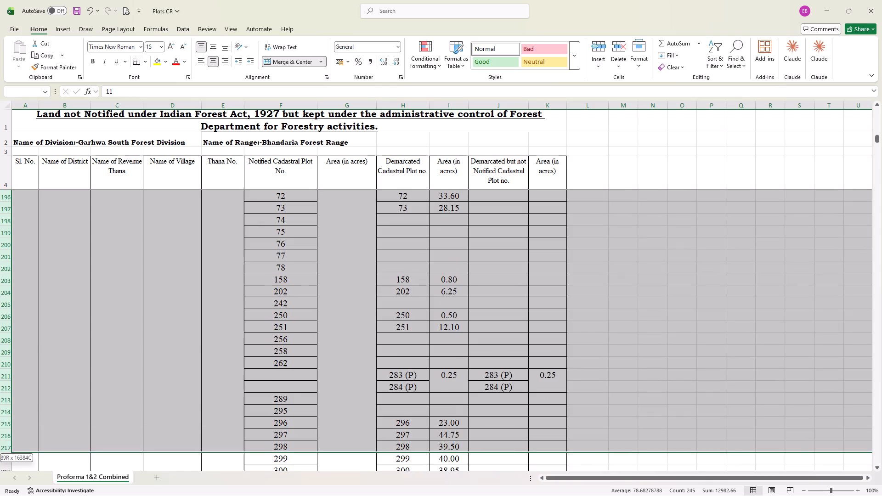
drag(17, 485, 17, 473)
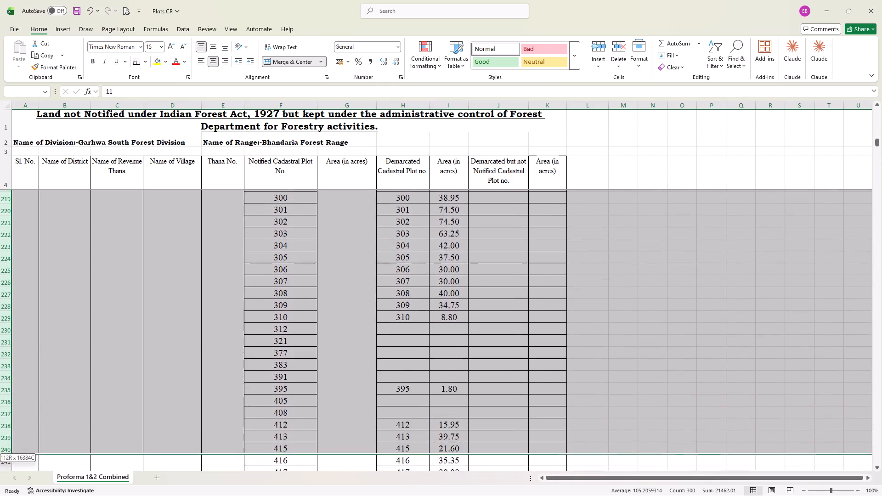
drag(17, 473, 13, 485)
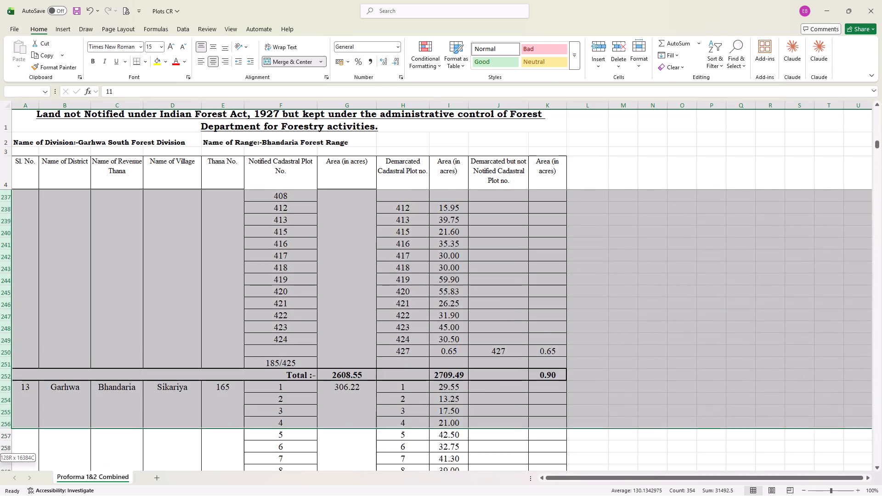
drag(13, 485, 51, 321)
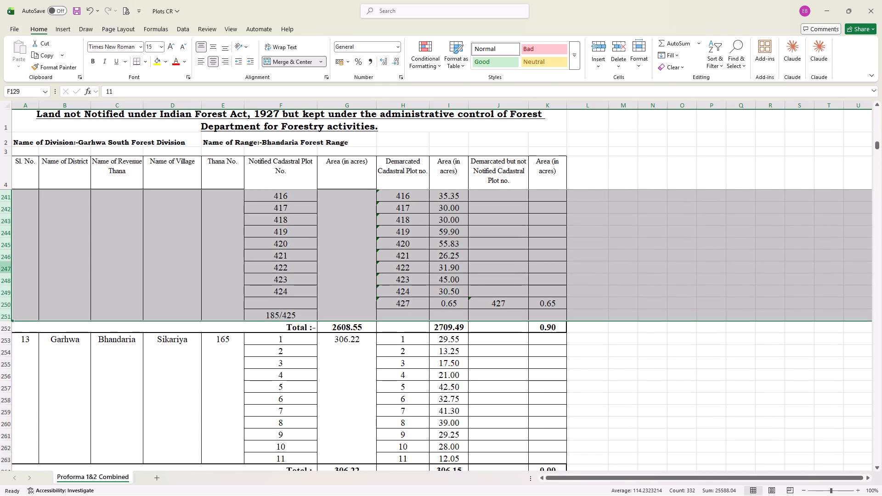
right_click(0, 254)
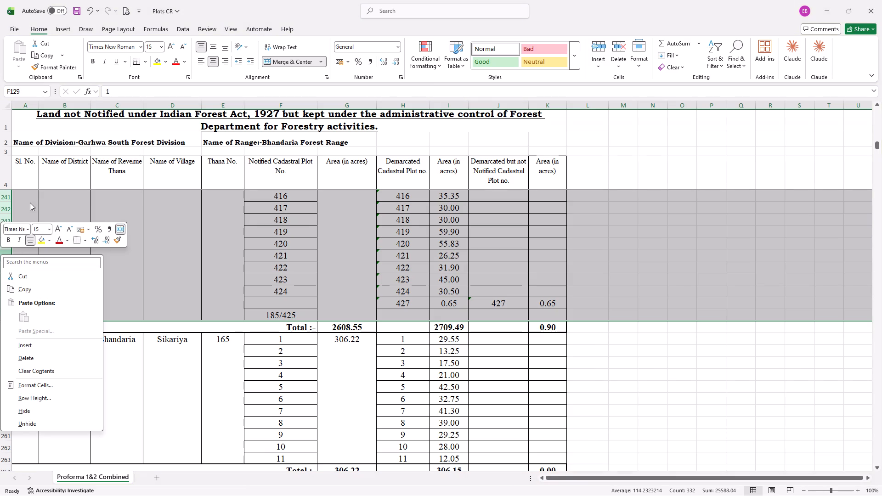
click(6, 197)
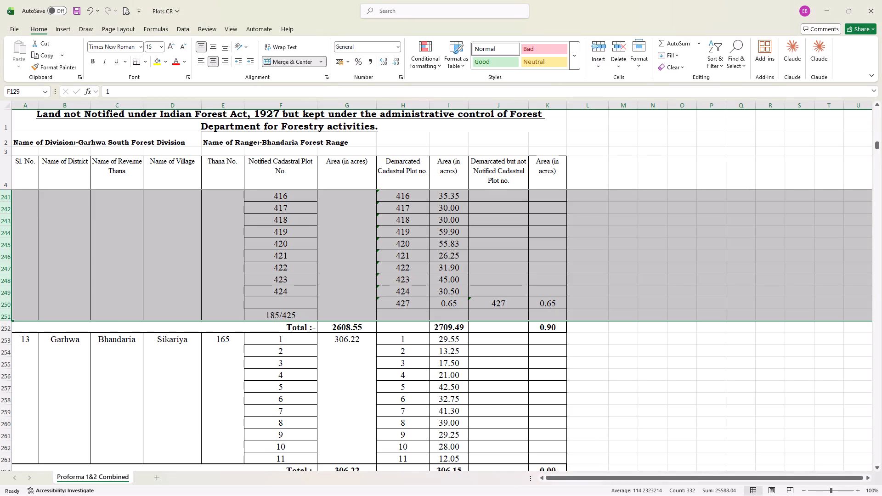
key(shift+Down)
key(shift+Down)
key(shift+Down)
key(shift+Down)
key(shift+Down)
key(shift+Down)
key(shift+Down)
key(shift+Down)
key(shift+Down)
key(shift+Up)
key(shift+Up)
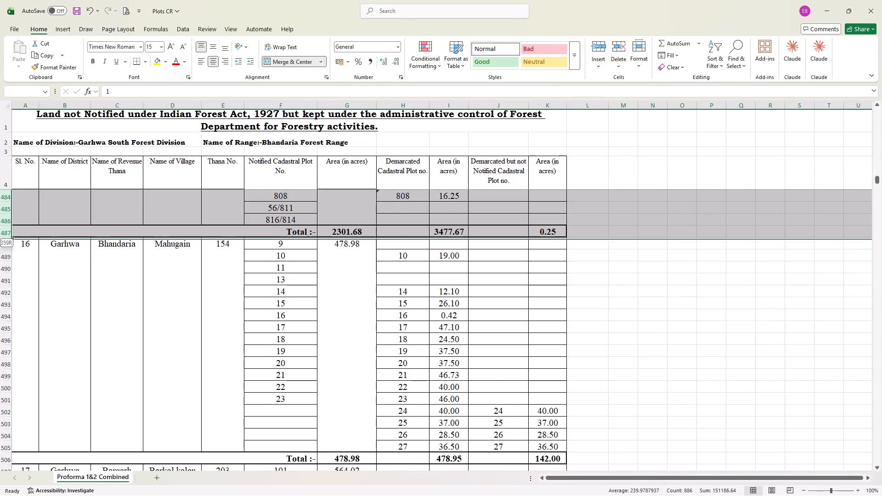
key(shift+Up)
key(shift+Up)
key(shift+Up)
key(shift+Down)
key(shift+Down)
key(shift+Down)
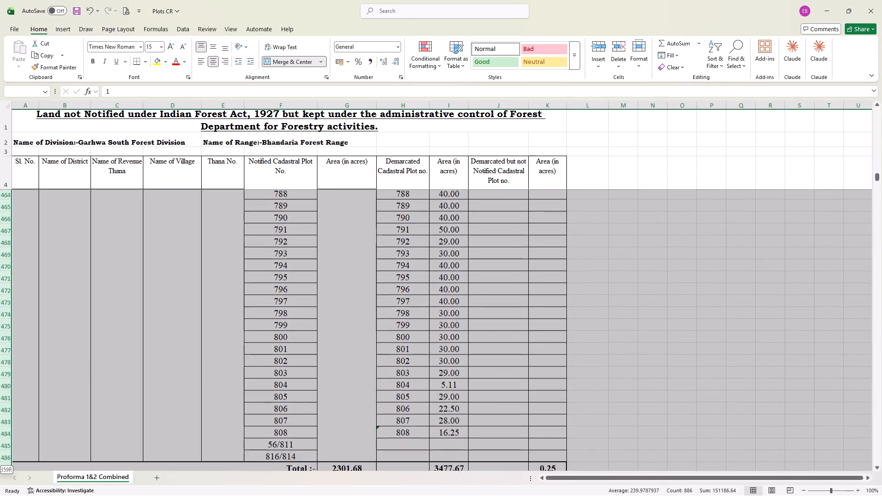
key(shift+Down)
key(shift+Down)
key(shift+Down)
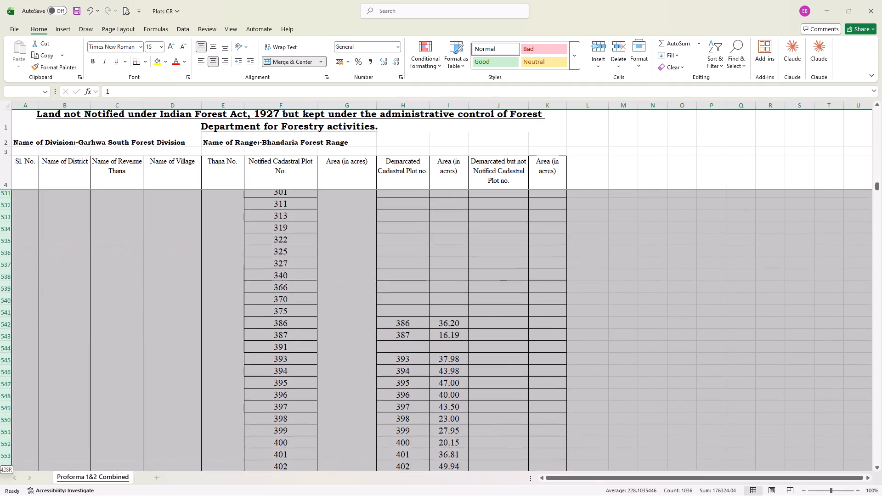
key(shift+Up)
key(shift+Down)
key(shift+Down)
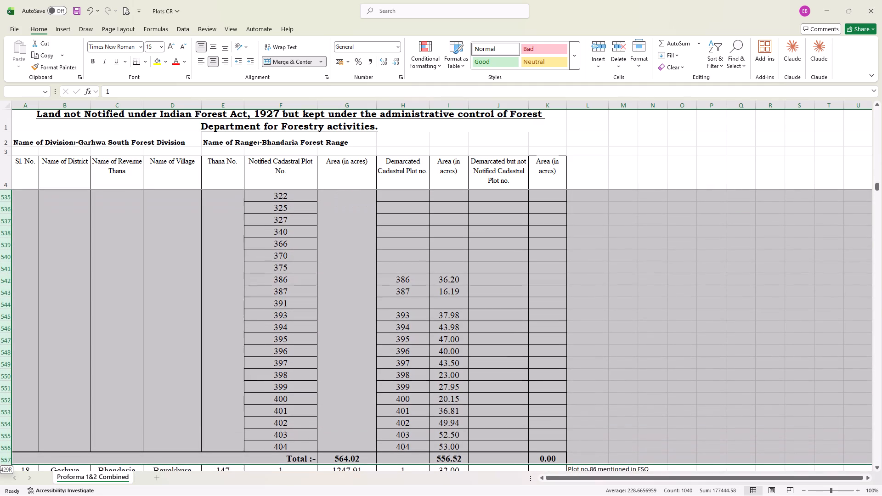
scroll(114, 290, down, 1)
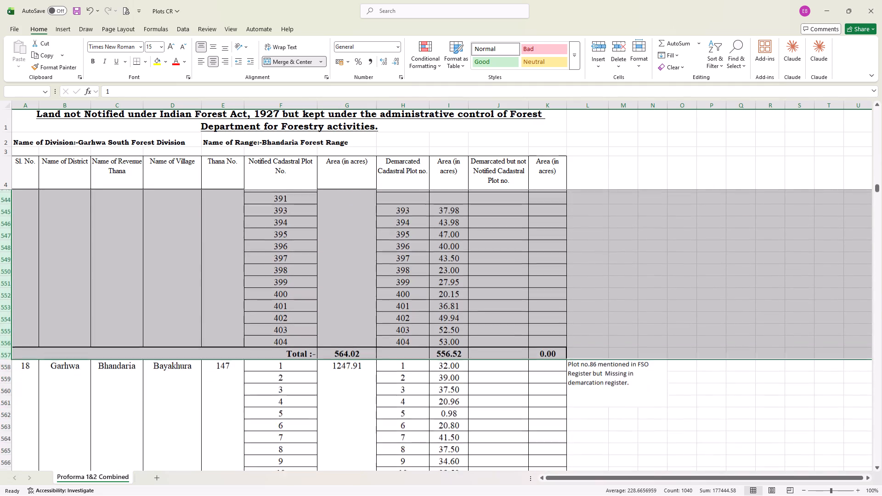
scroll(114, 290, down, 2)
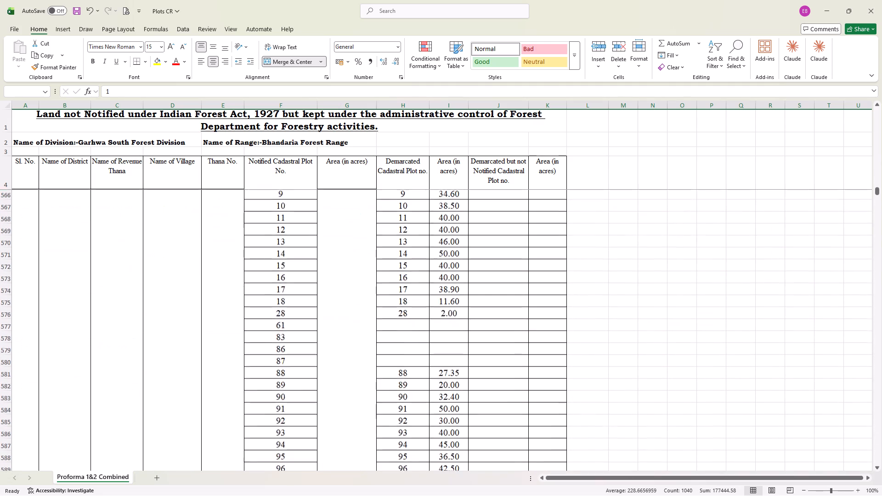
key(shift+Down)
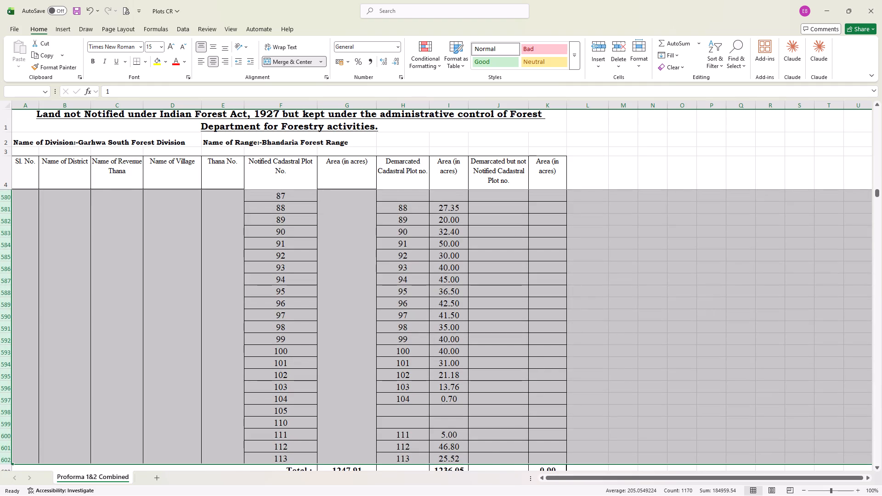
scroll(114, 290, down, 1)
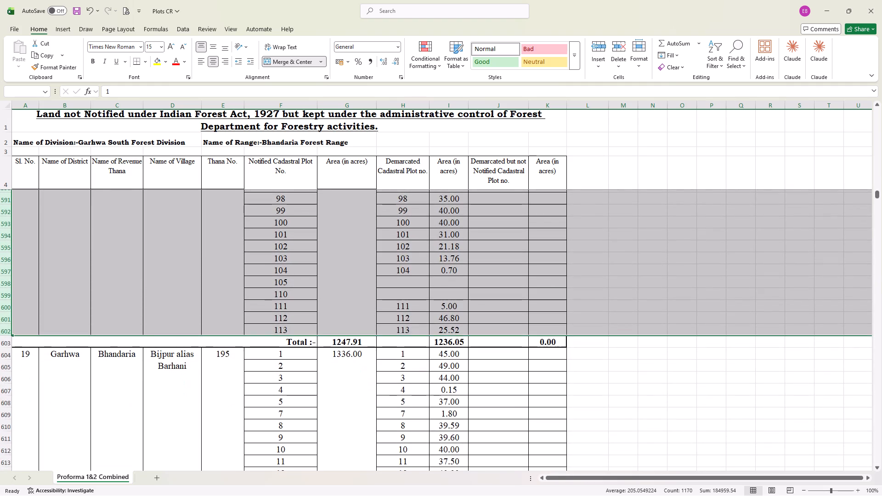
right_click(10, 222)
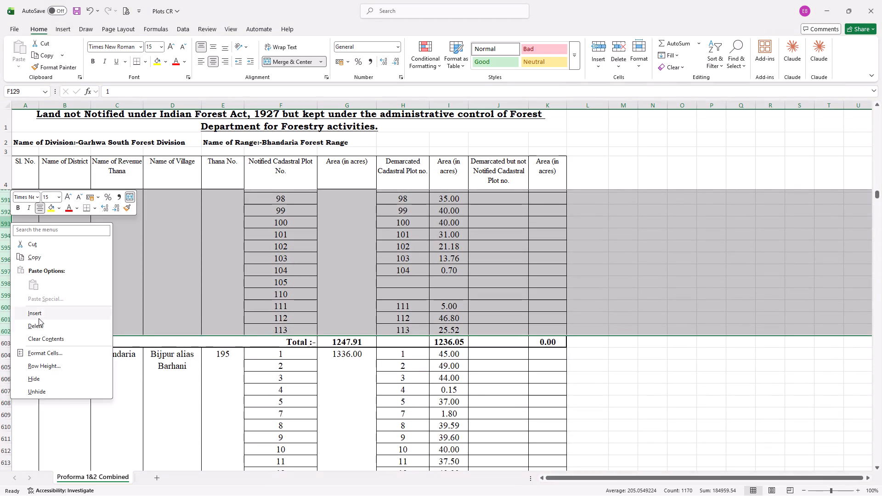
click(40, 326)
Delete all rows of serials 20 to 29, from Janewa village down to Durgadih village's Total row, keeping the Barkol Block N records below.
scroll(171, 335, up, 3)
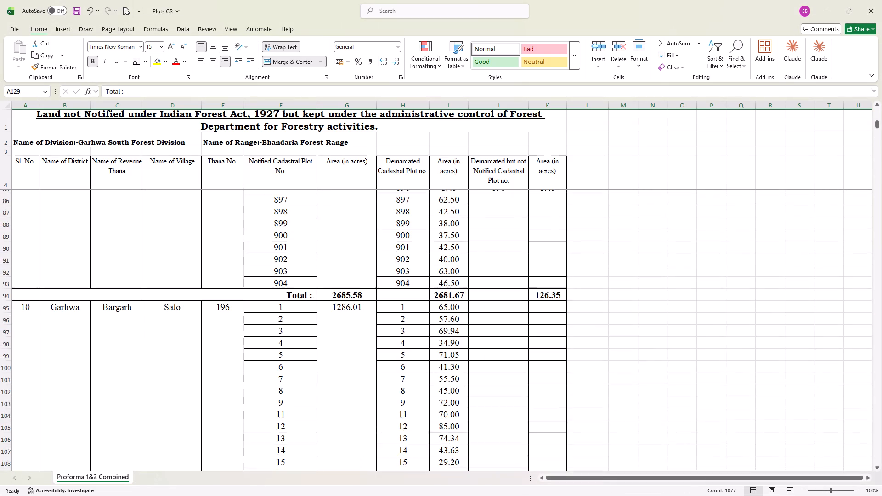
scroll(171, 335, down, 8)
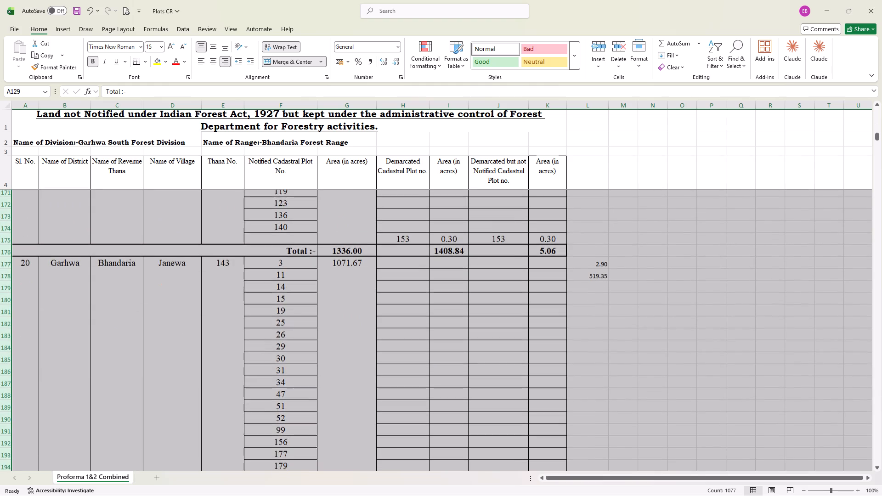
drag(5, 261, 11, 495)
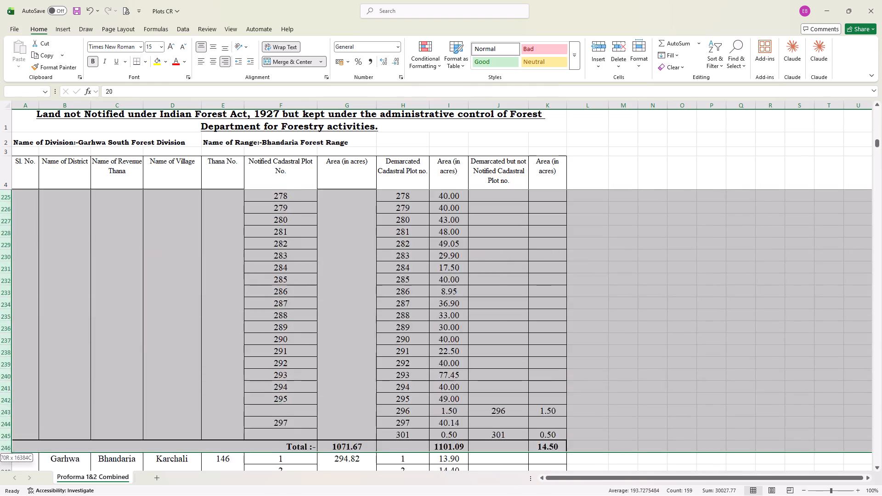
drag(11, 495, 47, 164)
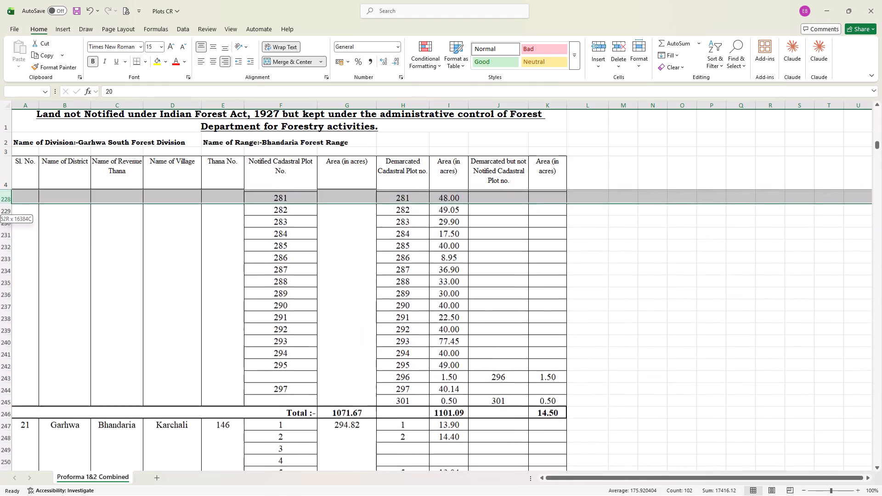
drag(47, 164, 54, 164)
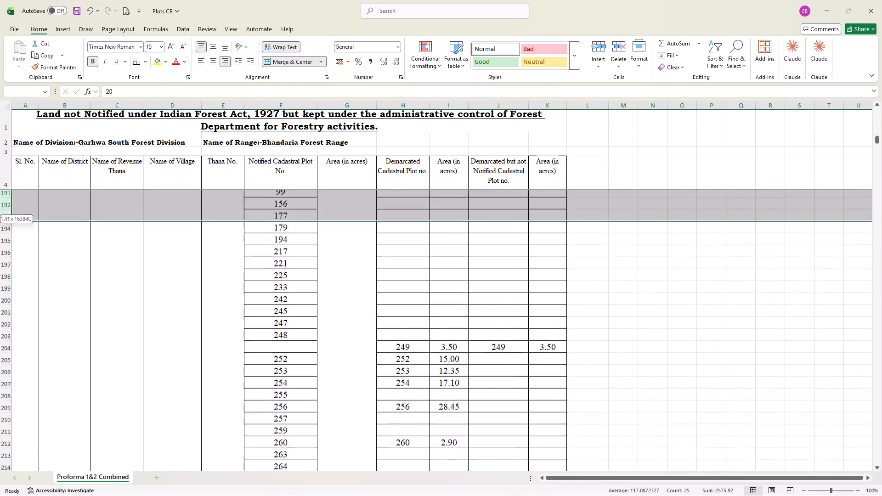
drag(54, 164, 28, 437)
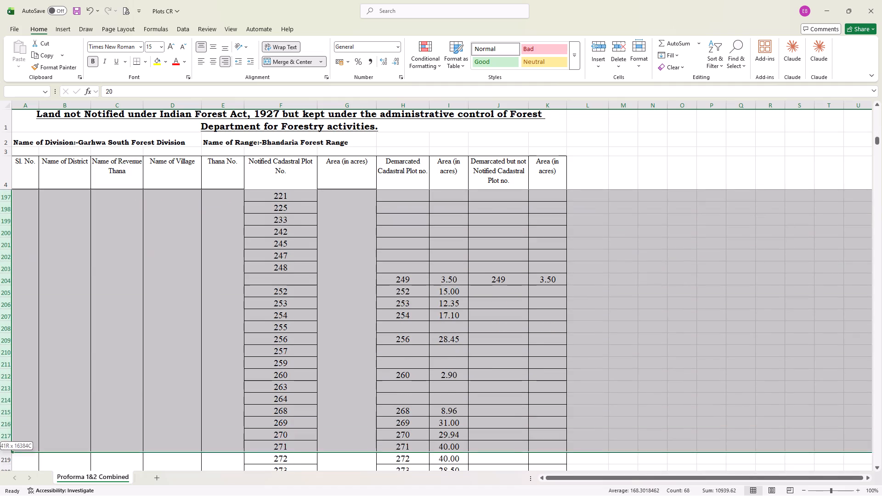
drag(28, 437, 61, 359)
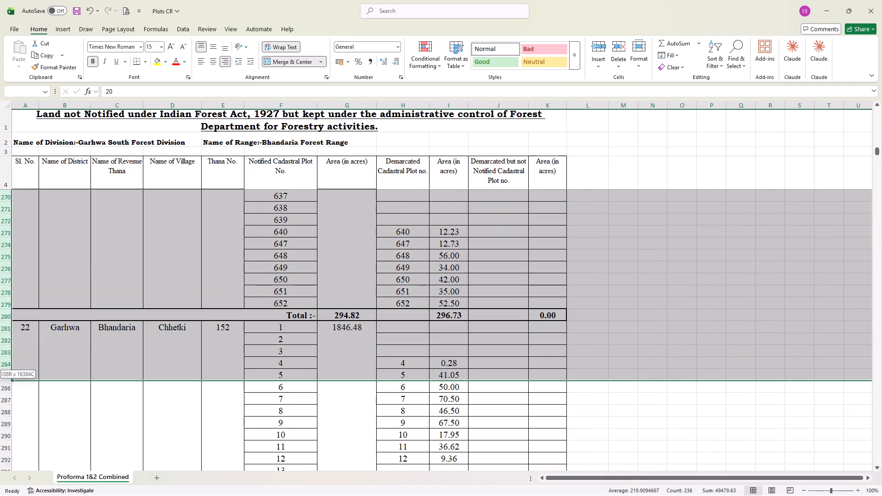
drag(61, 359, 62, 313)
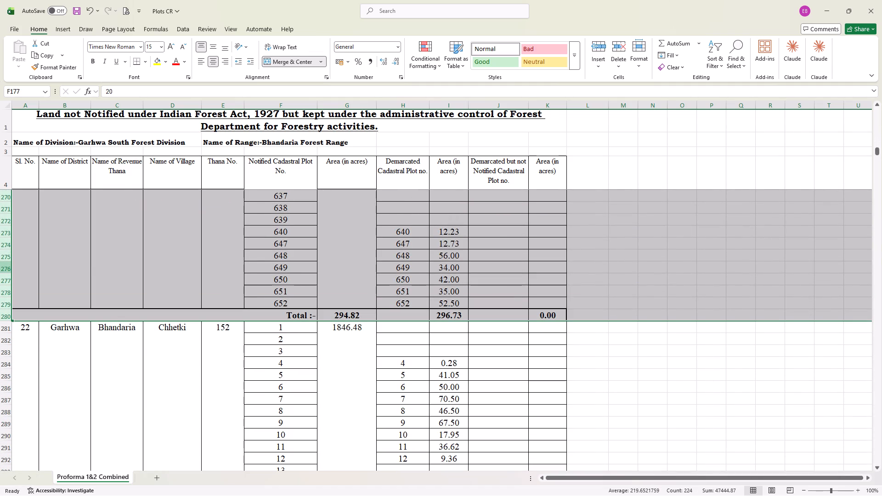
key(shift+Down)
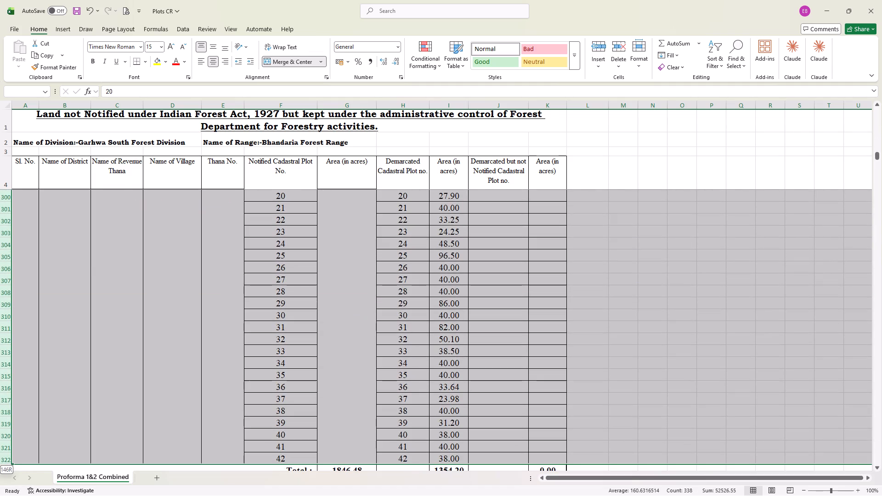
scroll(25, 321, down, 1)
key(shift+Down)
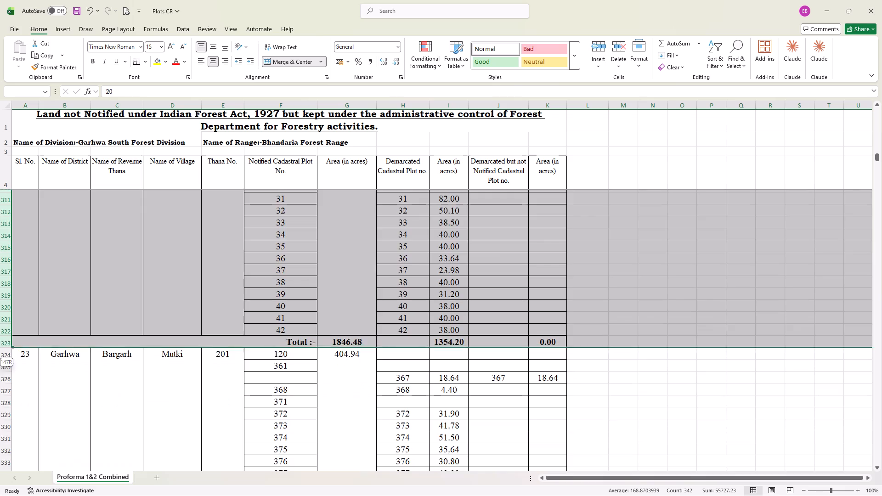
key(shift+Down)
key(shift+Down)
key(shift+Down)
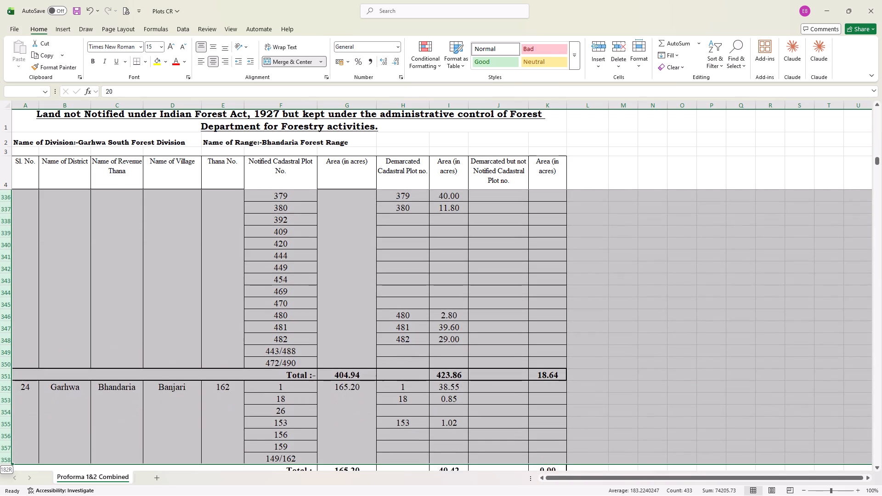
key(shift+Down)
key(shift+Down)
key(shift+Up)
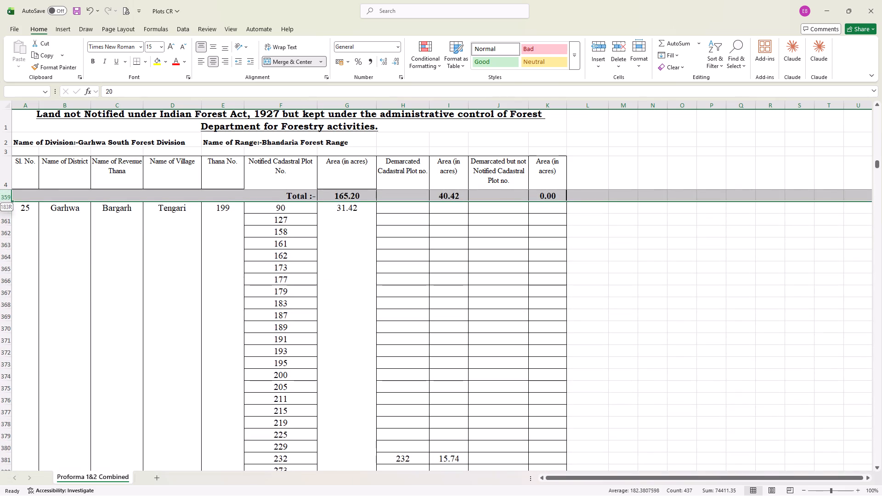
key(shift+Down)
key(shift+Down)
key(shift+Down)
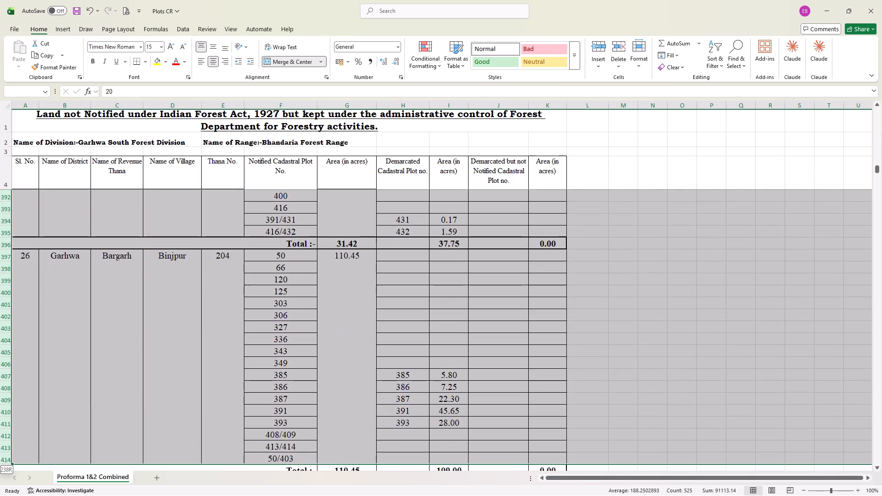
key(shift+Down)
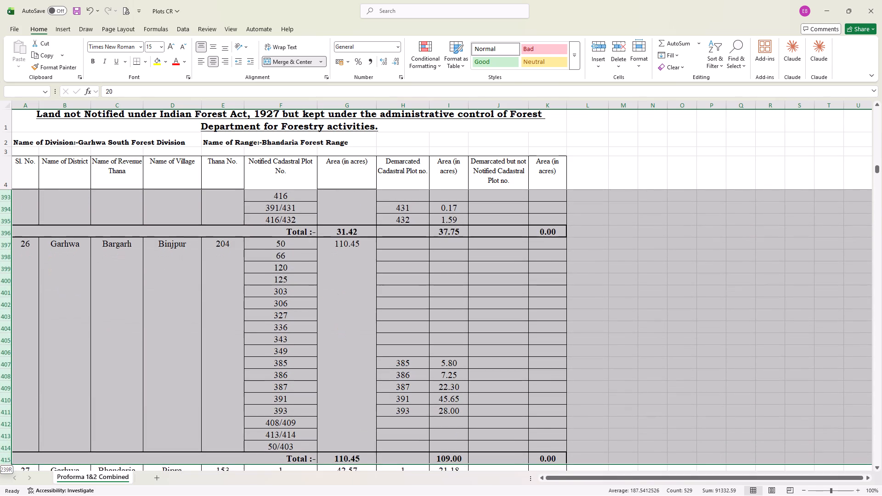
key(shift+Down)
key(shift+Down)
key(shift+Down)
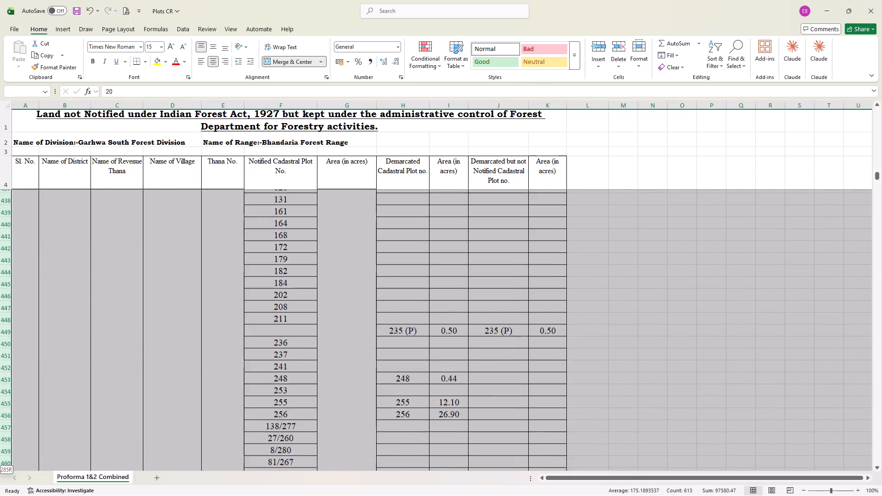
key(shift+Down)
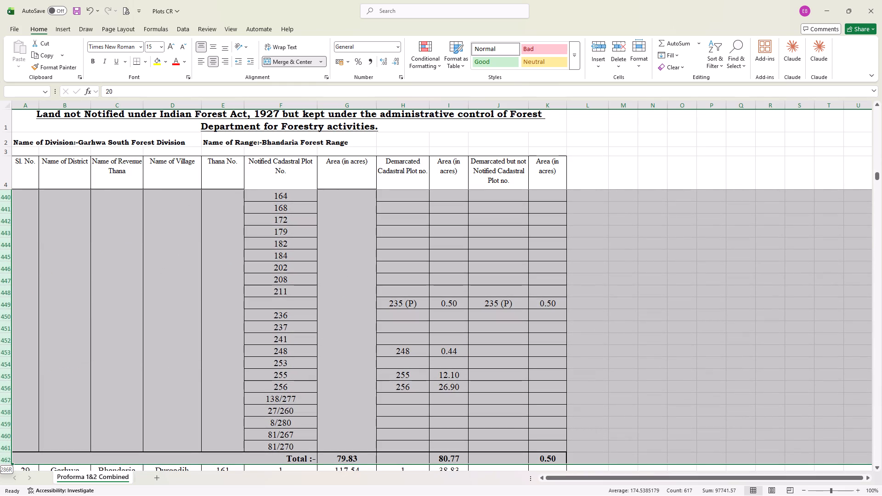
key(shift+Down)
key(shift+Down)
key(shift+Down)
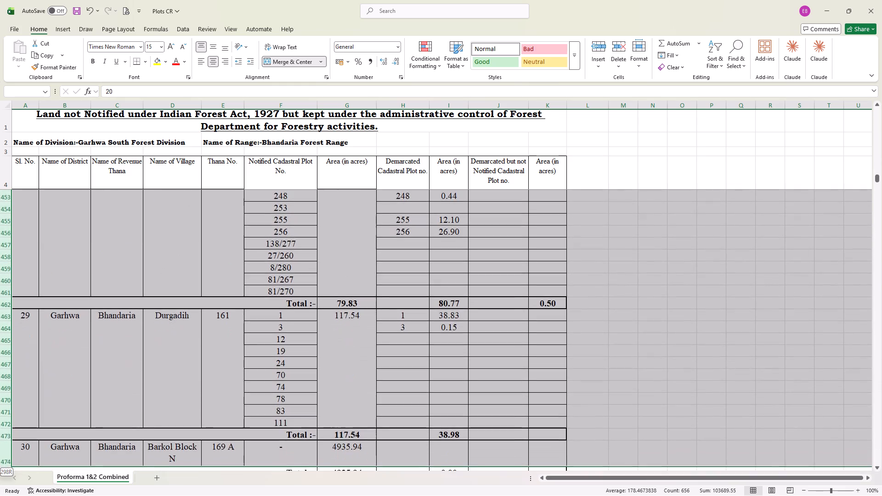
key(shift+Down)
key(shift+Down)
key(shift+Up)
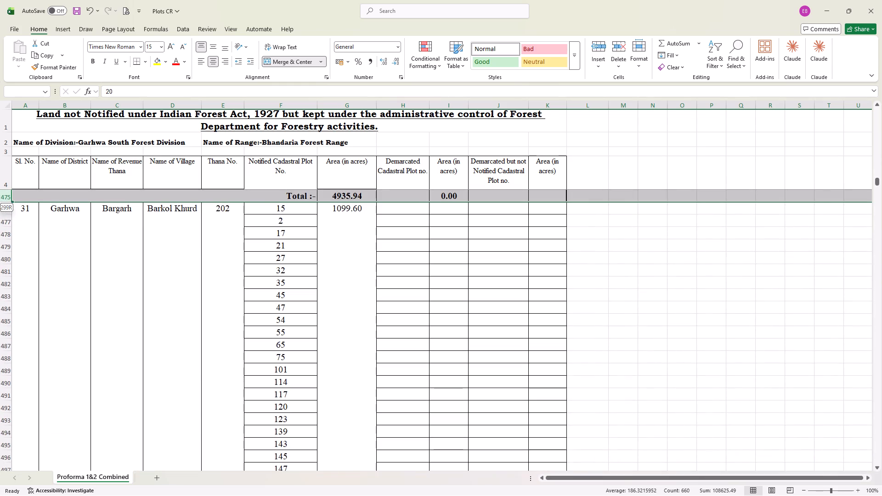
key(shift+Down)
key(shift+Up)
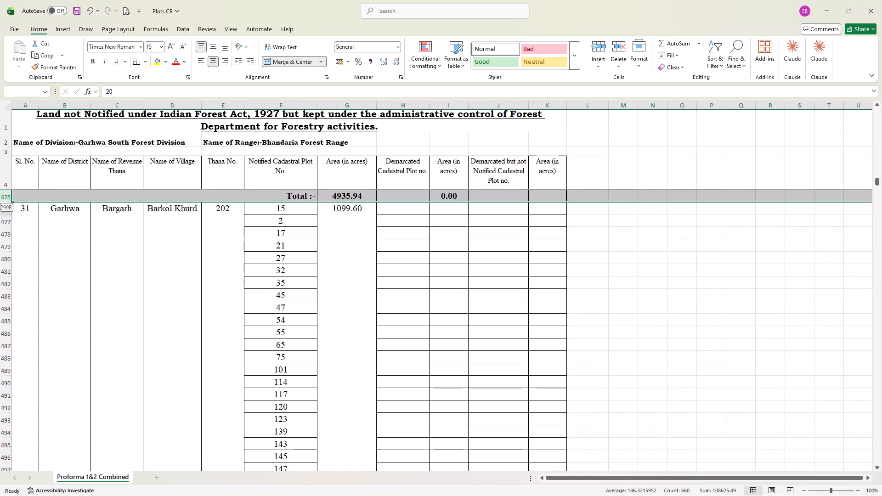
key(shift+Up)
key(shift+Up)
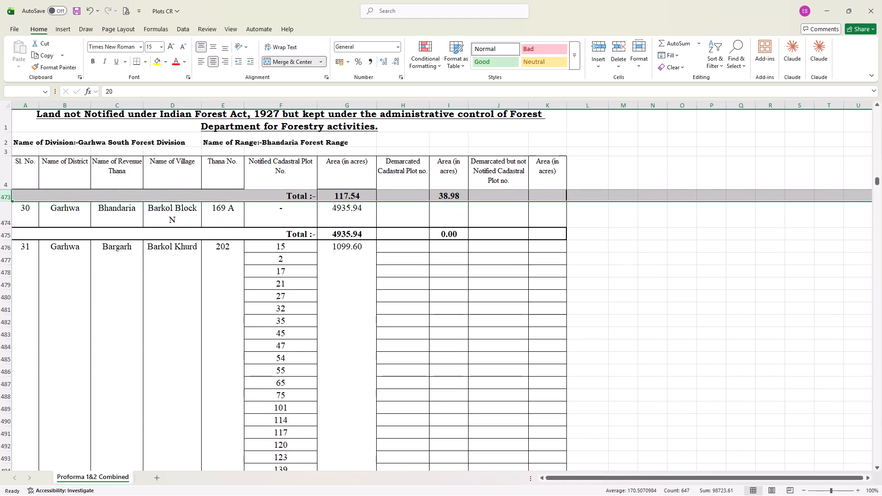
scroll(25, 323, up, 1)
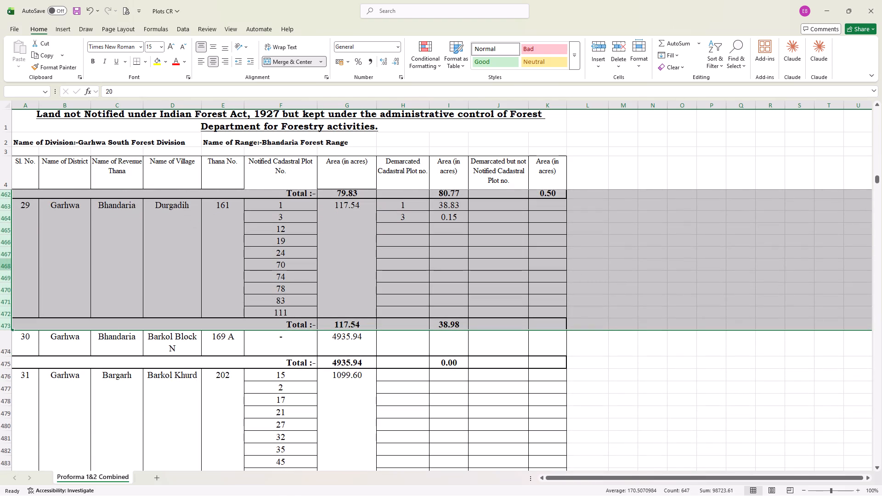
right_click(8, 265)
click(38, 367)
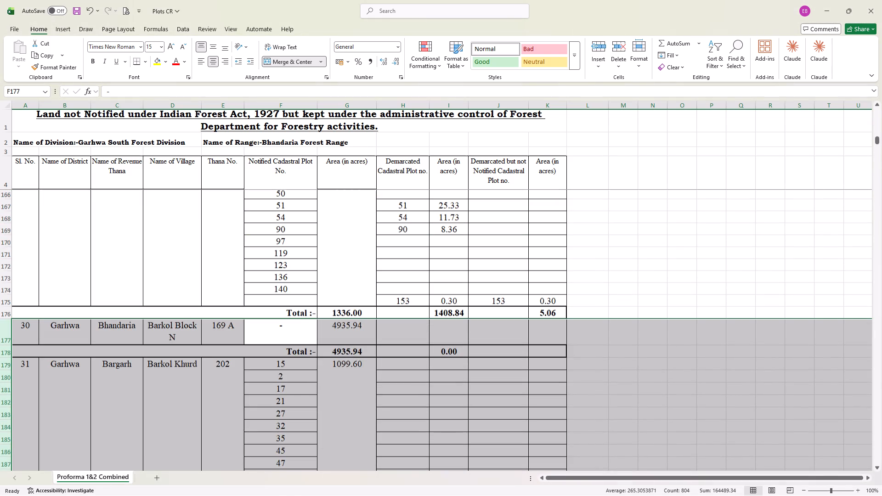
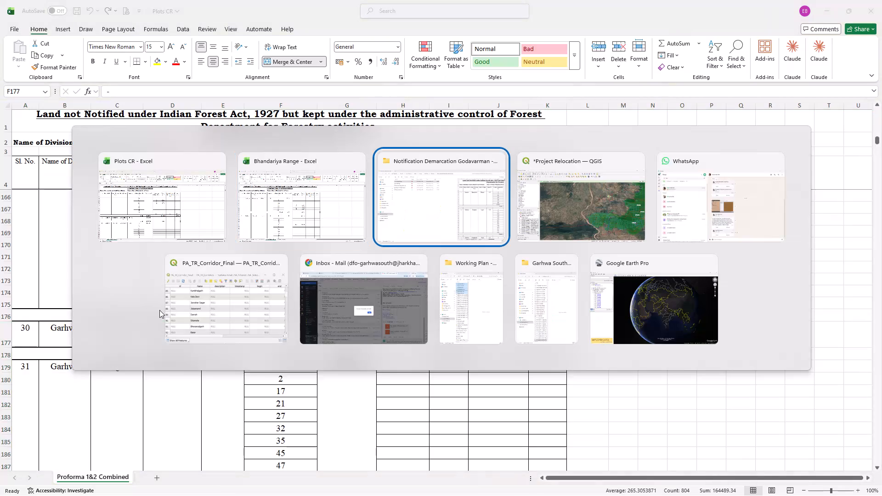
Switch to the QGIS relocation map and examine which villages lie within the green reserve area, from Salo and Marda up to Barkol and Ledki.
key(alt+Tab)
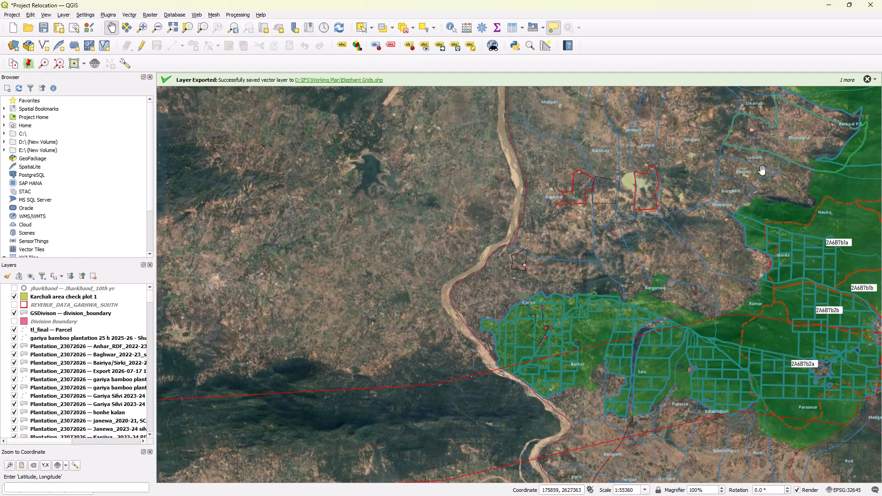
drag(769, 331, 584, 293)
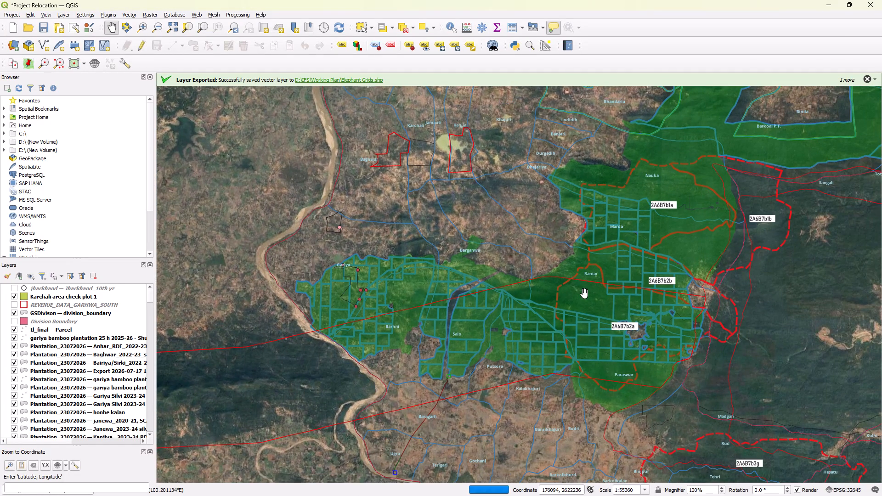
drag(707, 269, 578, 493)
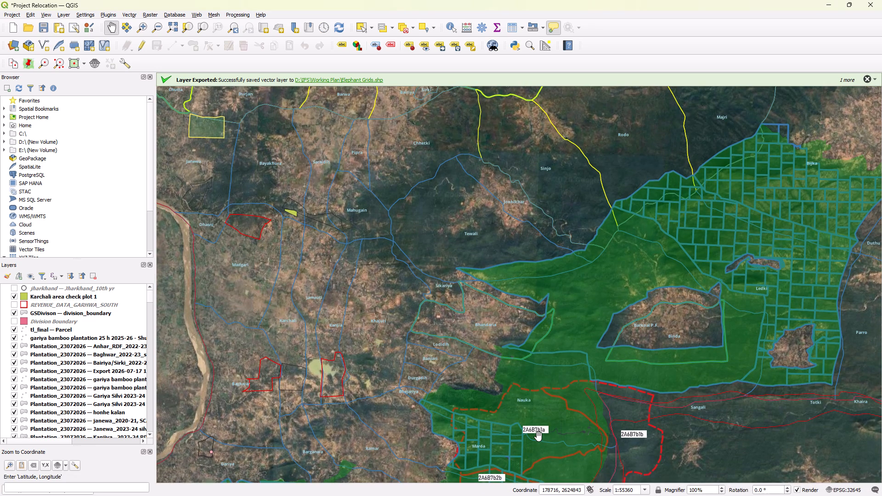
drag(533, 462, 560, 237)
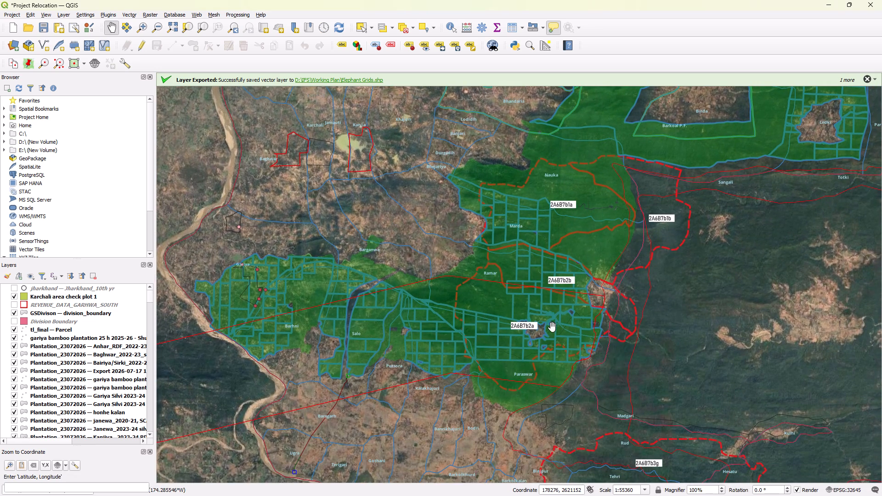
drag(550, 412, 514, 339)
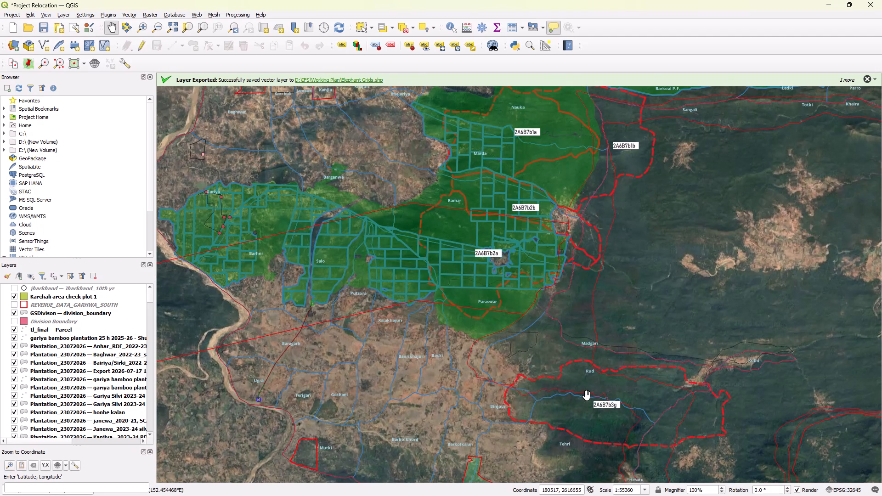
drag(576, 315, 452, 494)
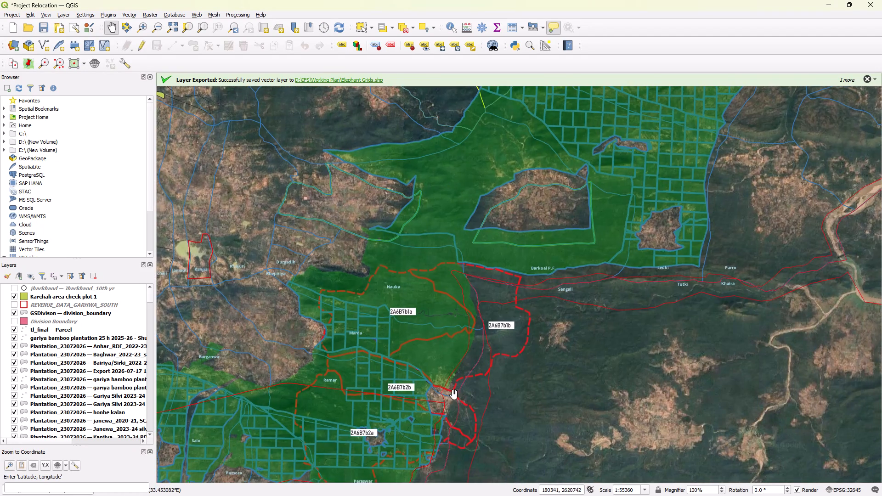
drag(445, 283, 437, 401)
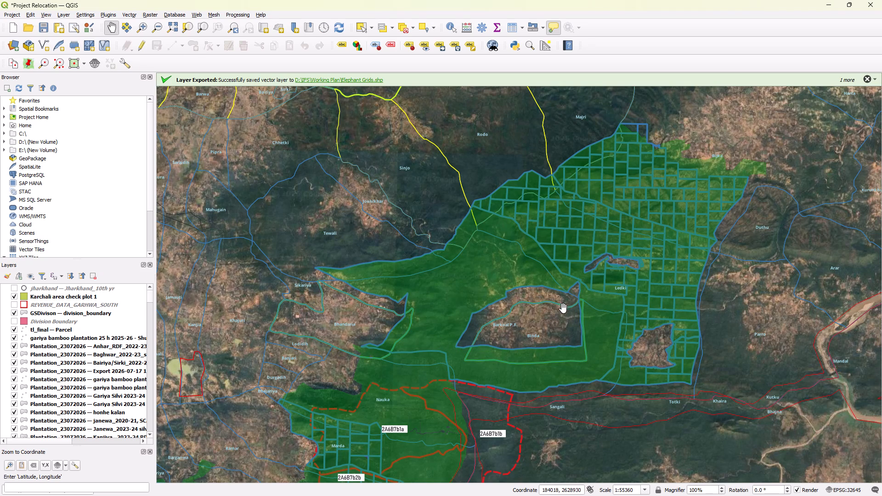
drag(625, 335, 583, 385)
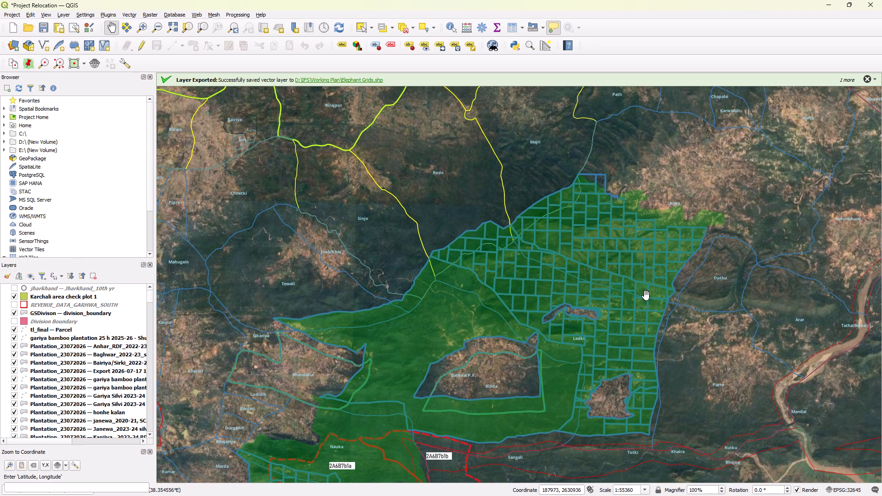
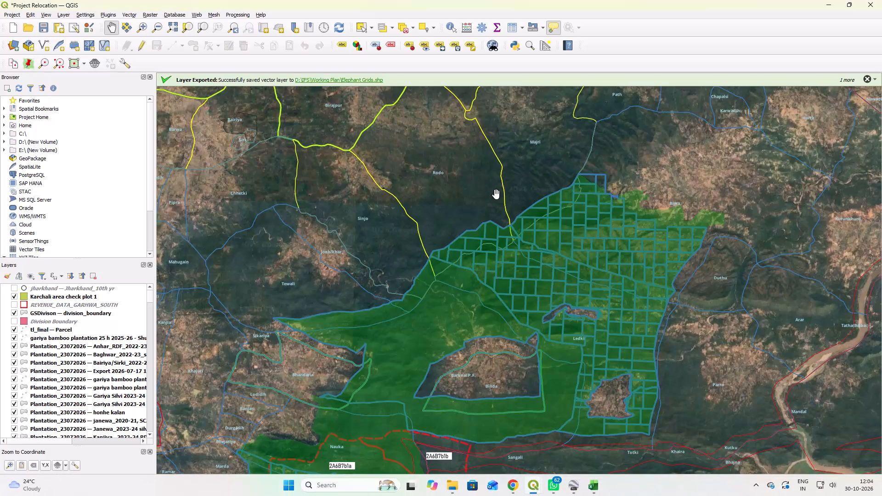
Examine the villages just north of the green reserve area, around Majri and Sinjo, on the relocation map.
drag(496, 194, 503, 316)
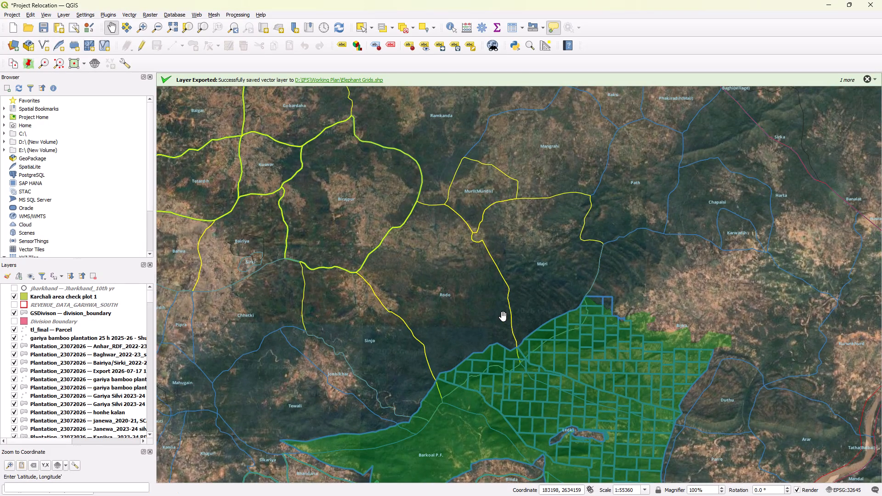
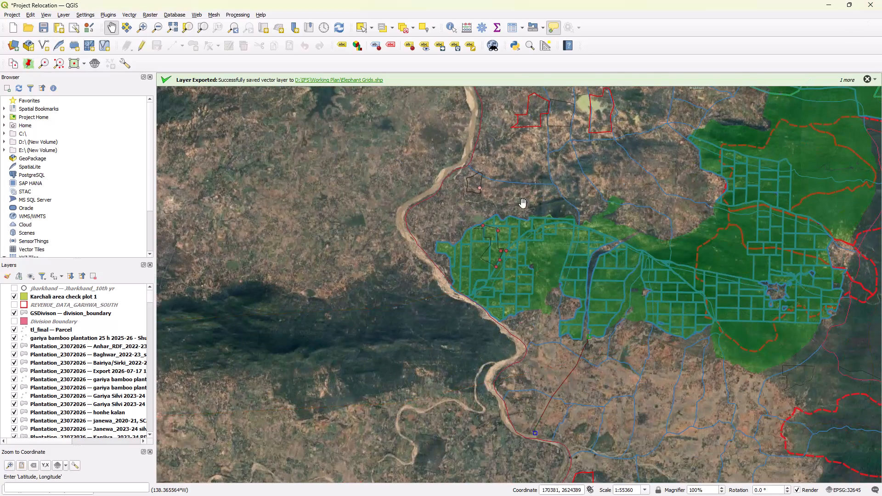
Examine the villages at the western end of the green reserve area, around Gariya and Salo, on the relocation map.
scroll(484, 251, up, 1)
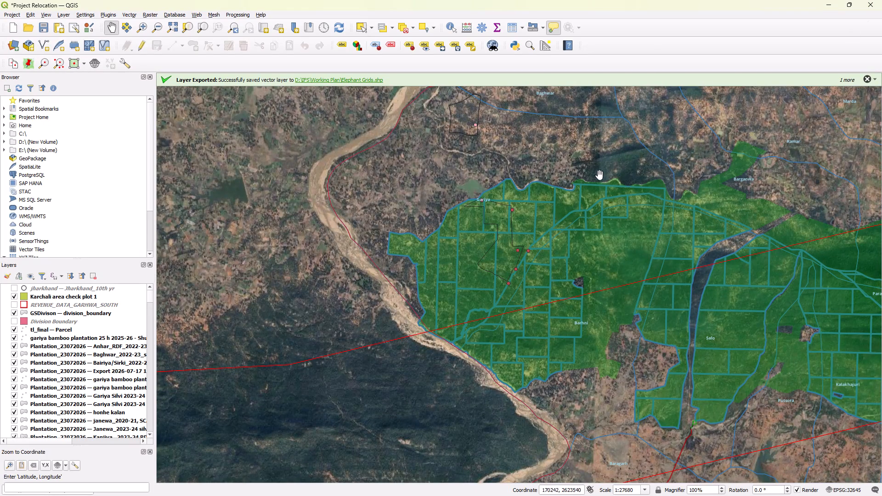
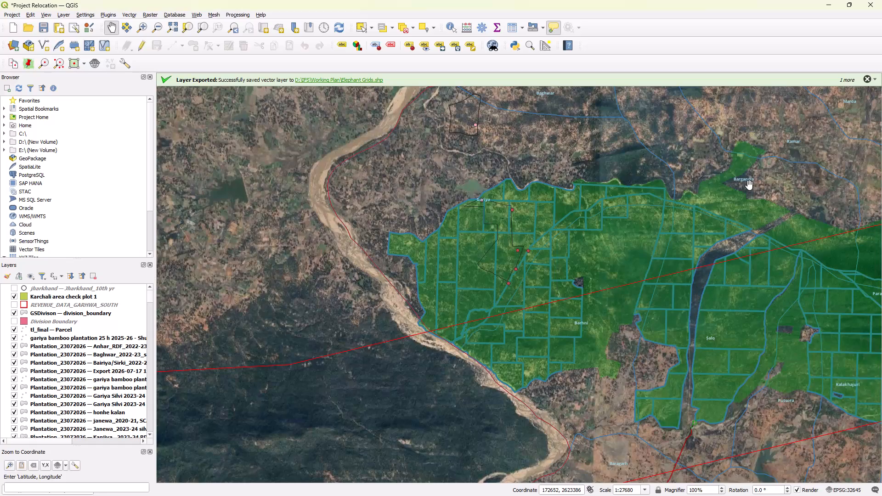
Examine the village land along the southern edge of the green reserve area, between the river and Salo, on the relocation map.
drag(561, 398, 561, 400)
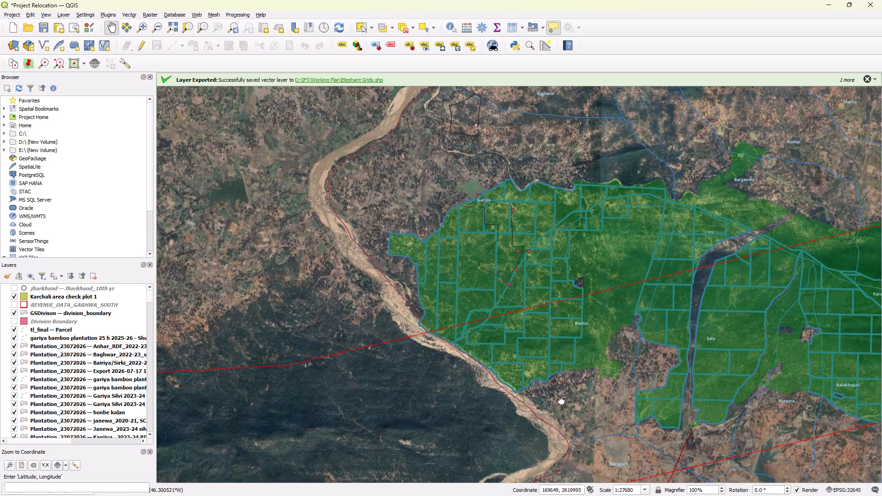
drag(561, 400, 511, 388)
scroll(561, 417, up, 2)
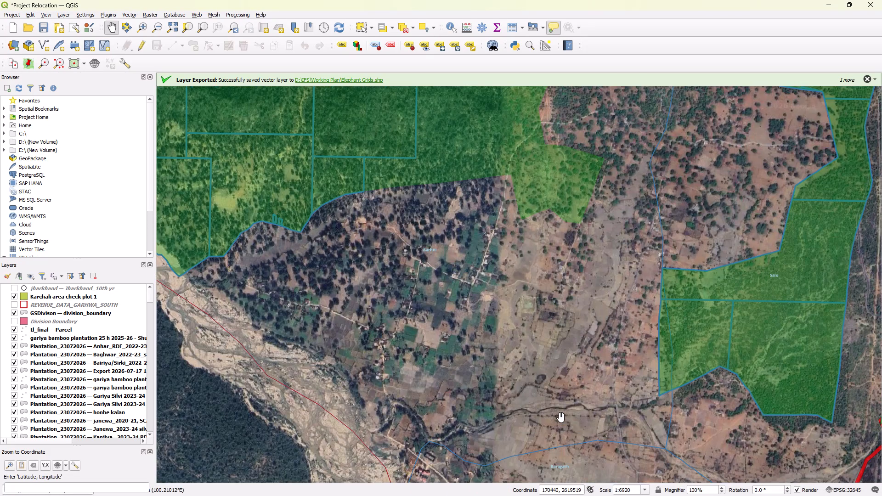
Examine the southern edge of the green reserve area and the village land just west of Salo.
scroll(561, 417, down, 2)
scroll(561, 417, up, 1)
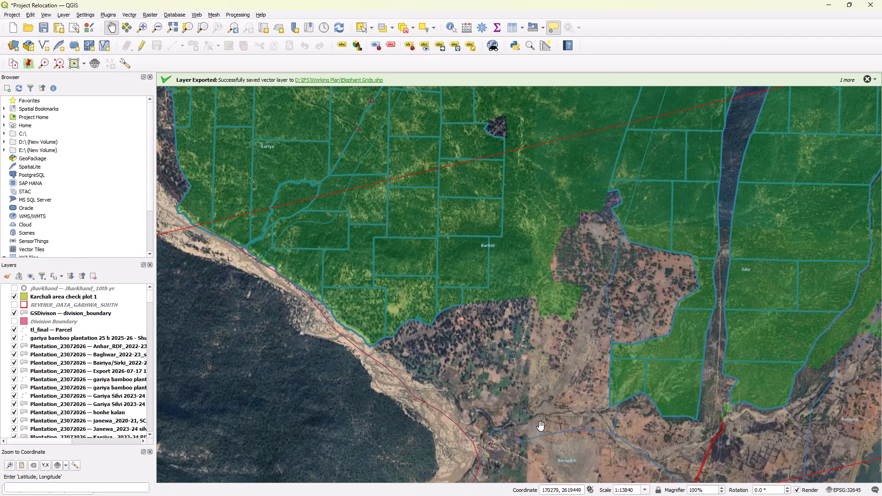
scroll(541, 426, down, 1)
scroll(541, 426, up, 3)
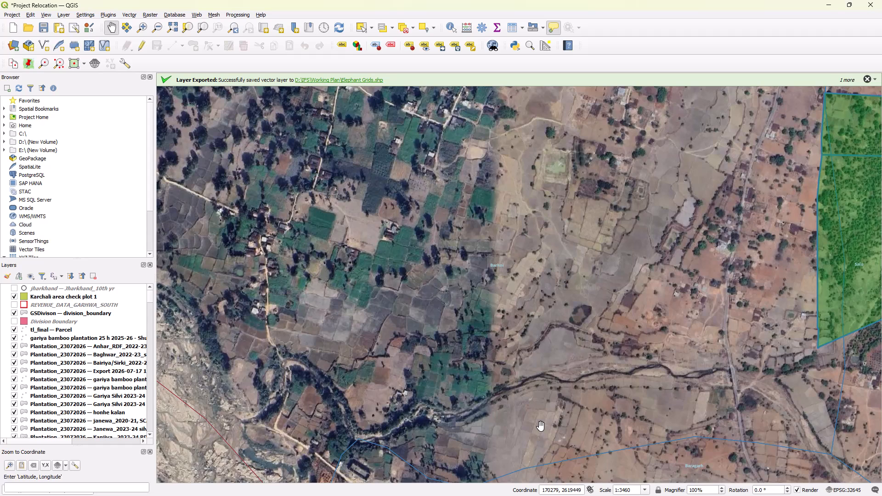
scroll(541, 426, down, 1)
scroll(536, 374, down, 1)
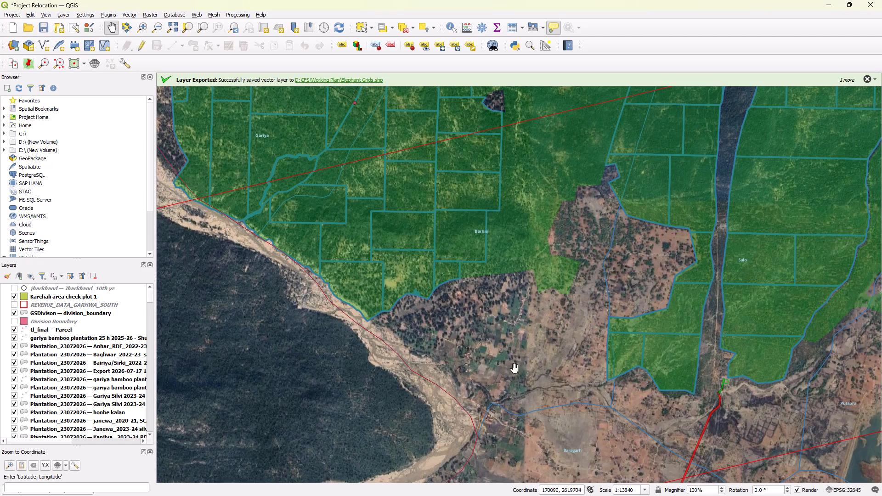
Examine the reserve plots of Gariya and the area around them, from the riverbank to the northern edge.
drag(512, 265, 500, 455)
drag(487, 314, 479, 495)
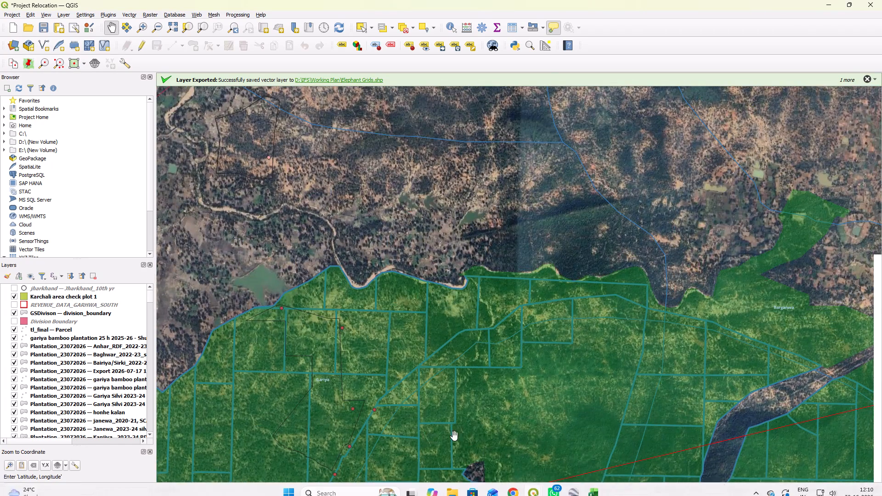
scroll(392, 392, down, 1)
drag(387, 442, 475, 323)
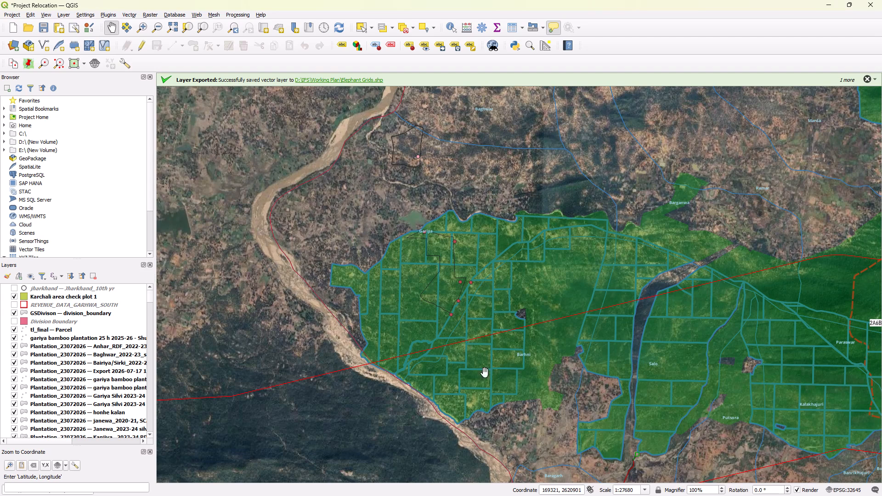
scroll(498, 411, up, 1)
drag(329, 308, 324, 402)
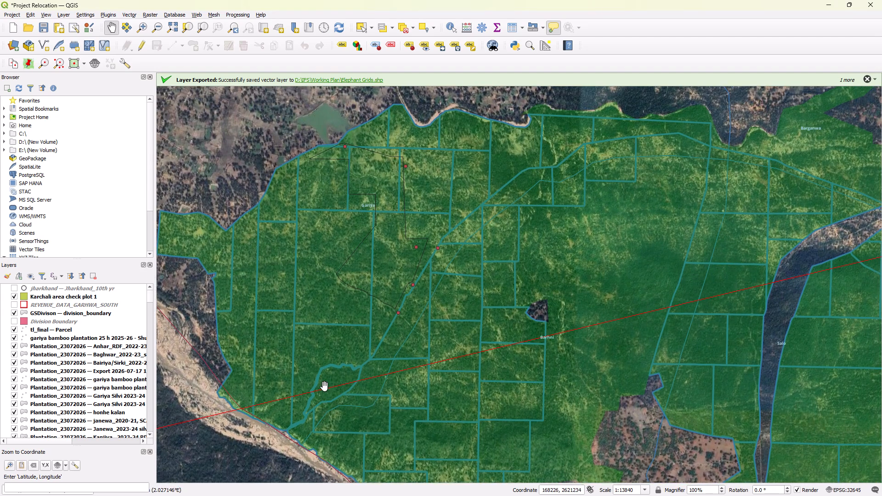
drag(327, 386, 355, 397)
scroll(355, 397, up, 1)
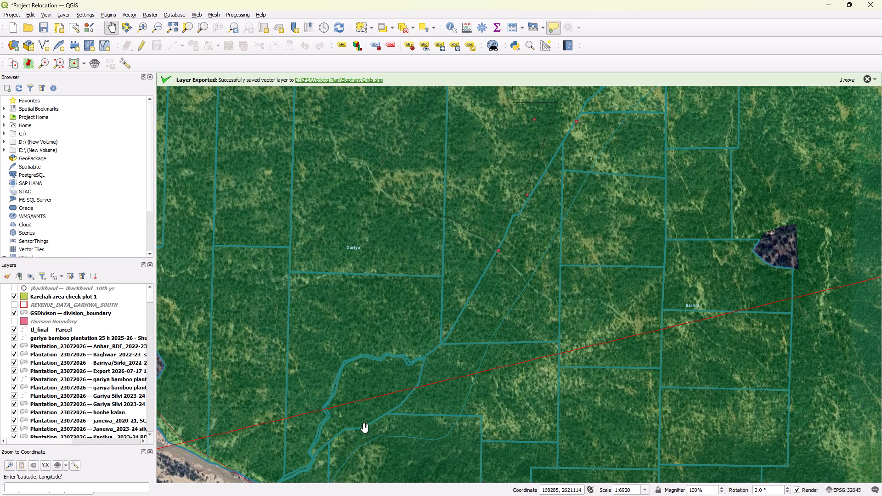
scroll(373, 402, down, 1)
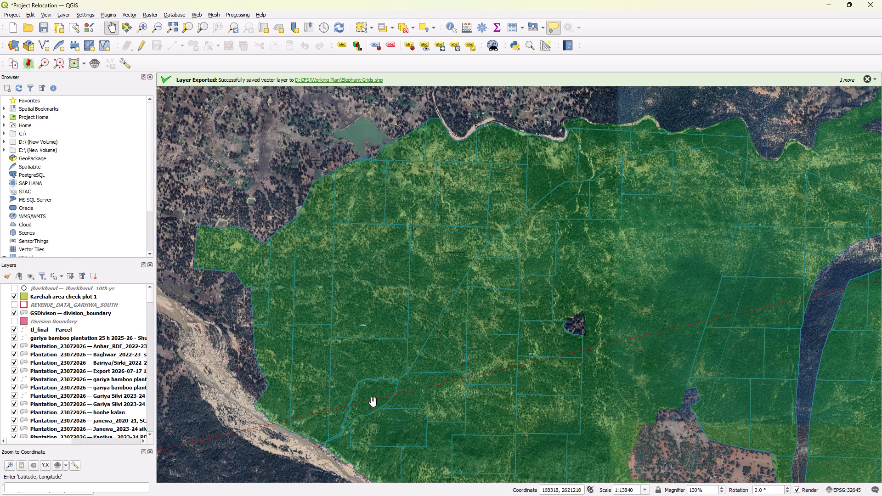
Examine the northern reserve boundary between Gariya and Baghwar, including the village land beside the pond.
drag(410, 271, 383, 385)
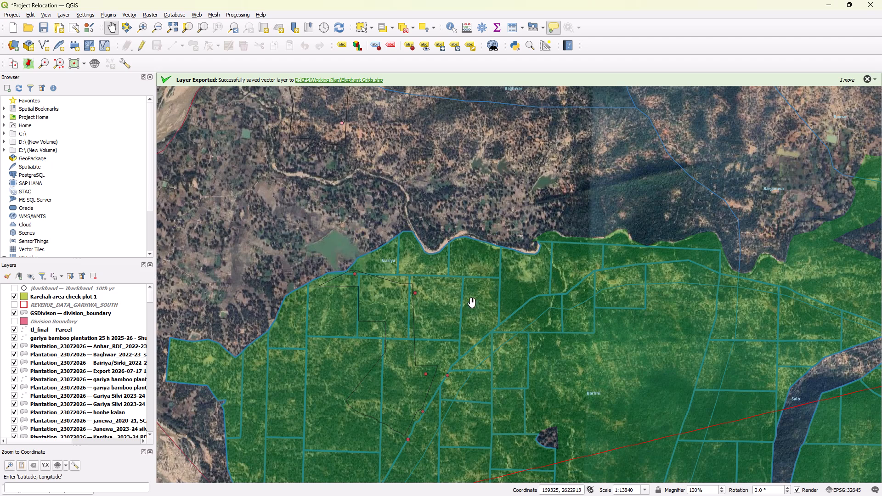
drag(472, 303, 444, 483)
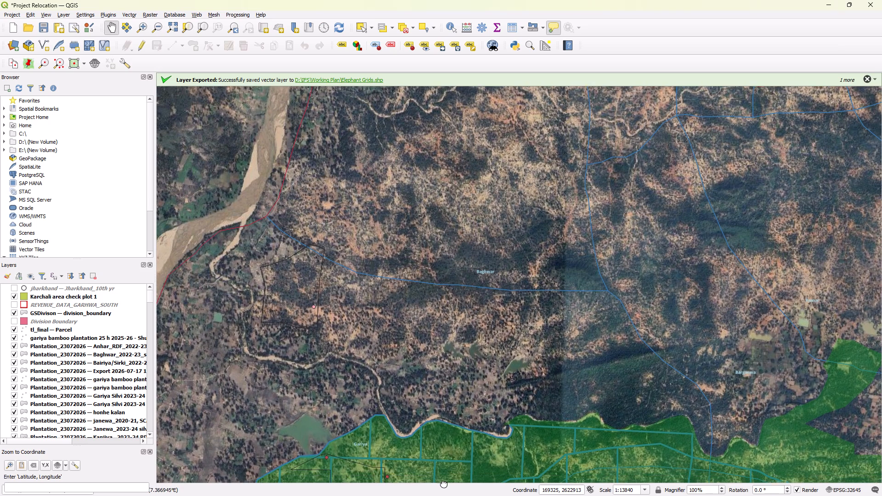
drag(444, 483, 441, 478)
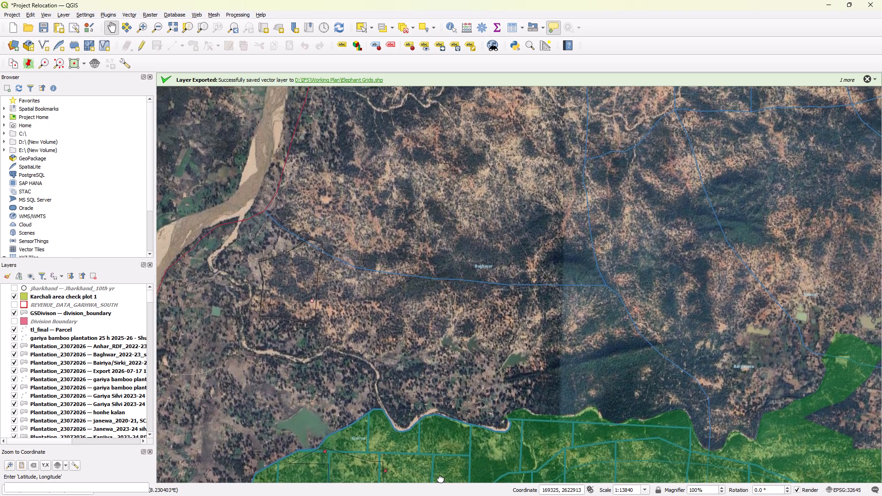
drag(441, 478, 451, 321)
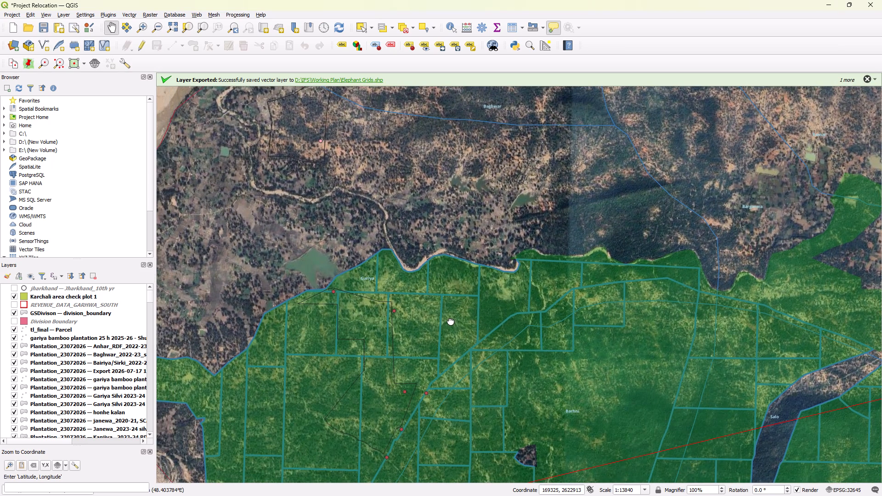
drag(451, 321, 452, 321)
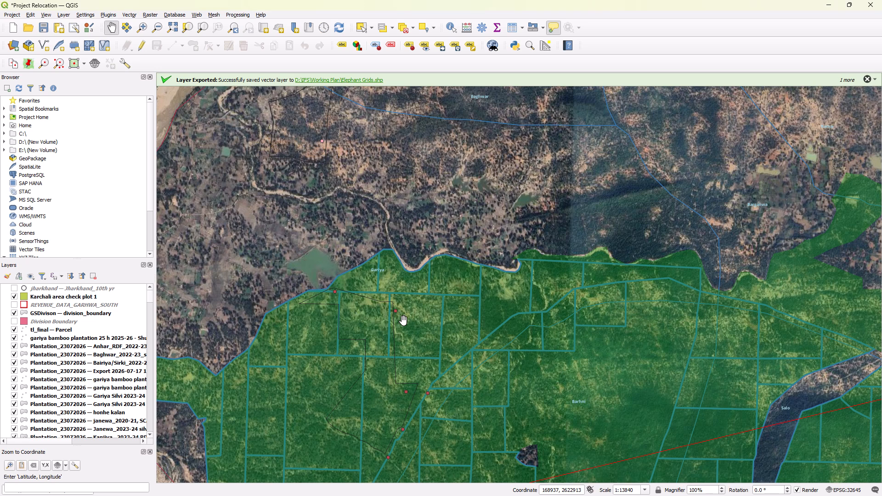
drag(403, 321, 430, 309)
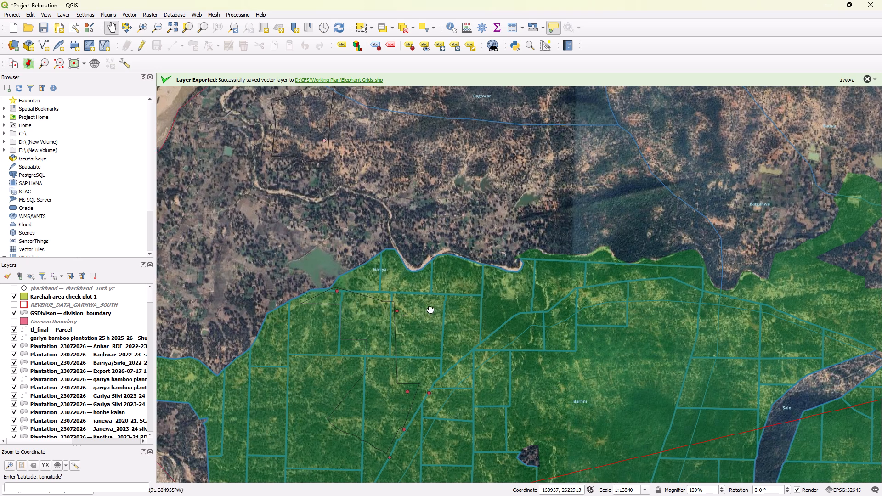
drag(430, 309, 507, 280)
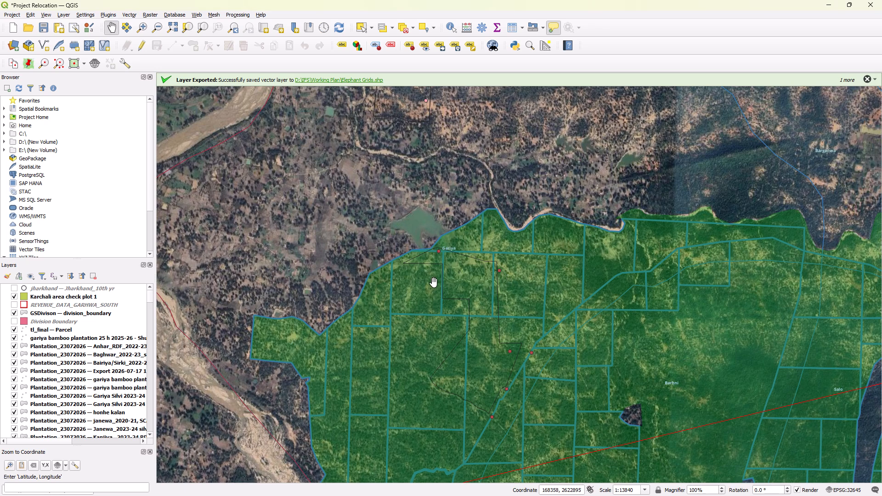
scroll(431, 282, up, 2)
scroll(431, 282, down, 1)
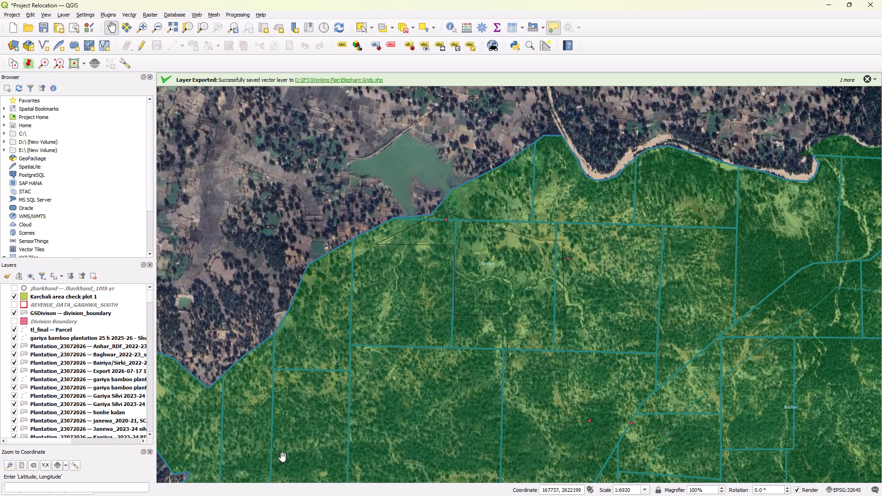
Show the REVENUE_DATA_GARHWA_SOUTH layer over the map to check revenue plots along Gariya's northern reserve boundary.
scroll(300, 423, down, 1)
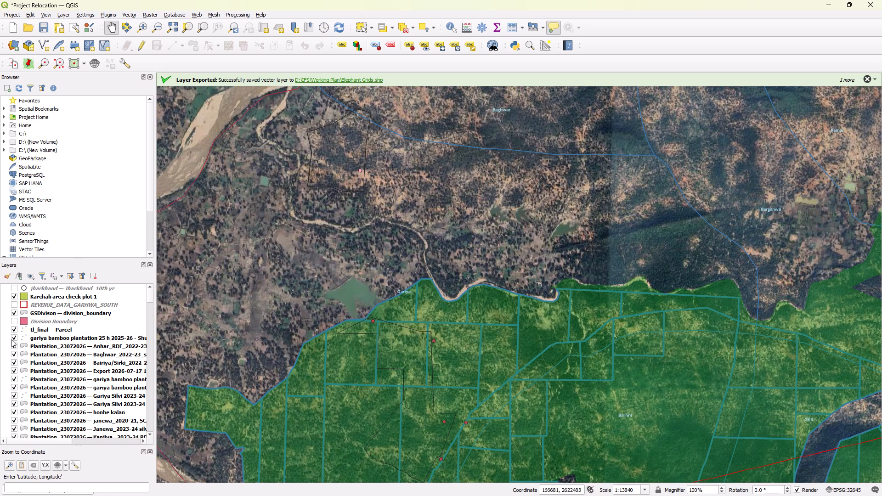
scroll(2, 331, up, 3)
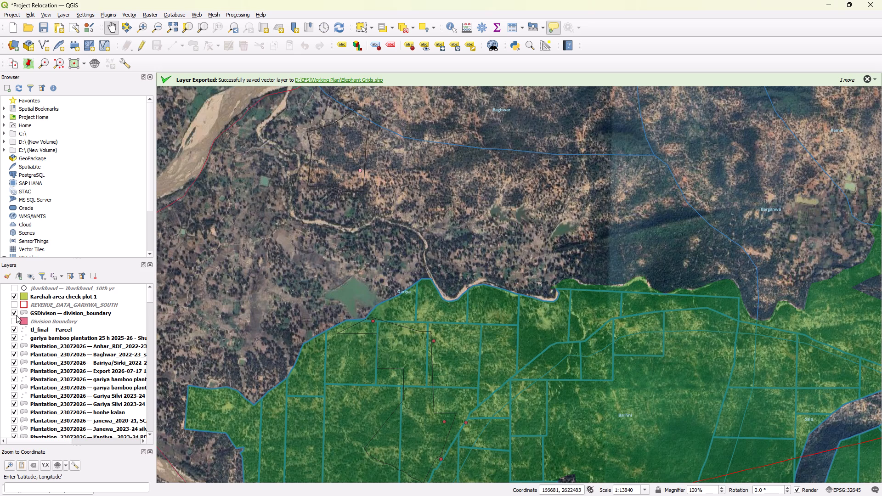
click(16, 304)
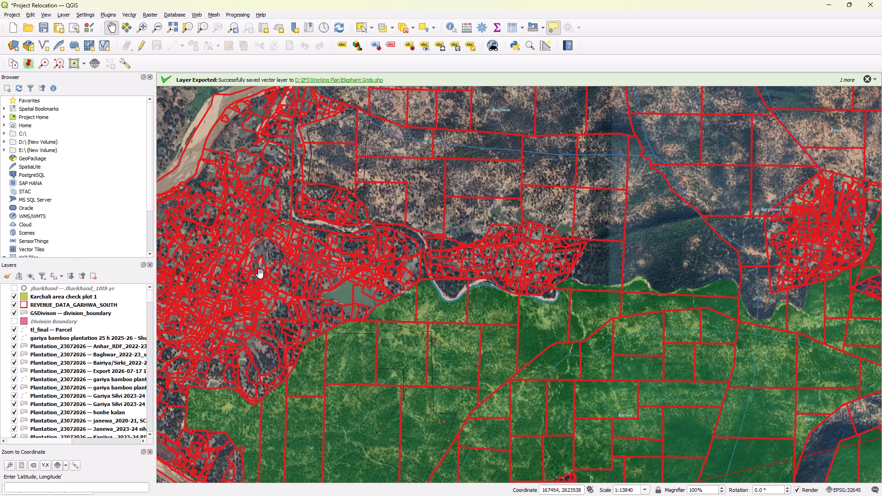
scroll(516, 285, up, 1)
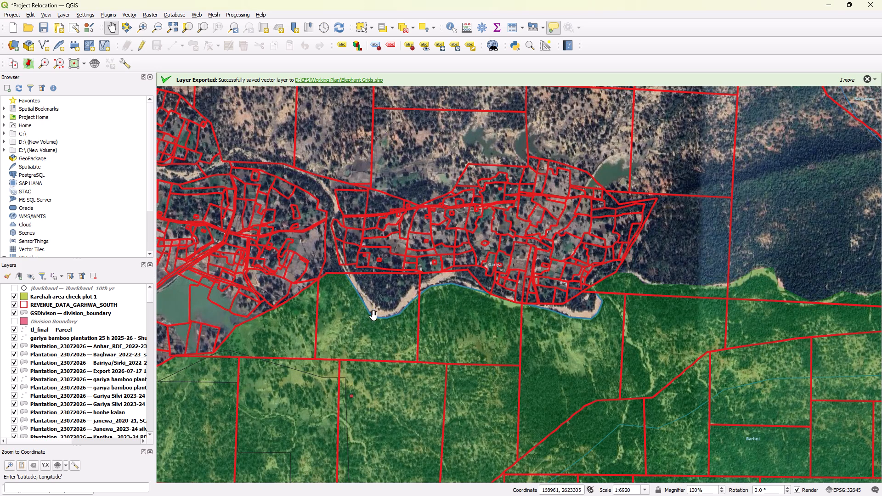
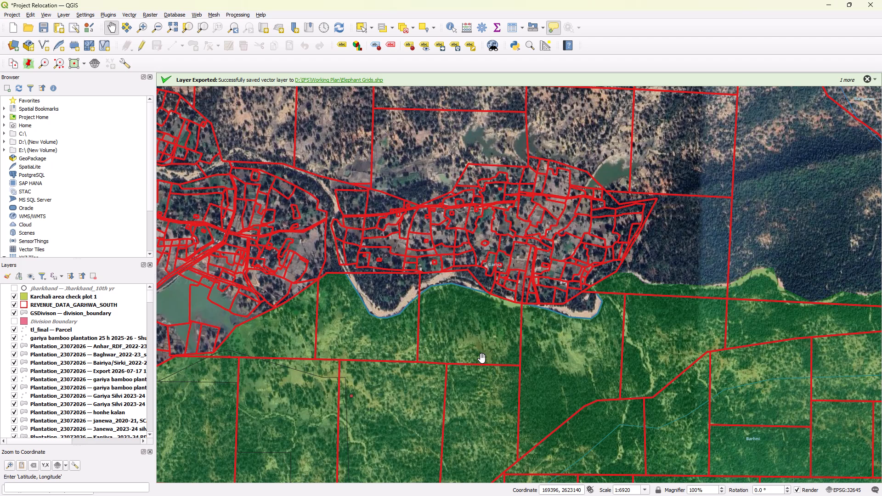
Examine the revenue plots along the reserve boundary from Gariya east to Barganwa, and the reserve land south to the river.
drag(621, 302, 303, 317)
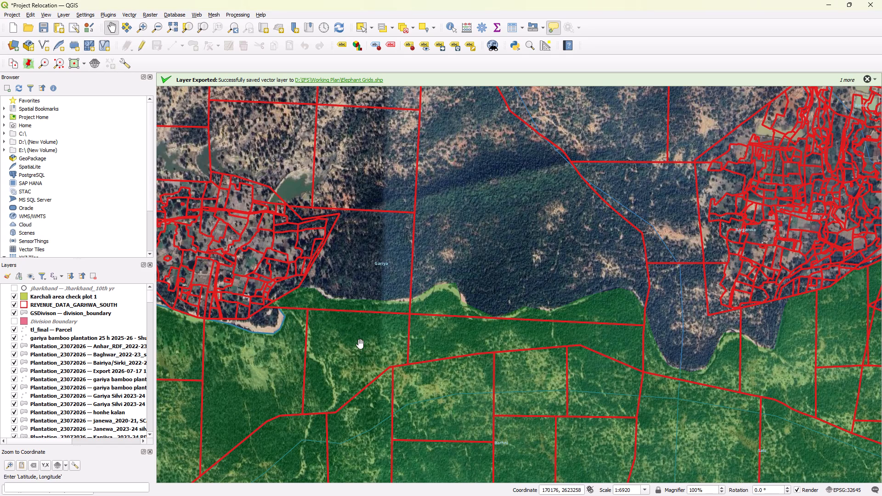
drag(404, 344, 571, 336)
scroll(571, 336, down, 1)
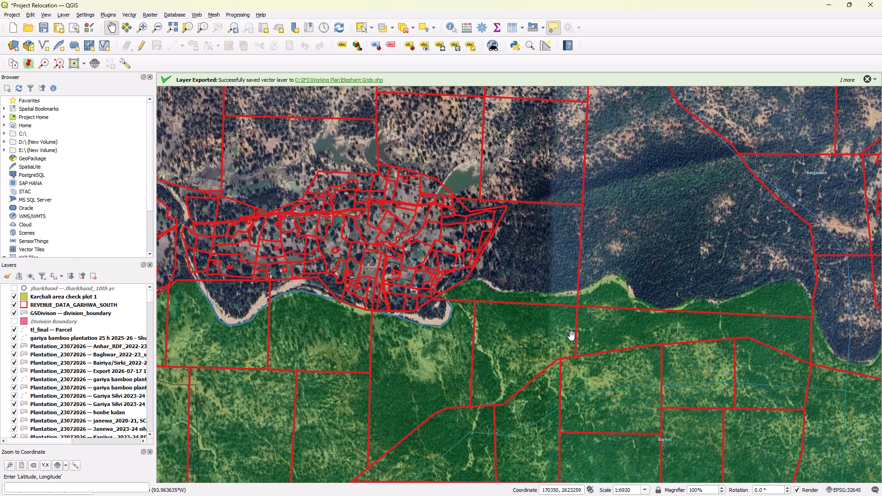
scroll(571, 336, down, 1)
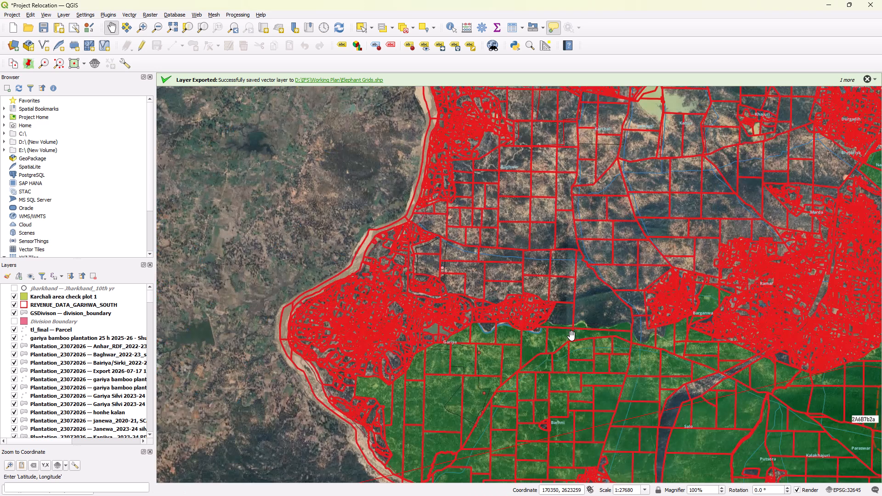
drag(665, 343, 610, 317)
scroll(610, 317, up, 1)
drag(495, 376, 656, 355)
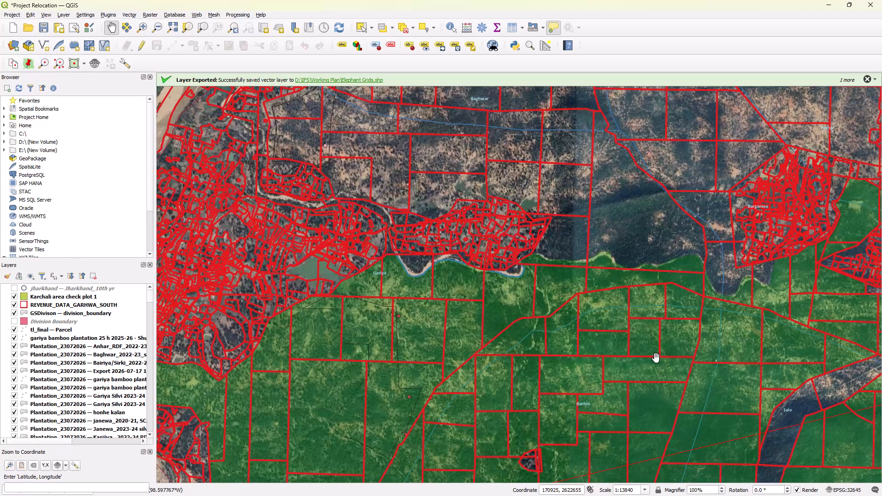
drag(646, 424, 780, 313)
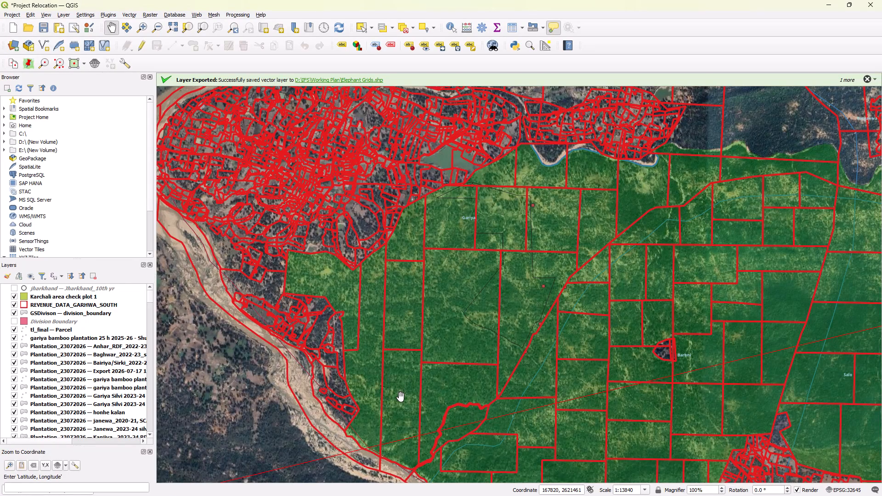
In the Plots CR workbook, delete the village entries with serial numbers 31 (Barkol Khurd) and 32, including their total rows.
key(alt+Tab)
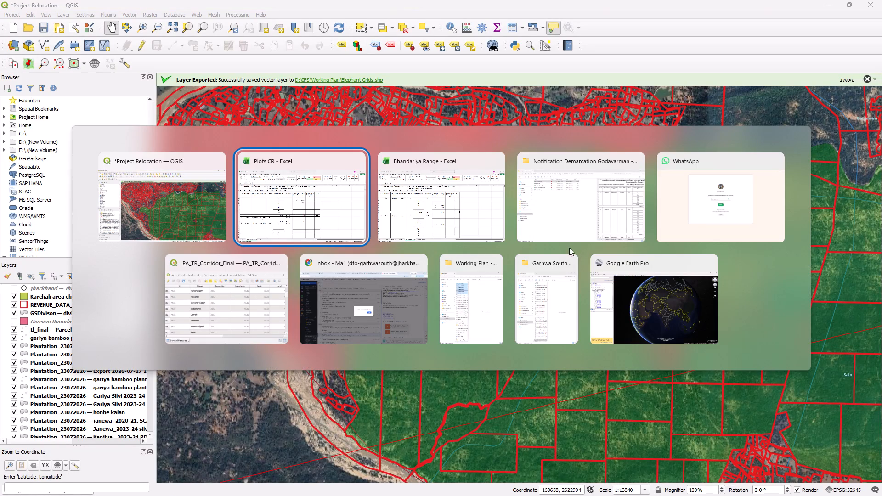
scroll(211, 318, up, 2)
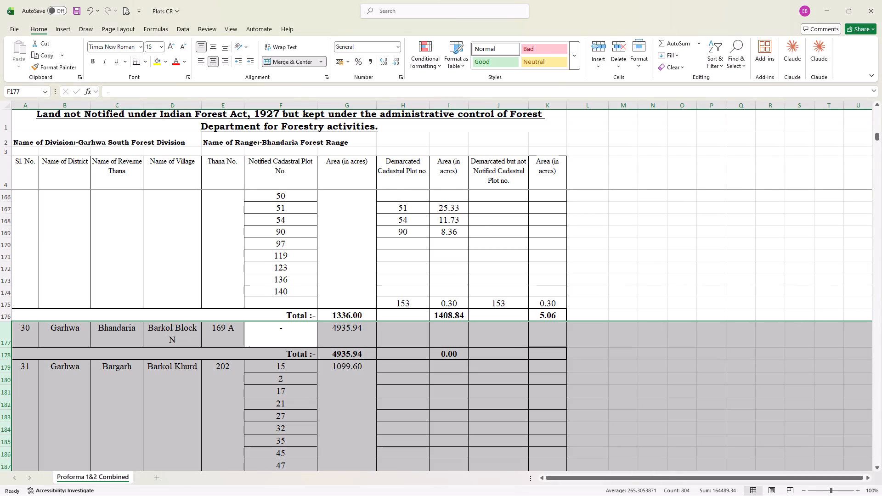
scroll(211, 318, up, 18)
scroll(211, 318, down, 14)
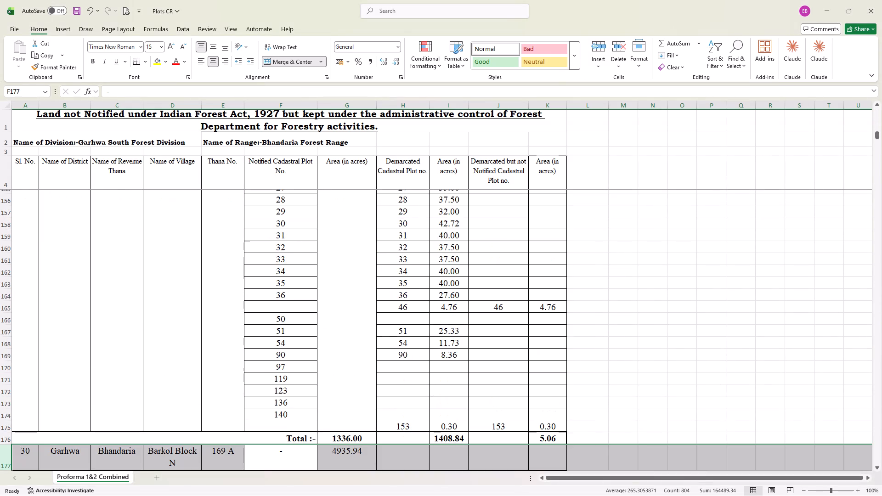
scroll(211, 318, down, 2)
drag(3, 234, 0, 341)
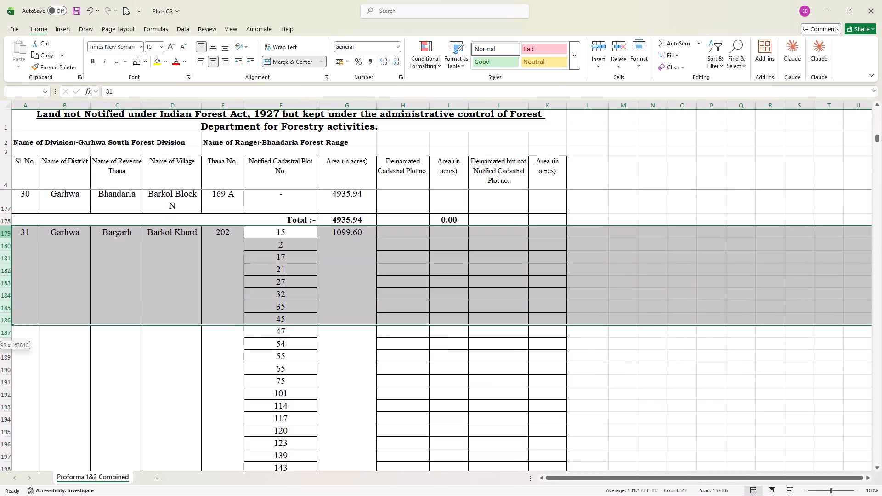
drag(0, 341, 96, 331)
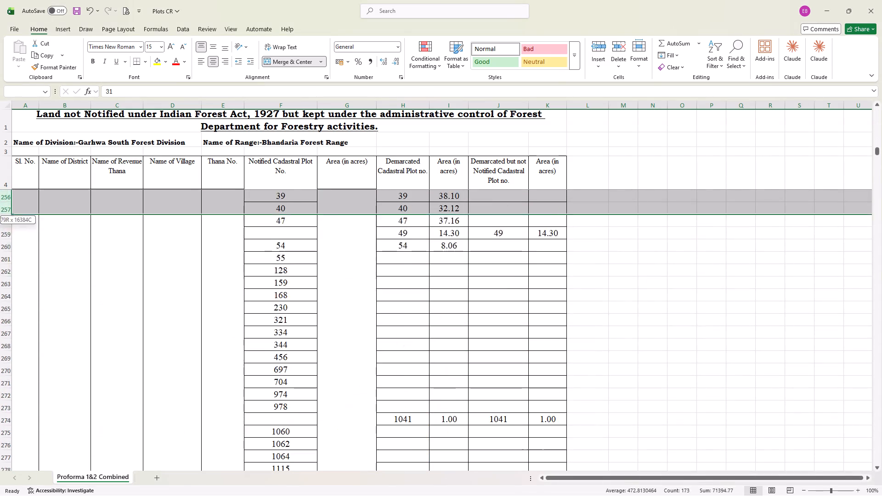
drag(96, 331, 161, 219)
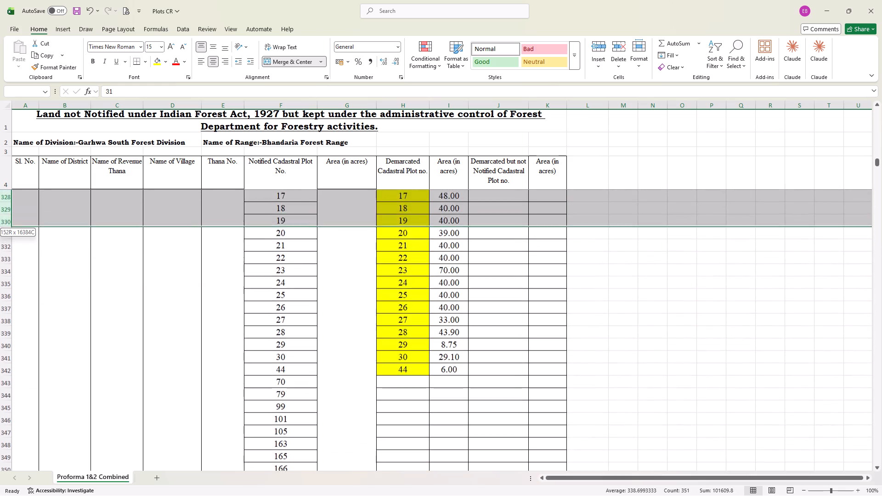
drag(161, 219, 218, 167)
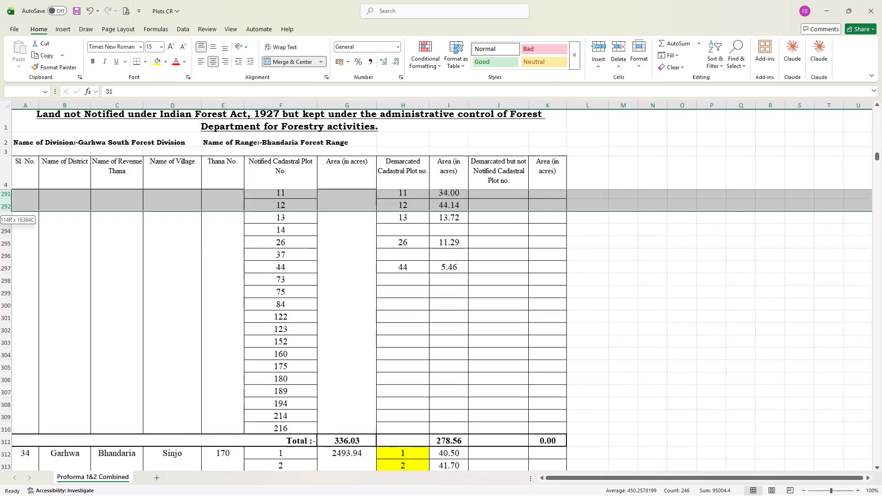
drag(218, 167, 184, 267)
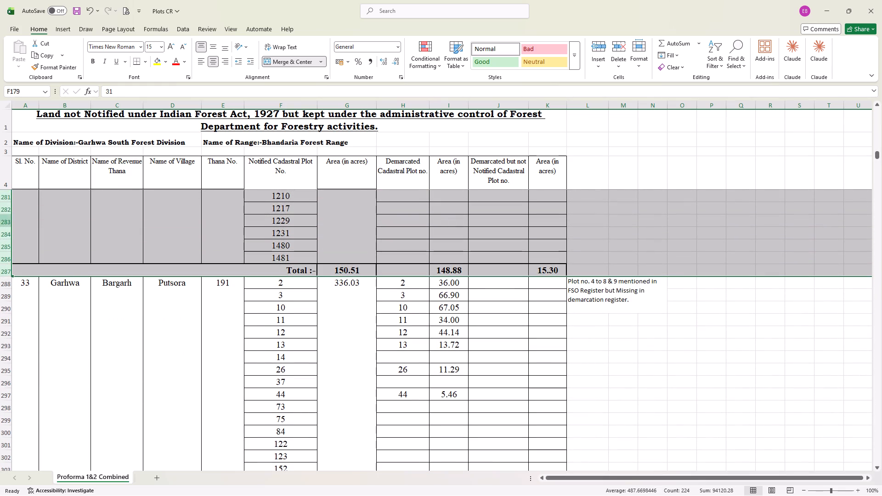
right_click(1, 207)
click(31, 311)
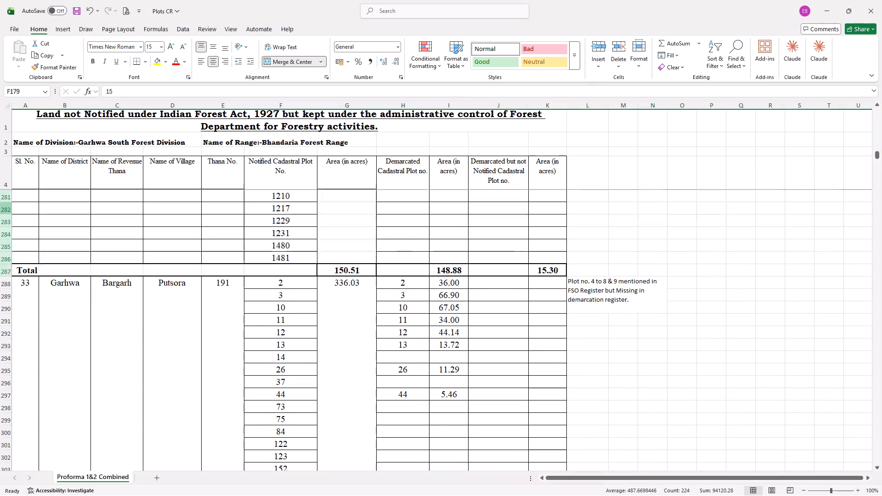
Delete the plot rows of serial numbers 35 to 37, from Khajuri (thana no. 190) through Baghwar's last plot, 761.
scroll(69, 310, down, 3)
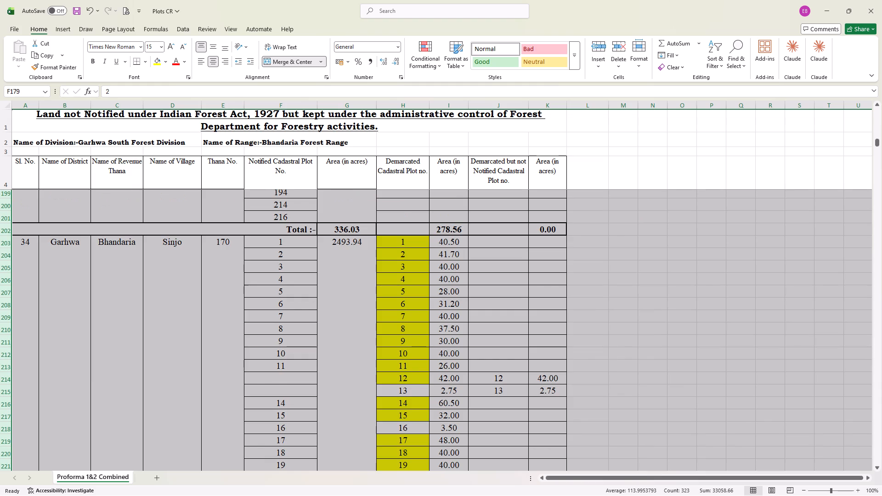
scroll(69, 310, down, 6)
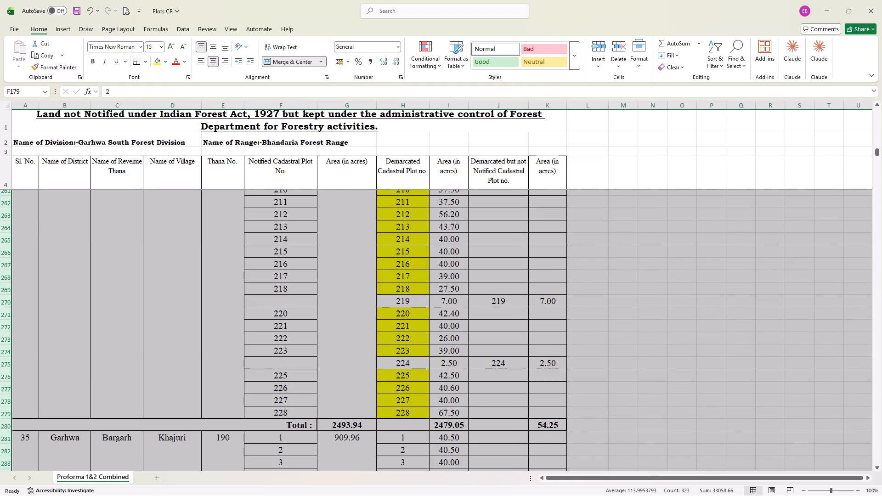
scroll(69, 310, down, 1)
click(24, 328)
drag(5, 309, 0, 442)
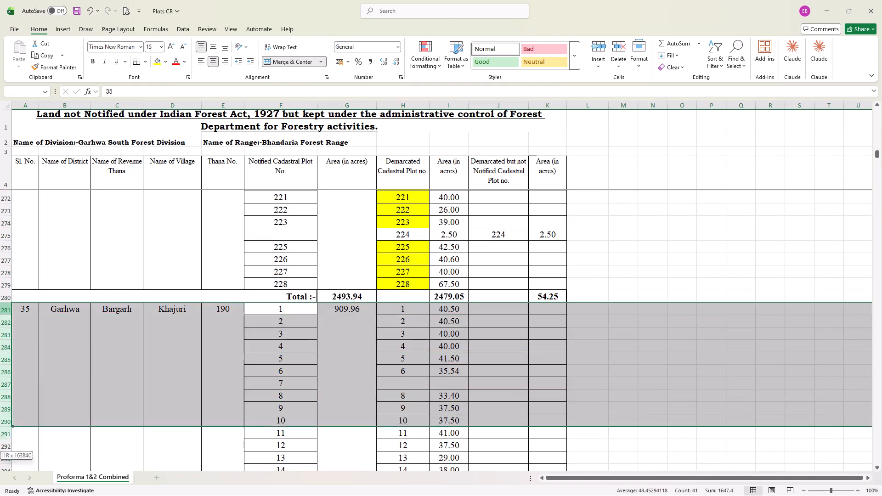
drag(0, 442, 40, 347)
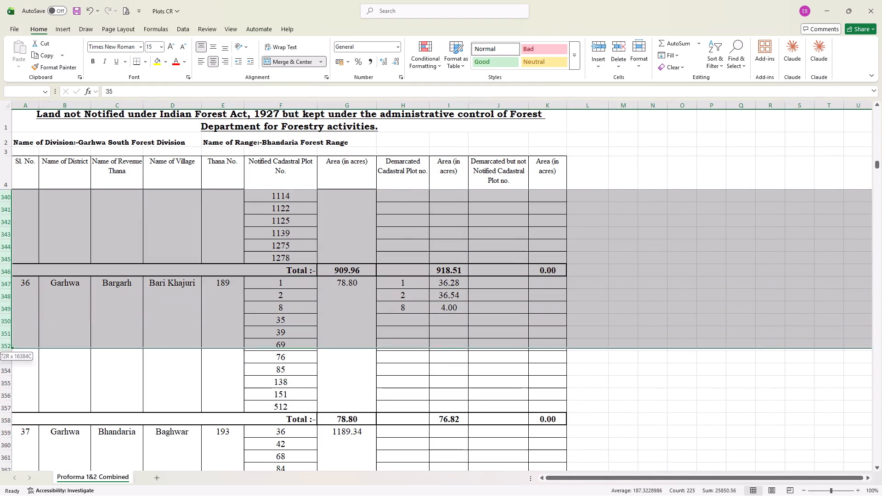
drag(40, 347, 20, 468)
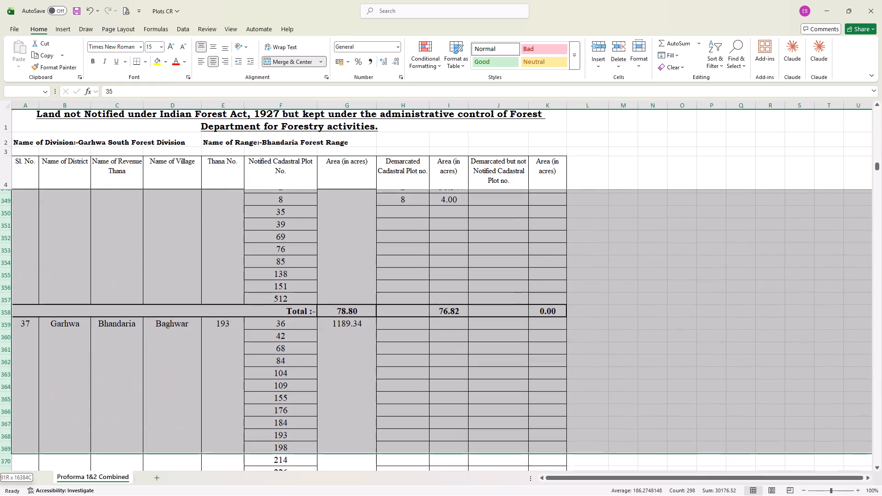
drag(20, 468, 18, 479)
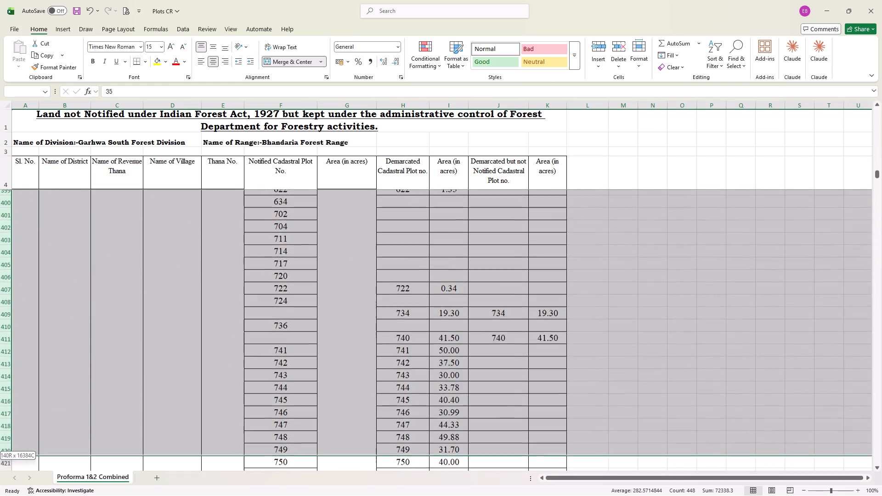
drag(18, 479, 76, 322)
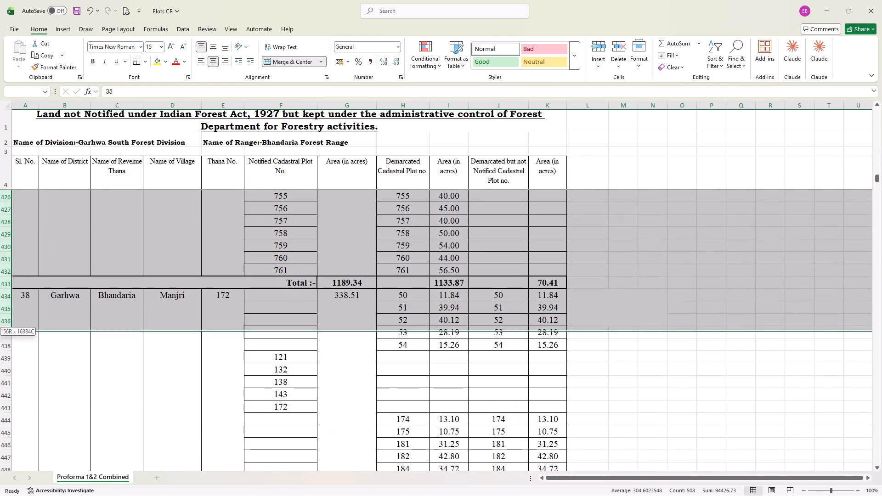
drag(76, 322, 110, 269)
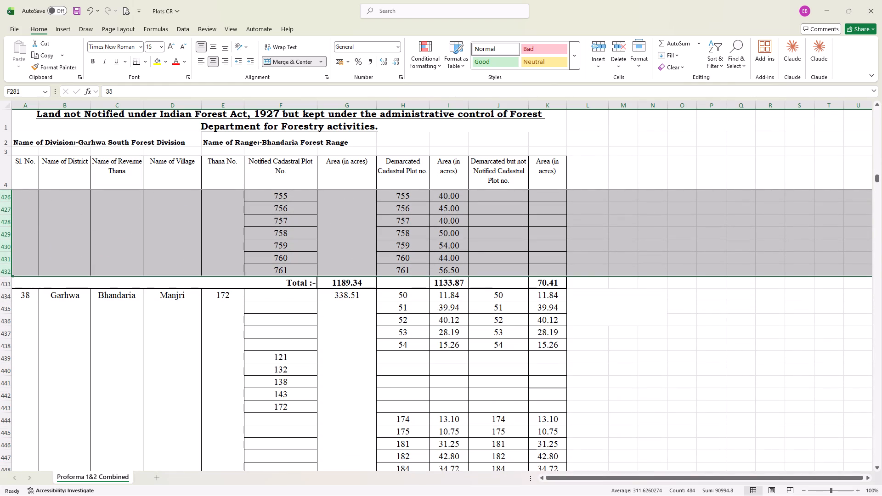
right_click(8, 237)
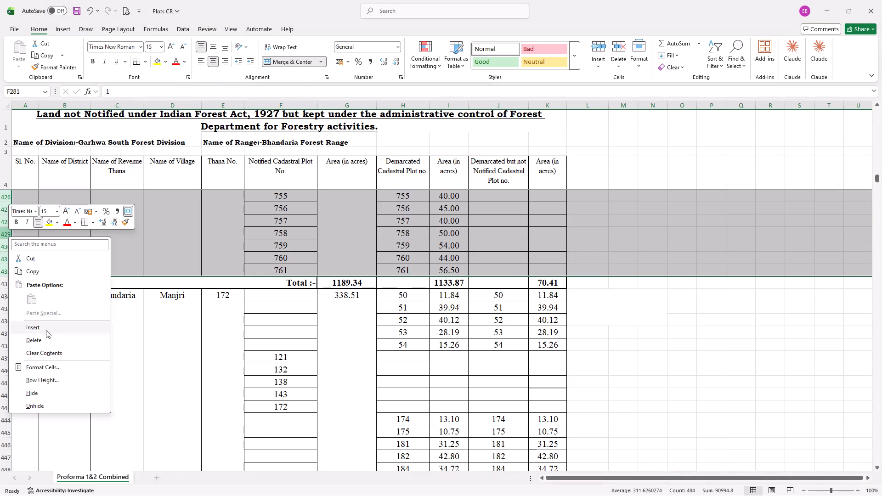
click(51, 345)
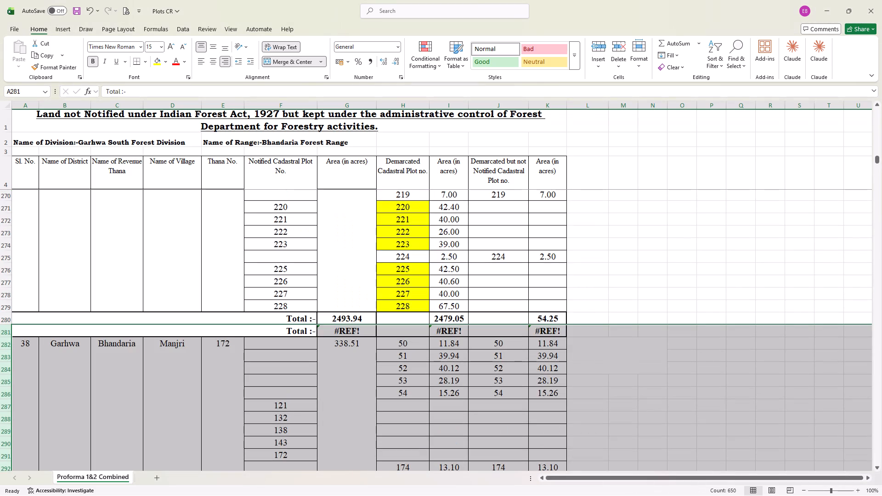
Delete Baghwar's leftover total row directly above the Manjri entry.
click(2, 333)
right_click(2, 333)
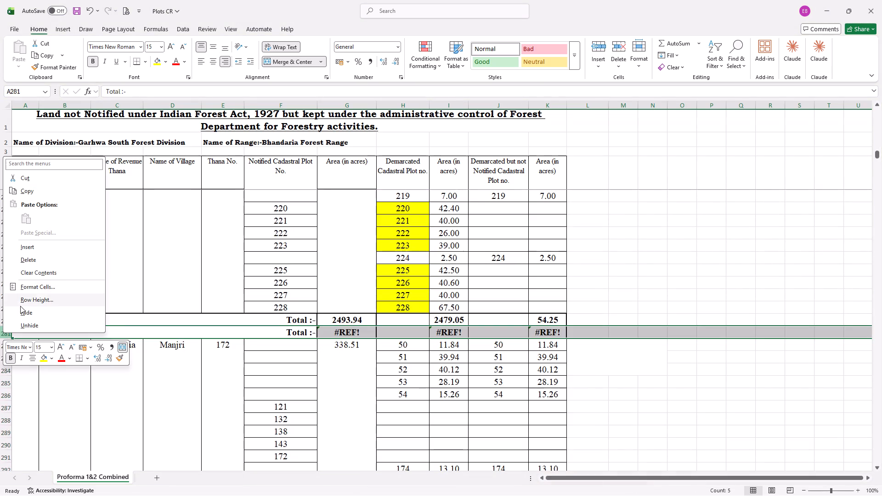
click(39, 262)
Delete the village entries with serial numbers 39 (Khajuri, thana no. 164) and 40, including their total rows.
scroll(71, 315, down, 3)
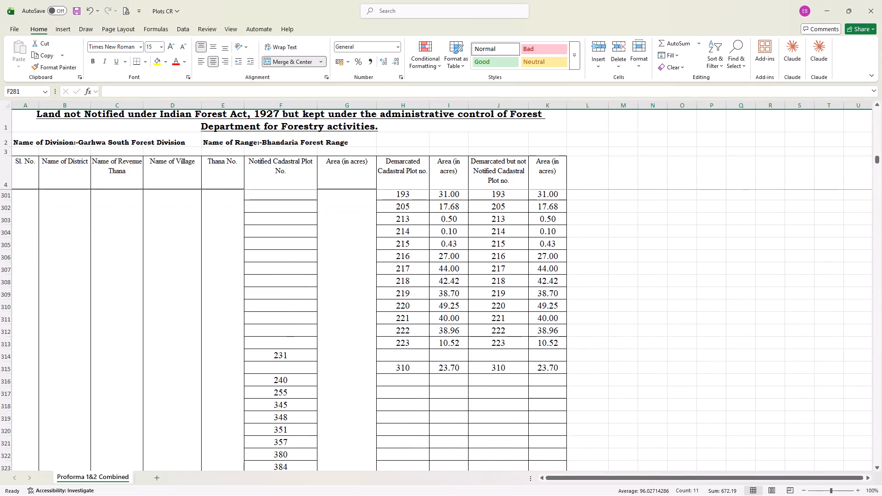
scroll(71, 316, down, 6)
scroll(71, 316, up, 1)
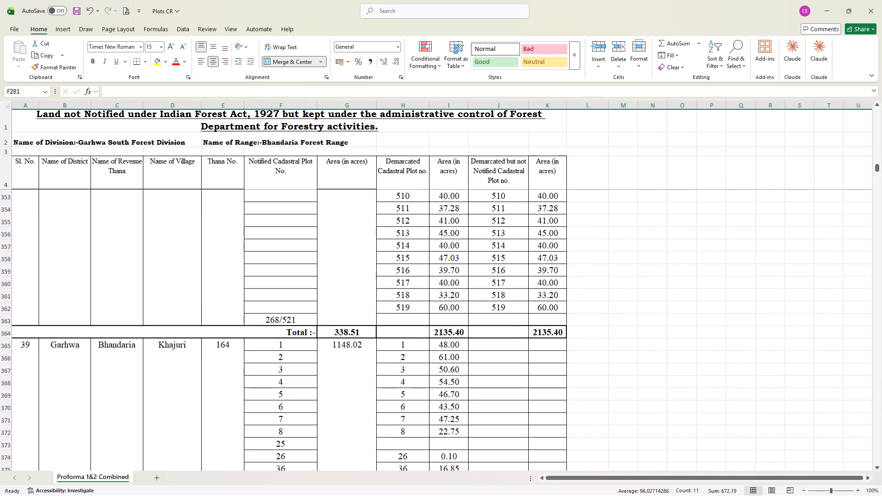
drag(8, 345, 7, 471)
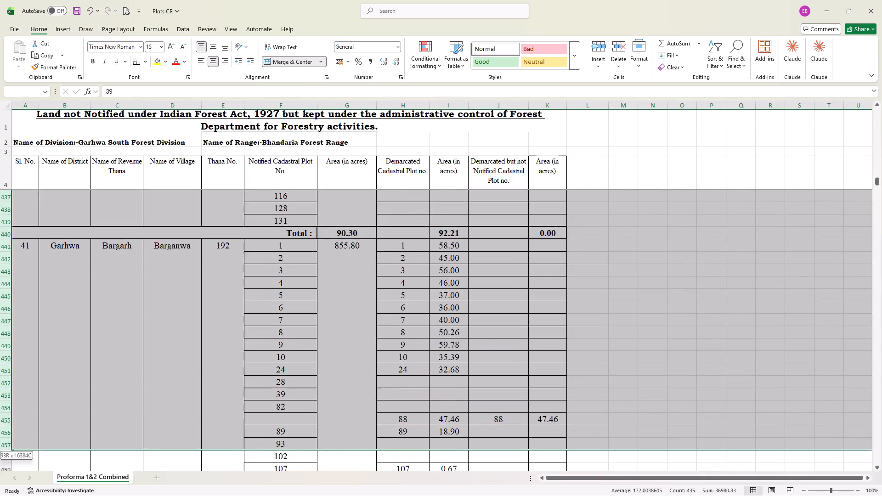
drag(7, 471, 119, 229)
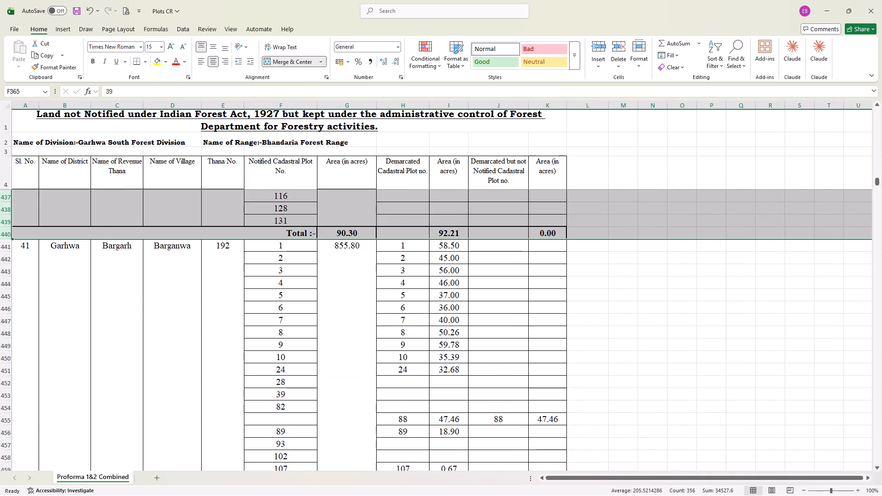
right_click(0, 210)
click(38, 311)
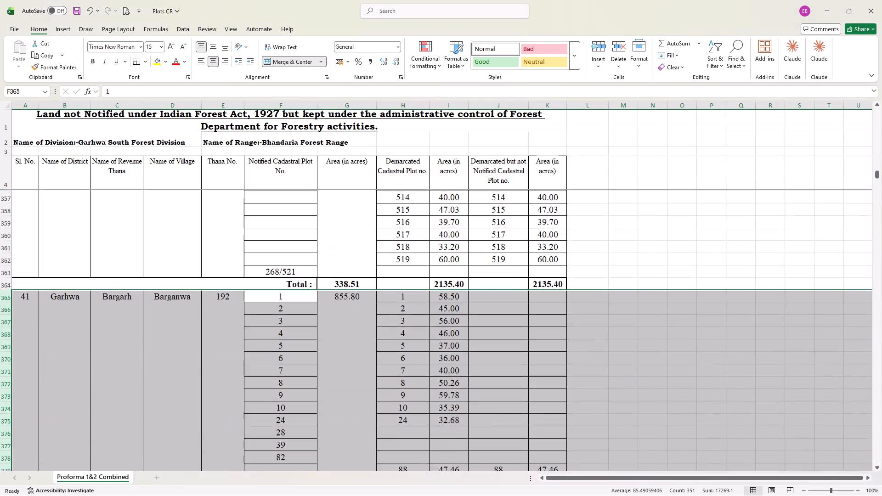
Delete the village entries with serial numbers 42 (Tetardih), 43 (Barwa) and 44 (Birajpur), including their total rows.
scroll(66, 304, down, 5)
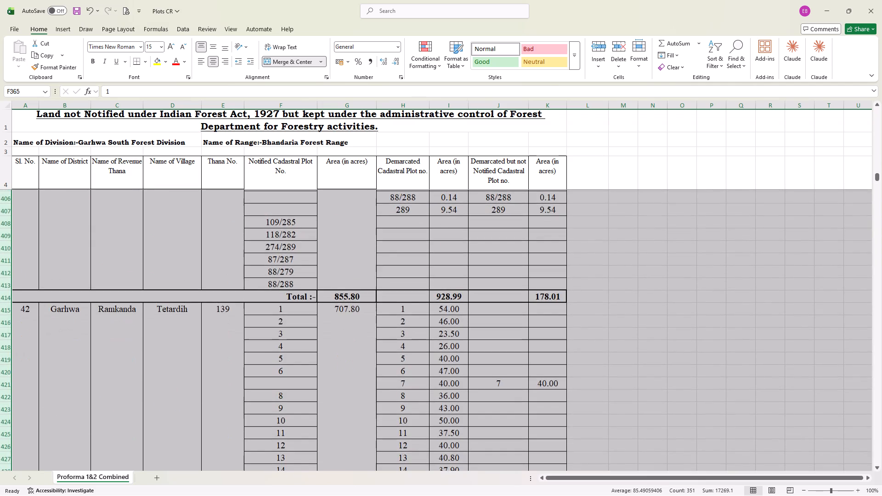
scroll(66, 304, down, 1)
scroll(66, 304, up, 1)
click(66, 304)
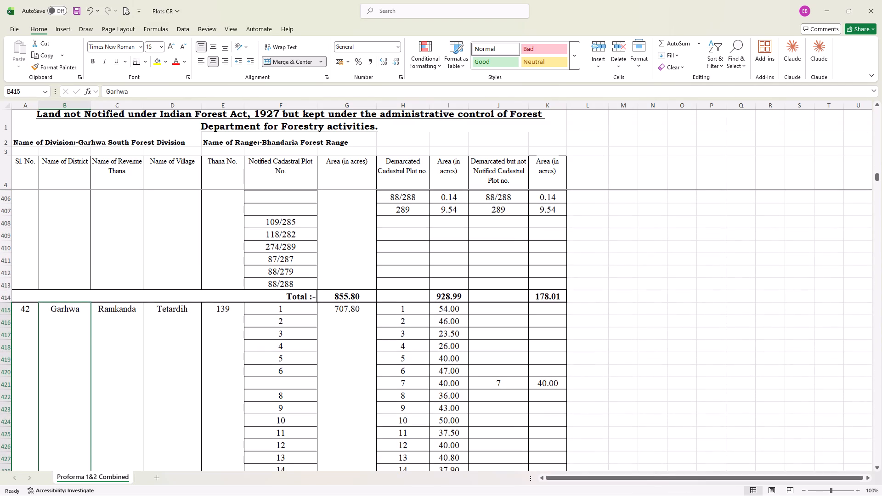
drag(6, 312, 0, 491)
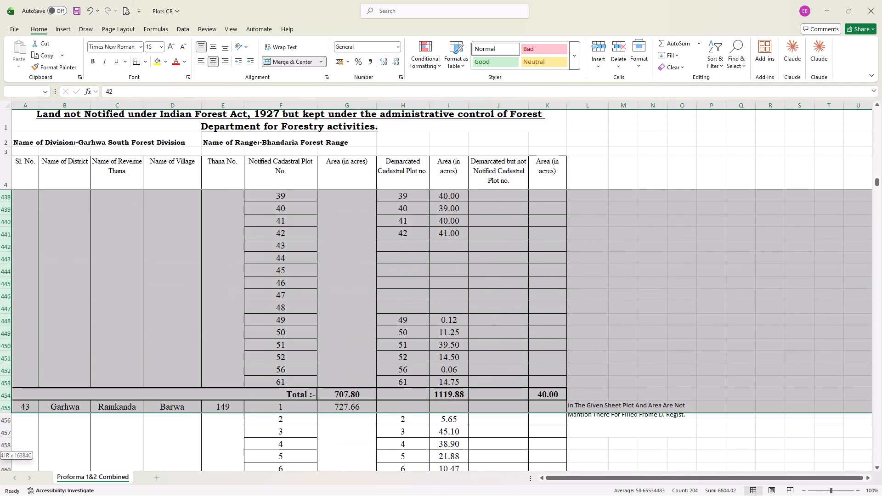
drag(0, 491, 71, 439)
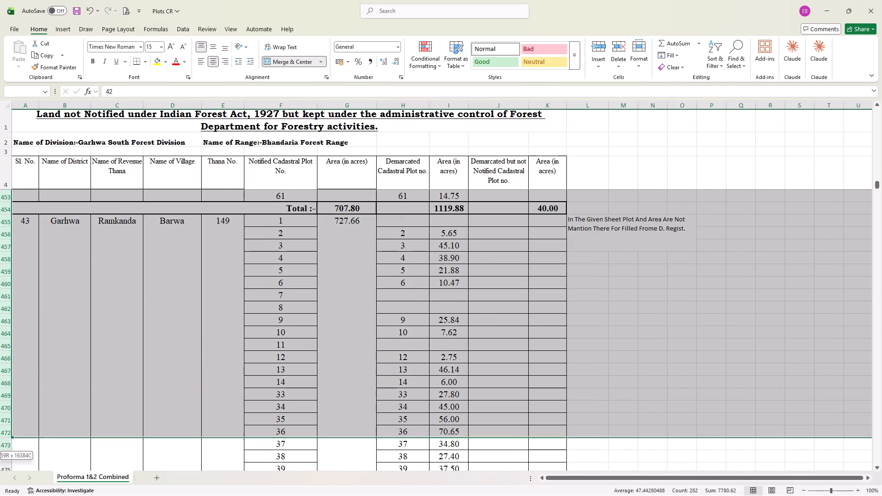
drag(71, 439, 87, 467)
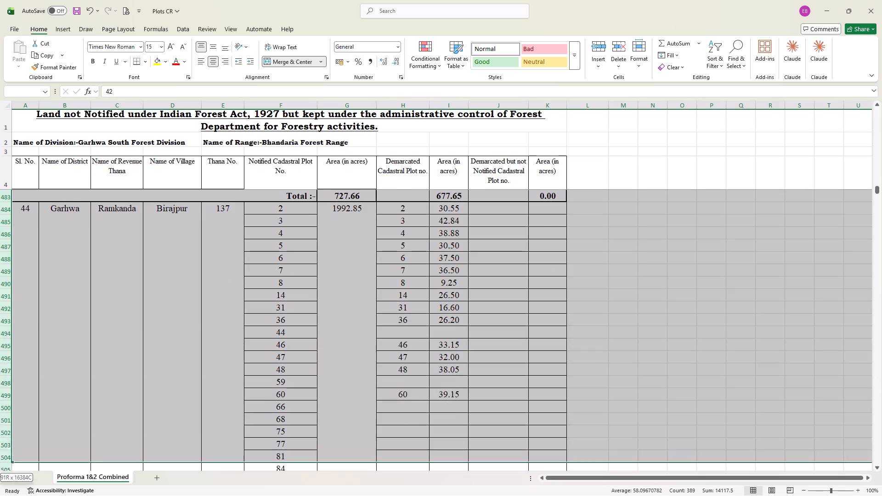
drag(87, 467, 81, 473)
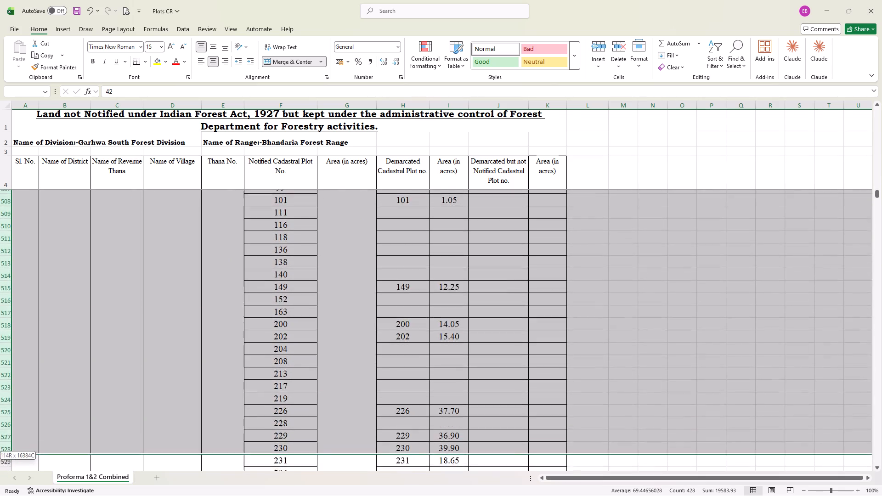
drag(81, 473, 81, 478)
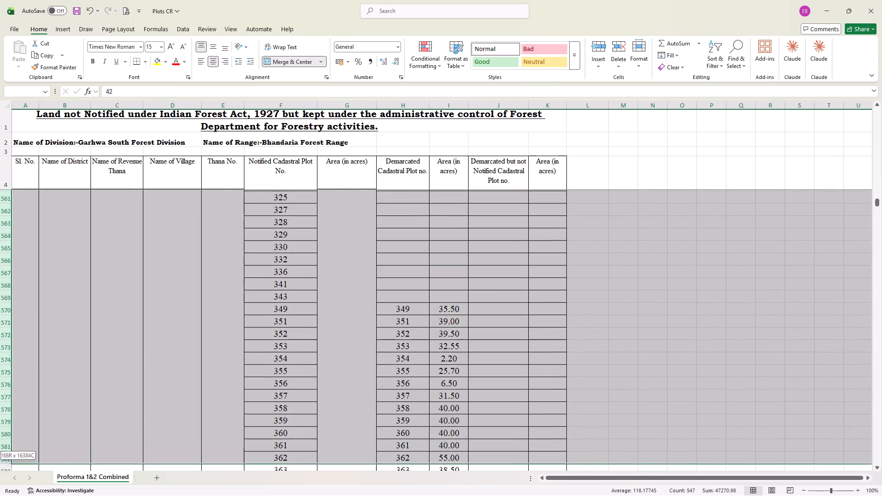
drag(81, 478, 91, 452)
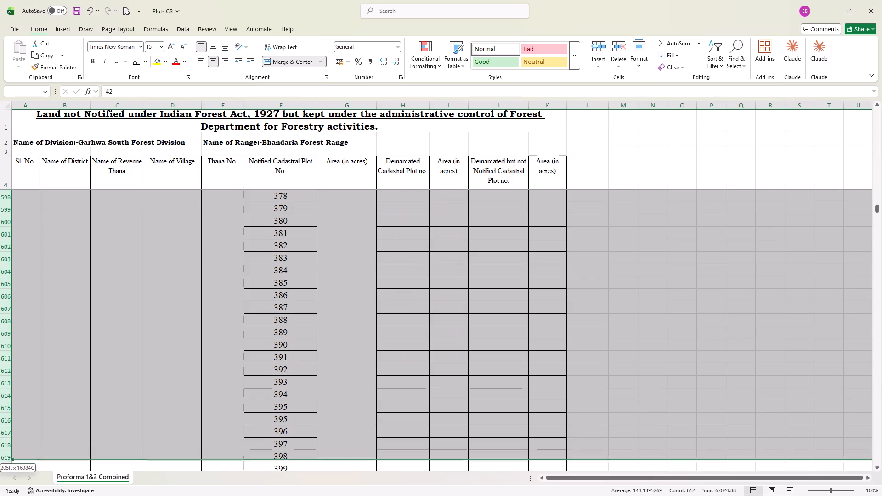
drag(91, 452, 87, 480)
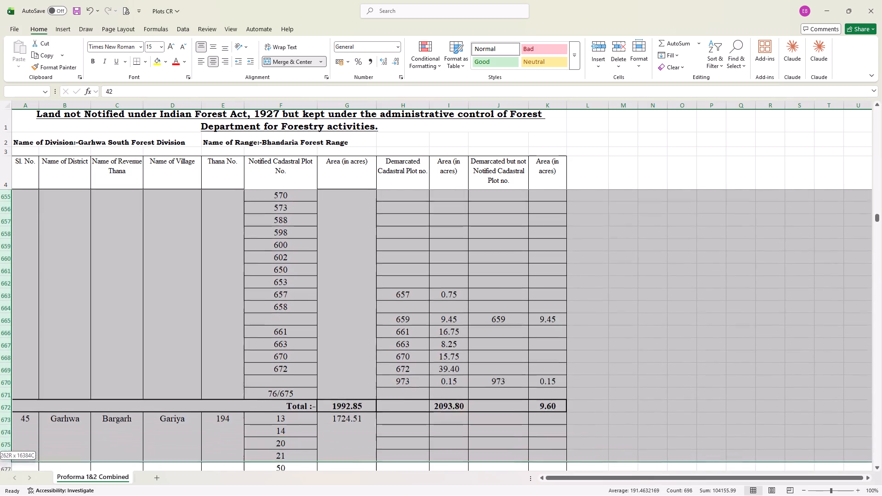
drag(87, 480, 140, 345)
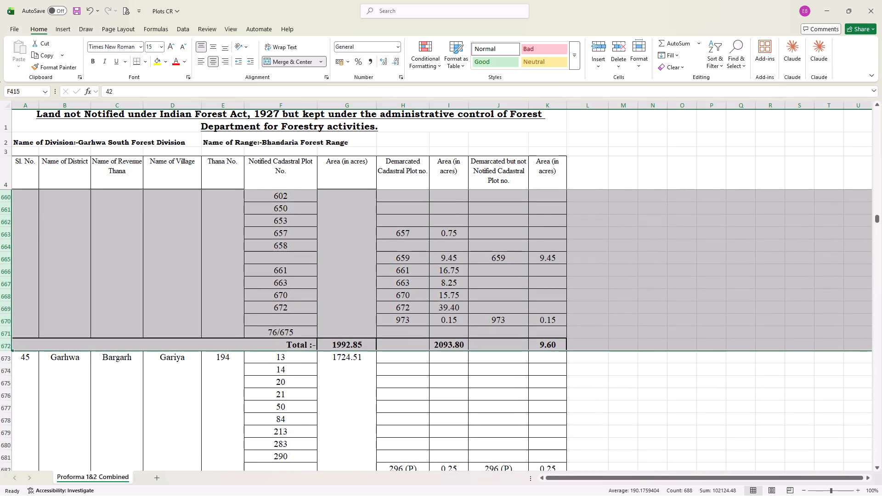
right_click(1, 290)
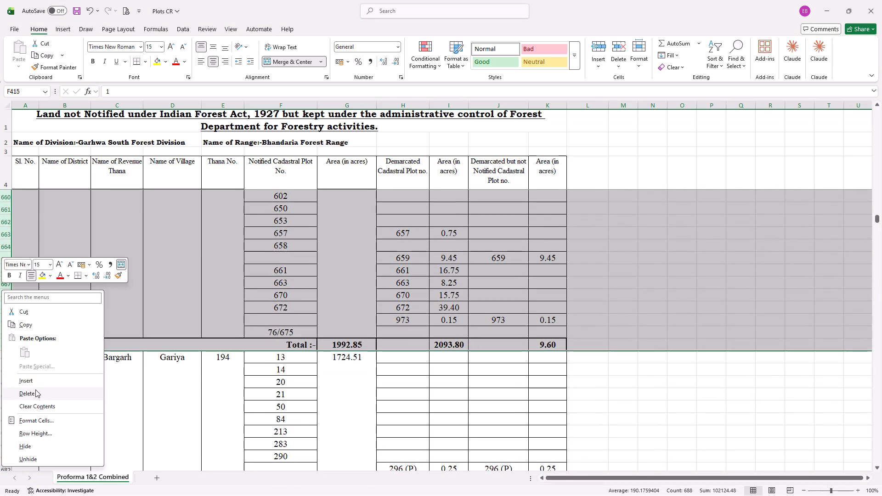
click(35, 390)
Delete the village entry with serial number 46 (Tenhri, thana no. 206), including its total row.
scroll(35, 390, down, 1)
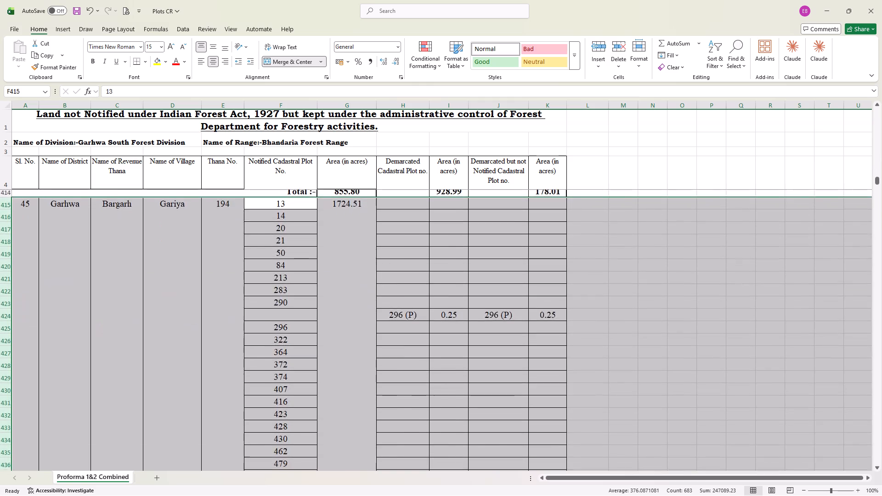
scroll(35, 390, down, 6)
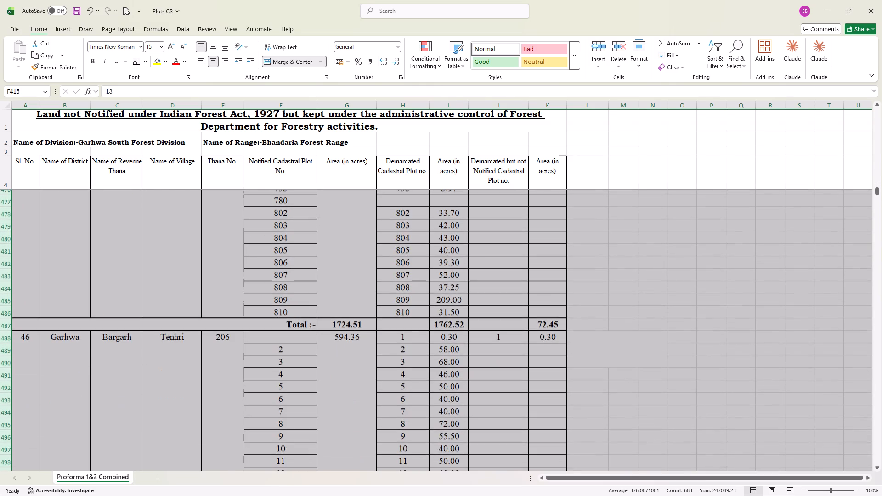
click(92, 359)
drag(1, 338, 0, 495)
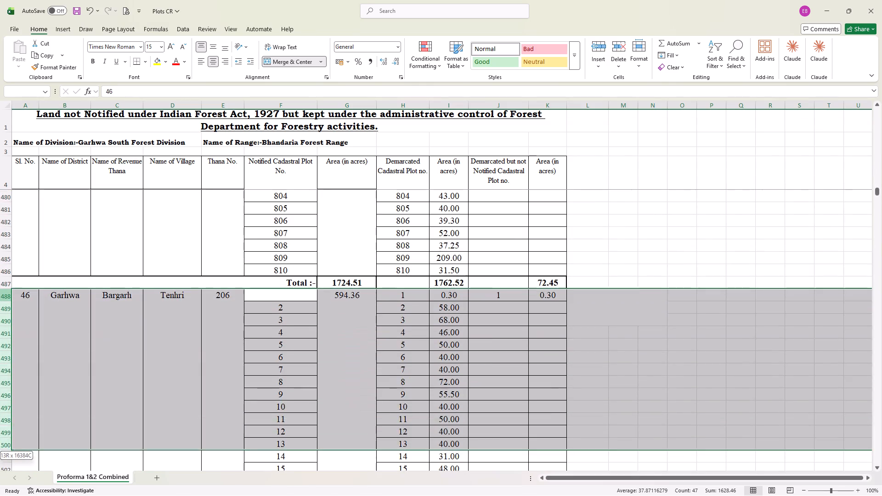
drag(0, 495, 1, 488)
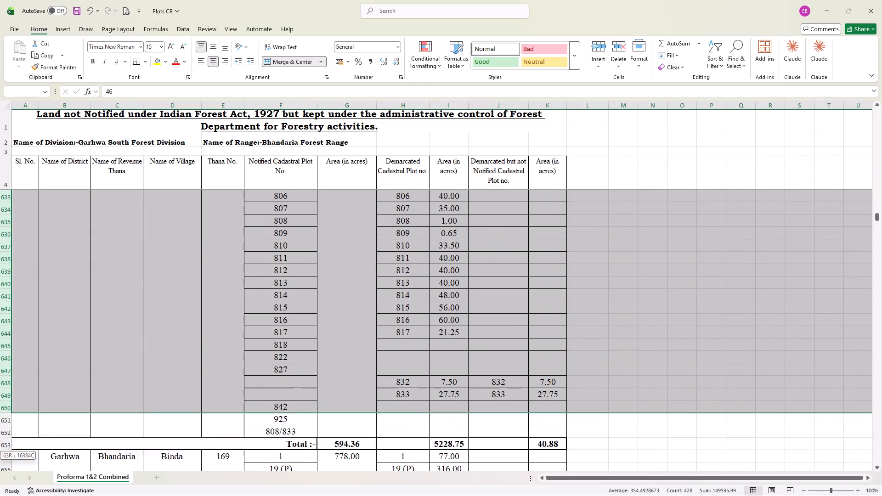
drag(1, 488, 82, 249)
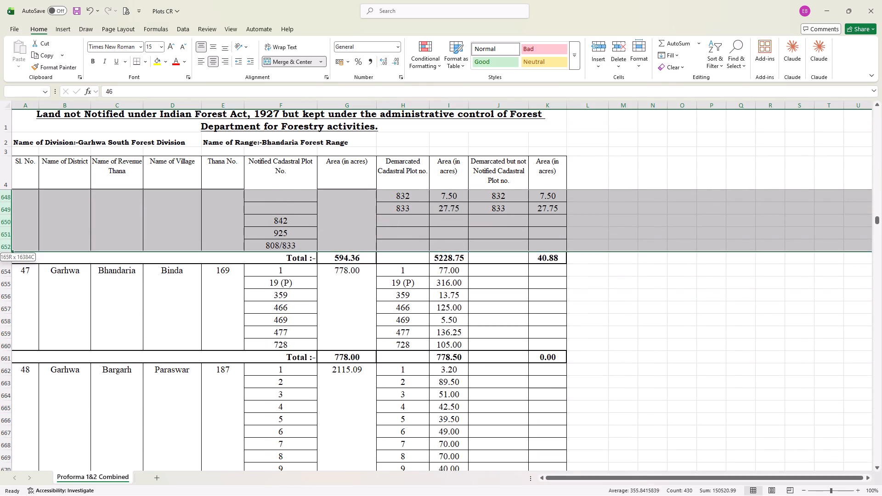
drag(82, 249, 82, 260)
right_click(4, 220)
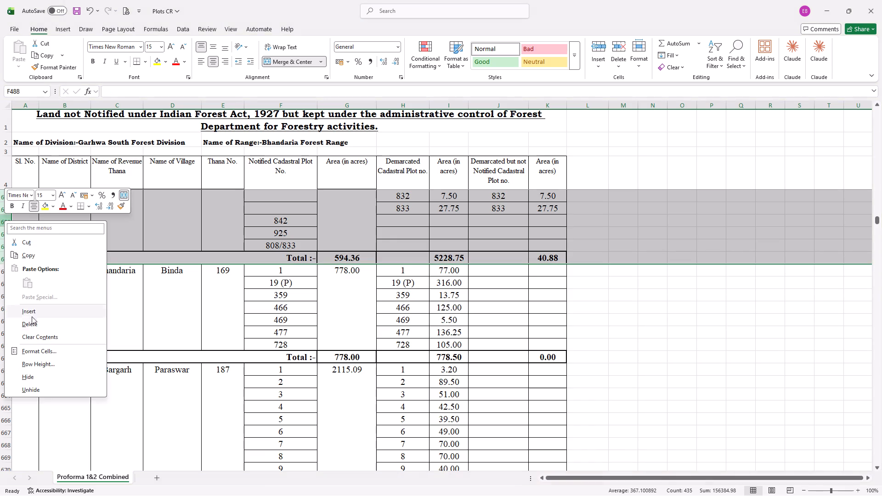
click(36, 323)
Delete the last two village entries, serial numbers 51 (Saraidih) and 52 (Gothani), including their total rows.
scroll(52, 323, down, 3)
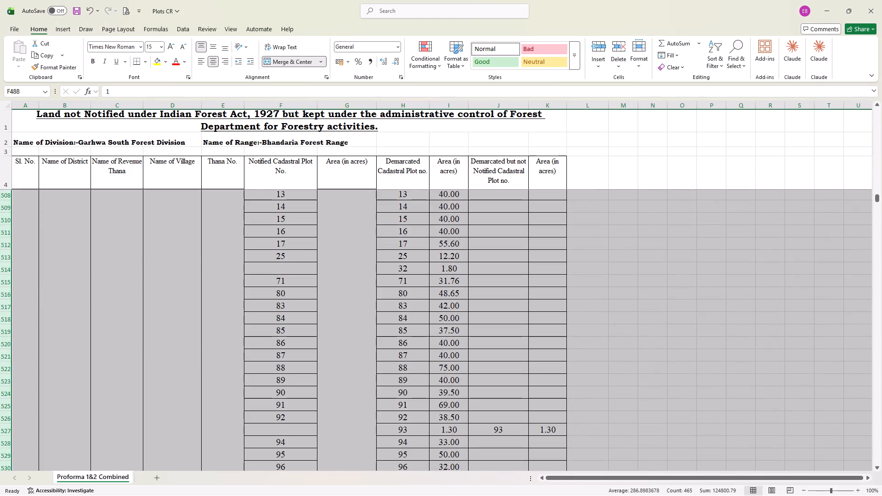
scroll(53, 331, down, 6)
scroll(53, 331, up, 1)
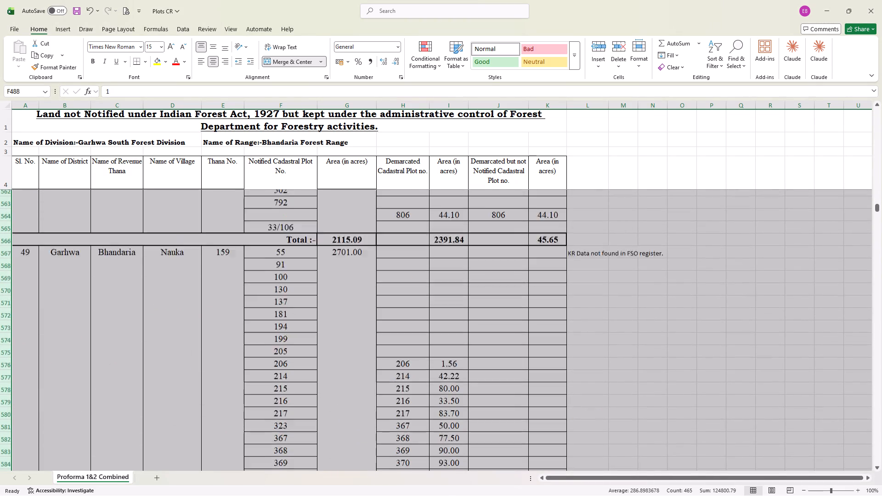
scroll(53, 331, down, 8)
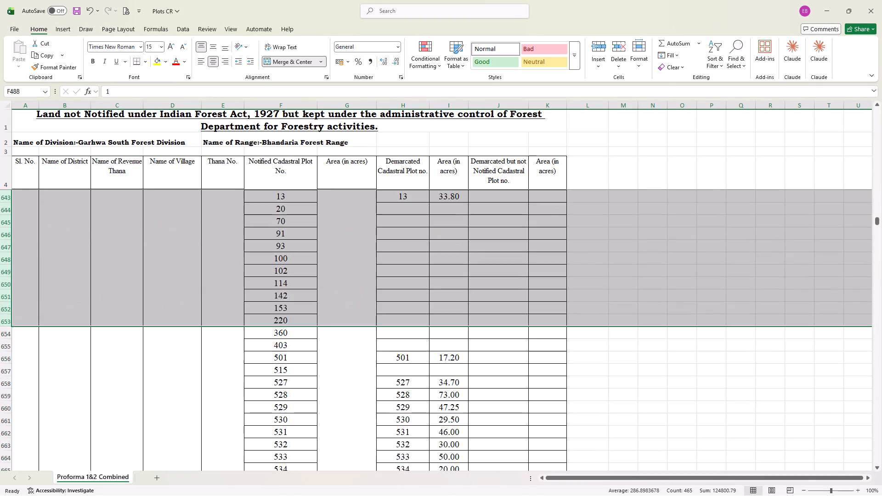
scroll(53, 331, down, 6)
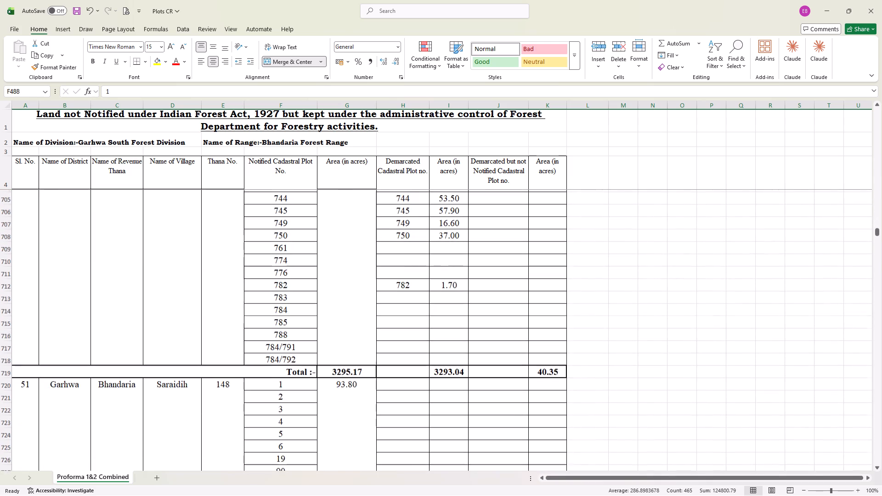
scroll(53, 331, down, 1)
drag(3, 249, 0, 445)
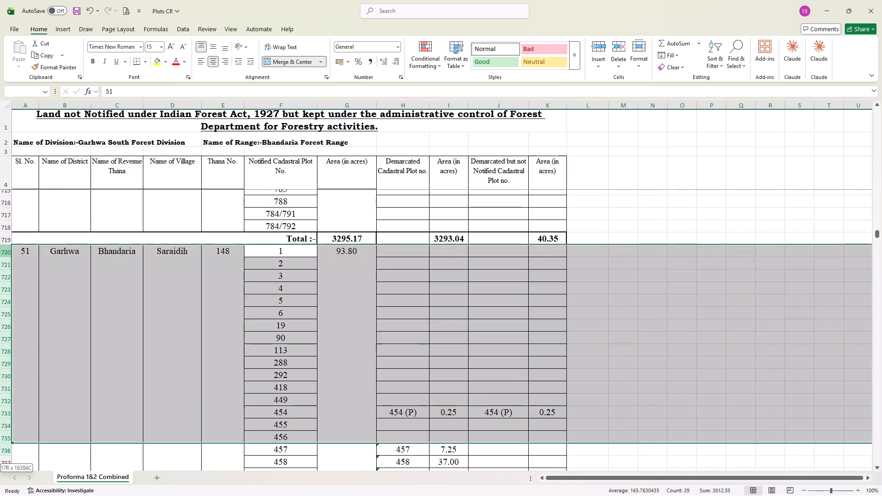
drag(0, 445, 15, 455)
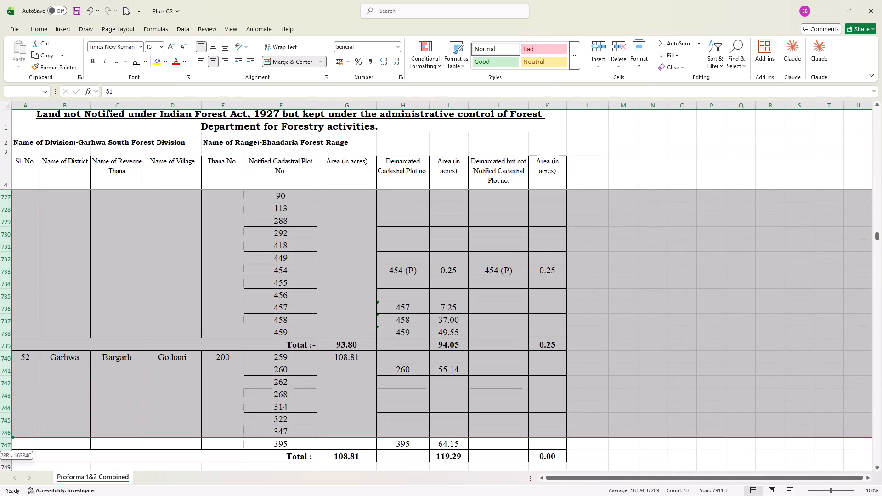
drag(15, 455, 14, 460)
scroll(38, 433, down, 3)
scroll(38, 433, up, 2)
scroll(30, 366, up, 2)
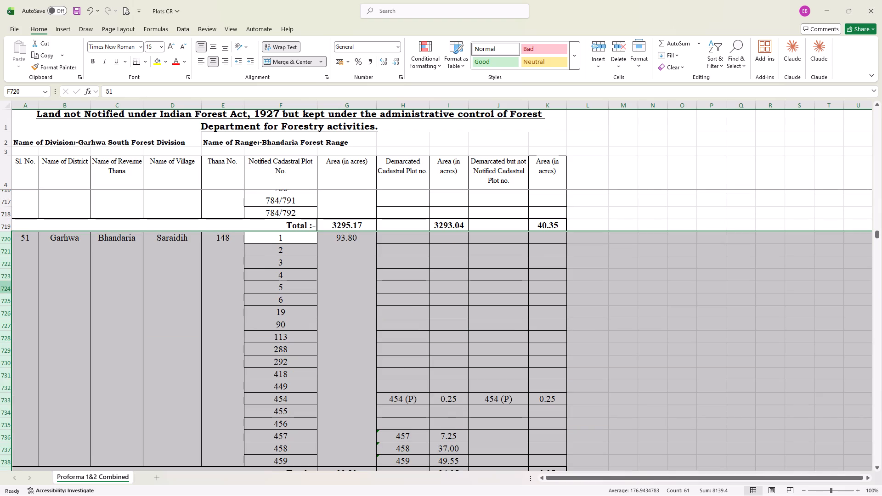
right_click(7, 275)
click(31, 378)
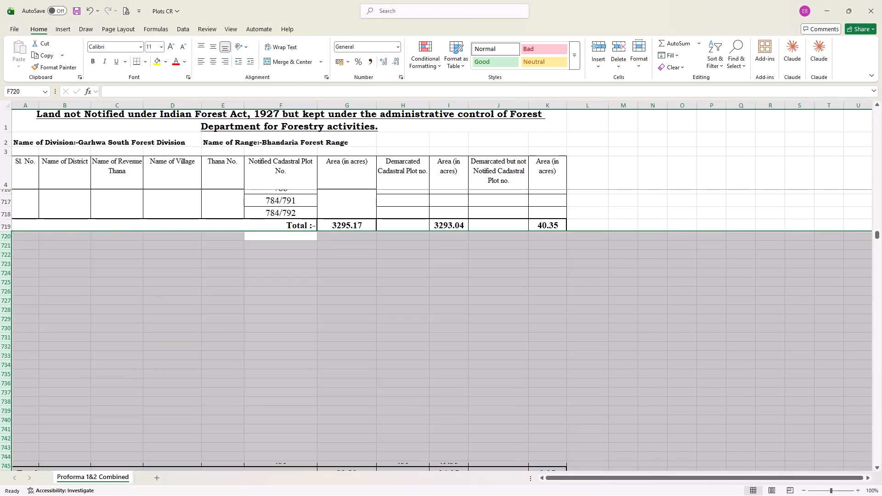
click(208, 354)
Review the village entries remaining in the Plots CR sheet, from the first villages through Barganwa (serial number 41).
scroll(208, 354, down, 2)
scroll(208, 354, up, 6)
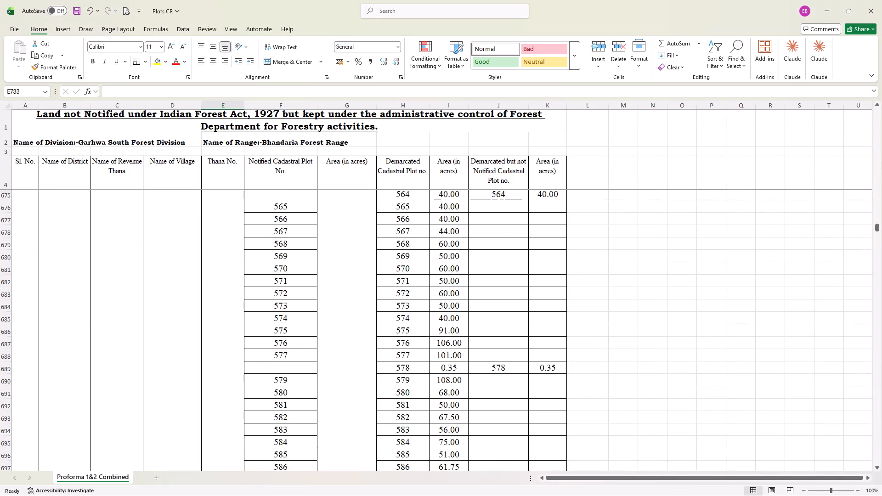
scroll(208, 354, up, 6)
scroll(208, 354, up, 20)
scroll(208, 354, up, 18)
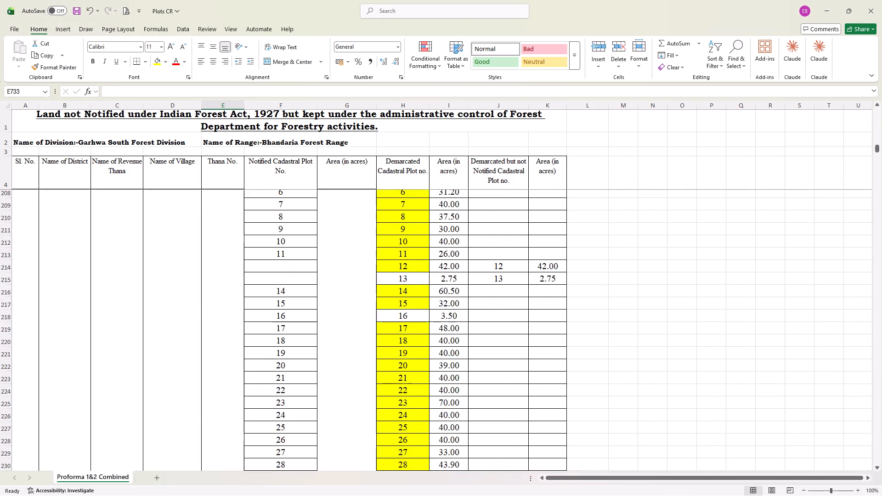
scroll(208, 354, up, 1)
scroll(208, 354, up, 20)
scroll(208, 354, up, 9)
scroll(208, 354, down, 3)
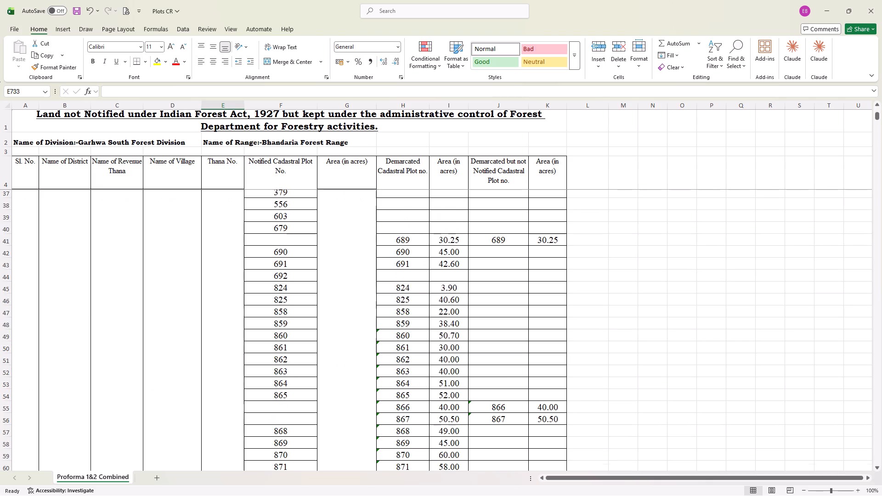
scroll(208, 354, down, 13)
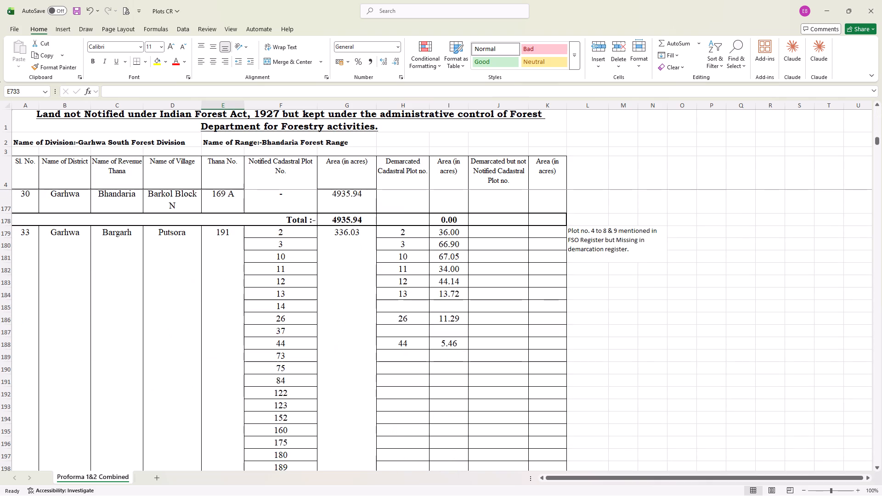
scroll(208, 354, down, 12)
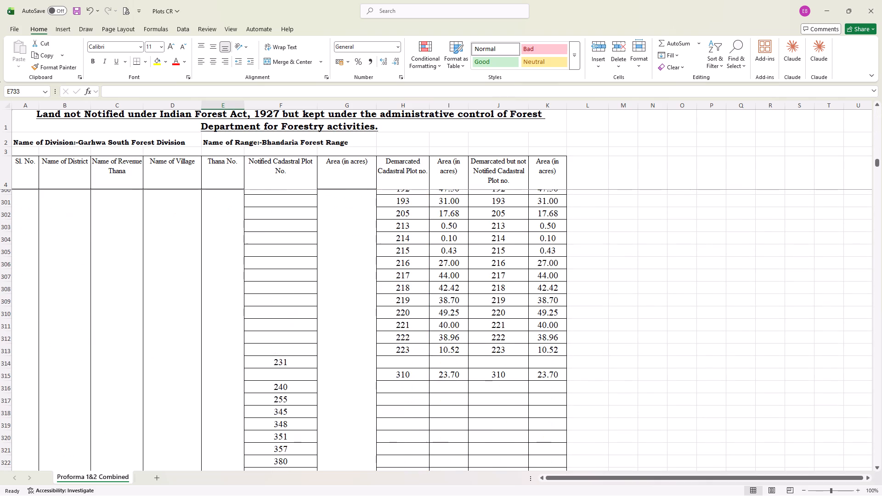
scroll(208, 354, down, 6)
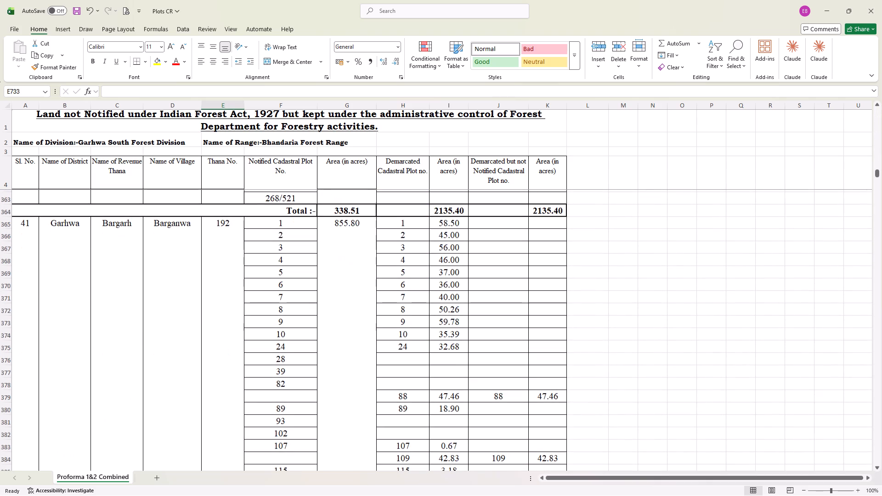
scroll(208, 354, down, 1)
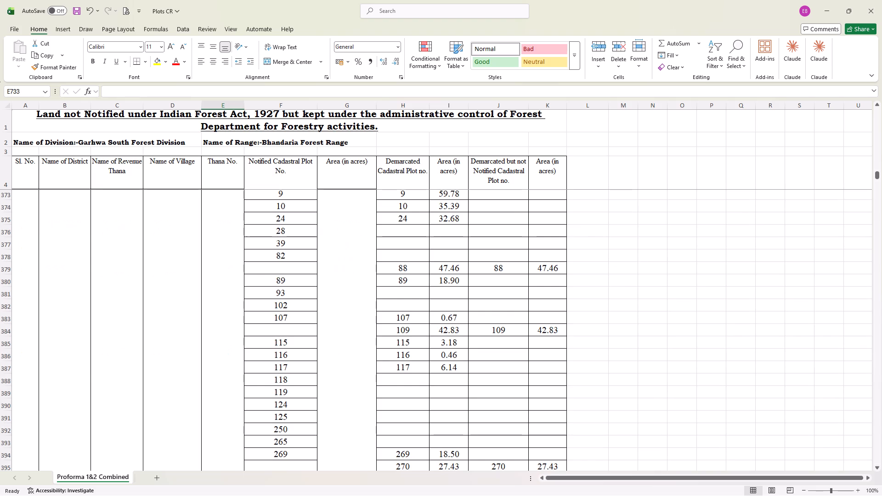
Switch to QGIS and examine the revenue plots of the villages around Salo and east of it, including Kalakhajuri.
key(alt+Tab)
key(alt+Tab)
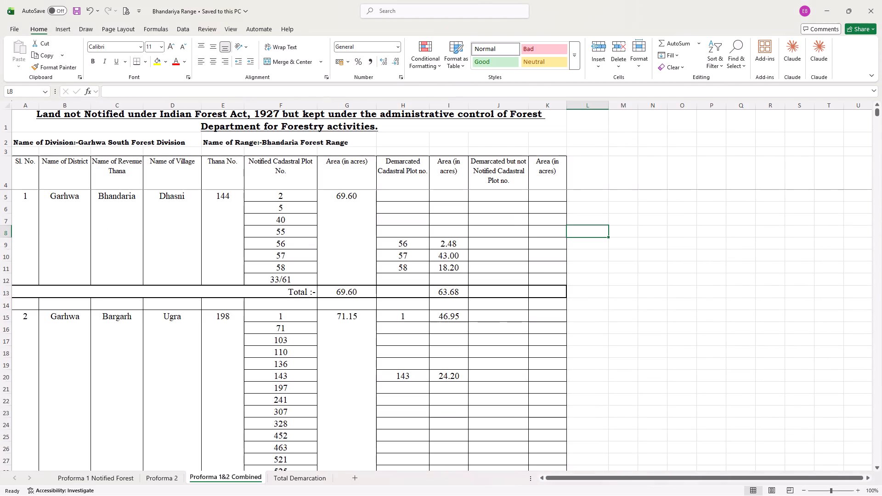
scroll(149, 395, up, 3)
scroll(193, 368, up, 3)
key(alt+Tab)
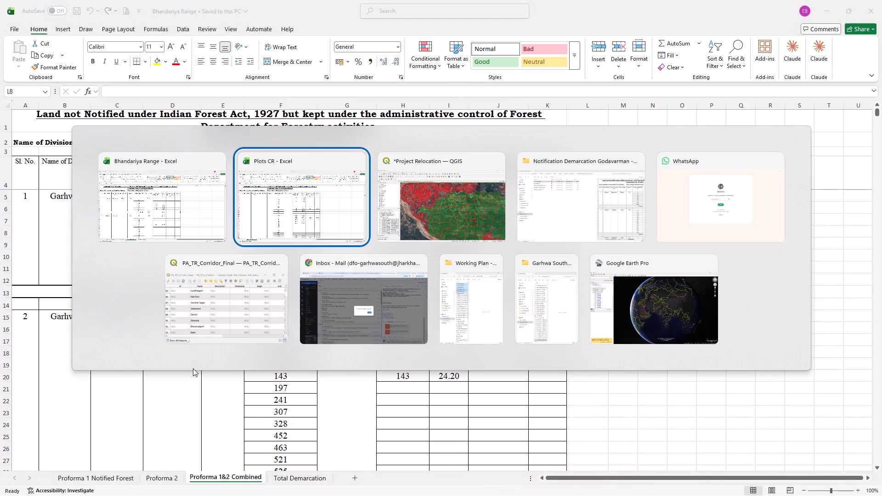
key(alt+Tab)
scroll(443, 278, down, 1)
drag(706, 344, 586, 281)
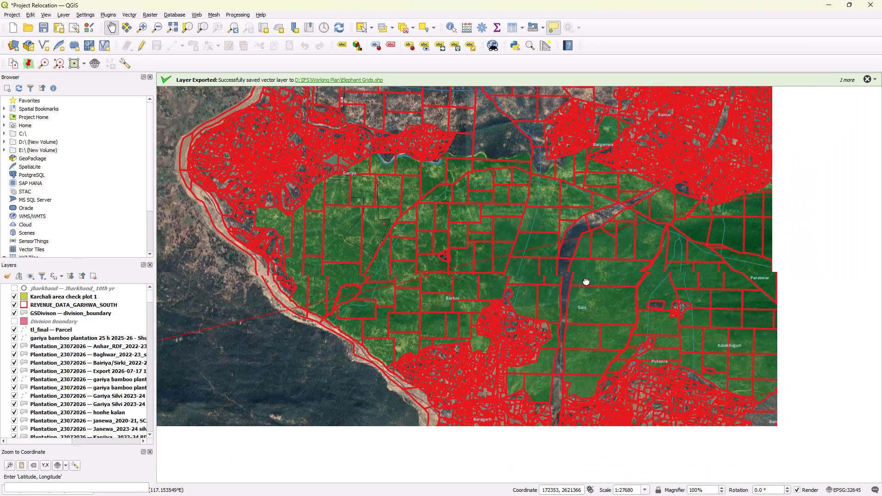
drag(586, 281, 431, 228)
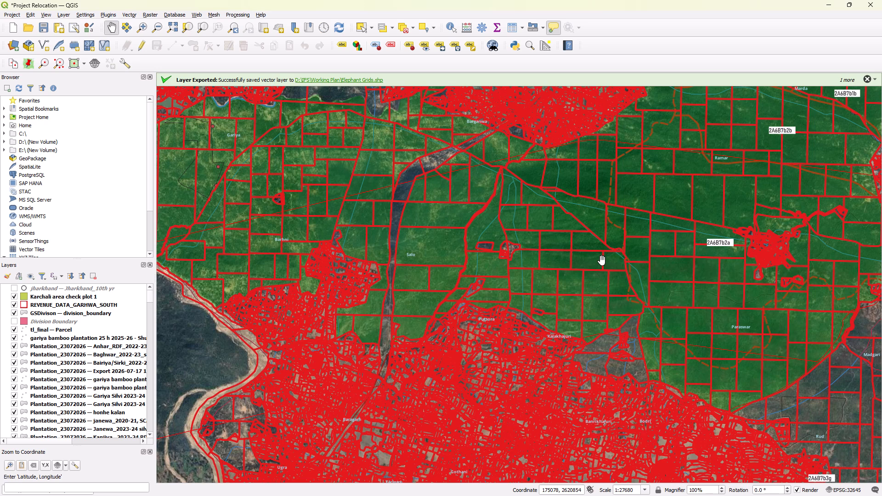
Switch to the Bhandariya Range workbook and look through the village entries in the Proforma 1&2 Combined sheet.
key(alt+Tab)
scroll(198, 293, down, 11)
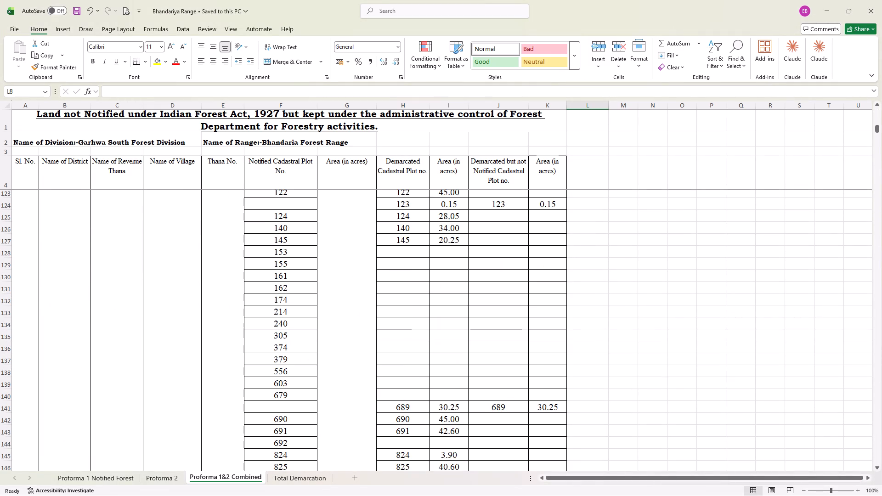
scroll(198, 293, down, 9)
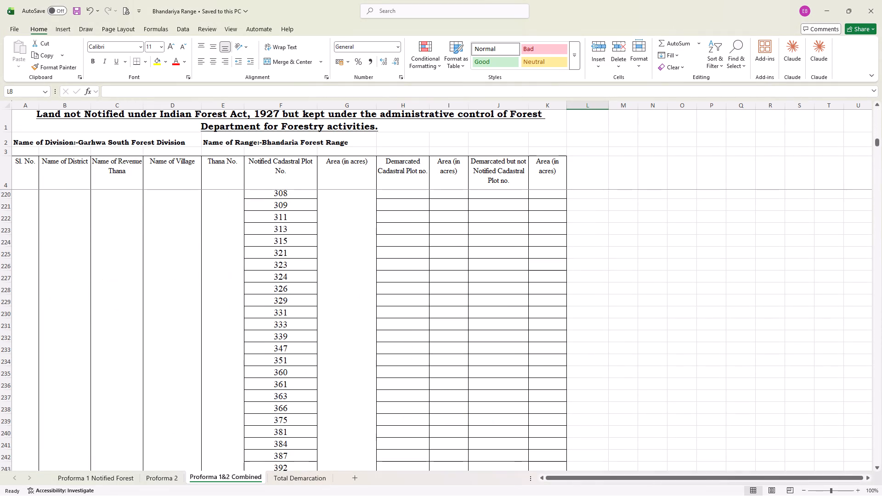
scroll(198, 293, down, 13)
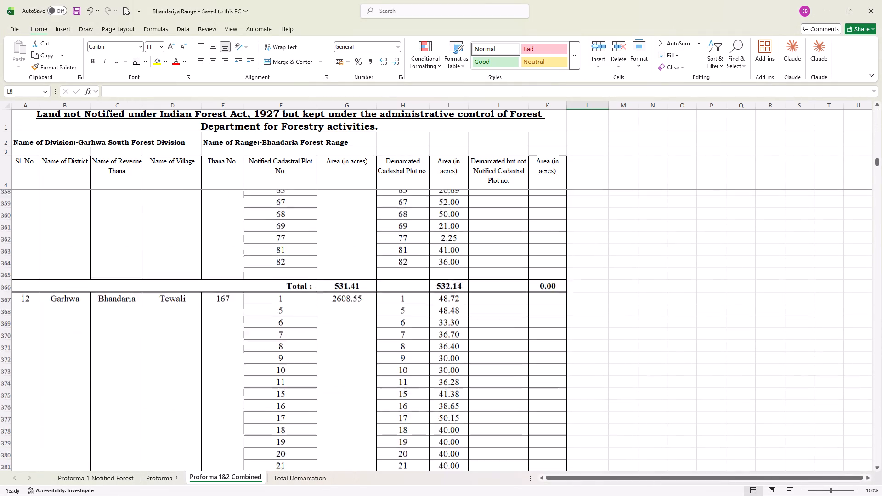
scroll(198, 293, down, 12)
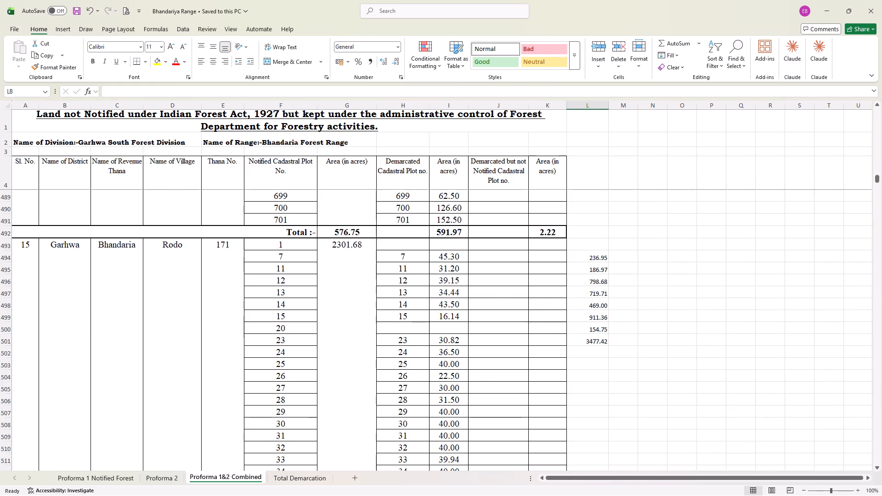
scroll(198, 293, down, 10)
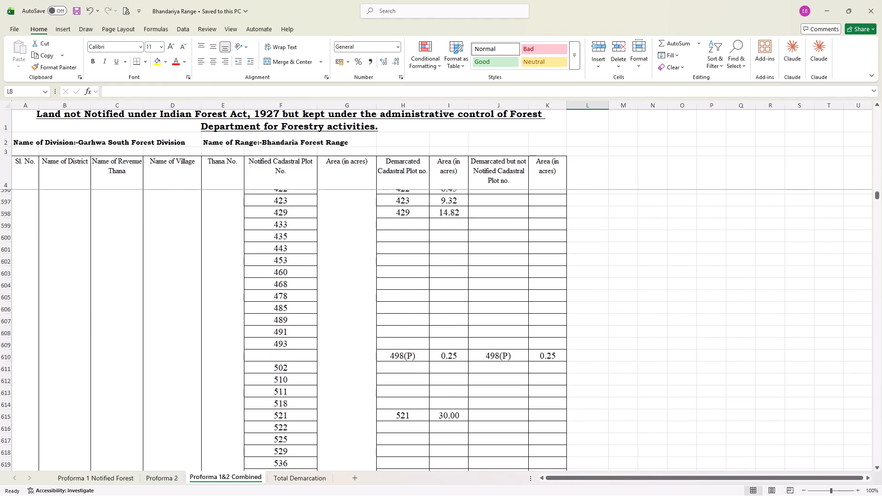
scroll(198, 293, up, 6)
scroll(198, 293, up, 15)
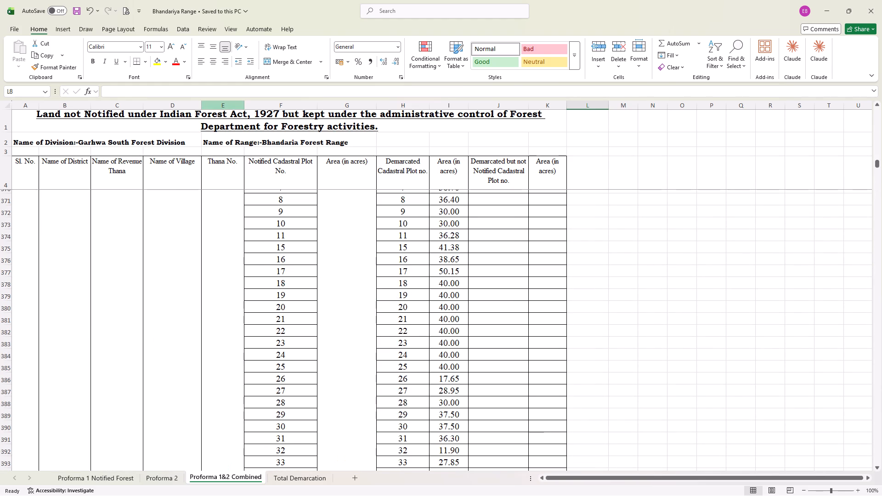
Search the Thana No. column of the Bhandariya Range sheet for 190.
click(234, 101)
key(ctrl+f)
text(18)
key(BackSpace)
text(90)
key(Return)
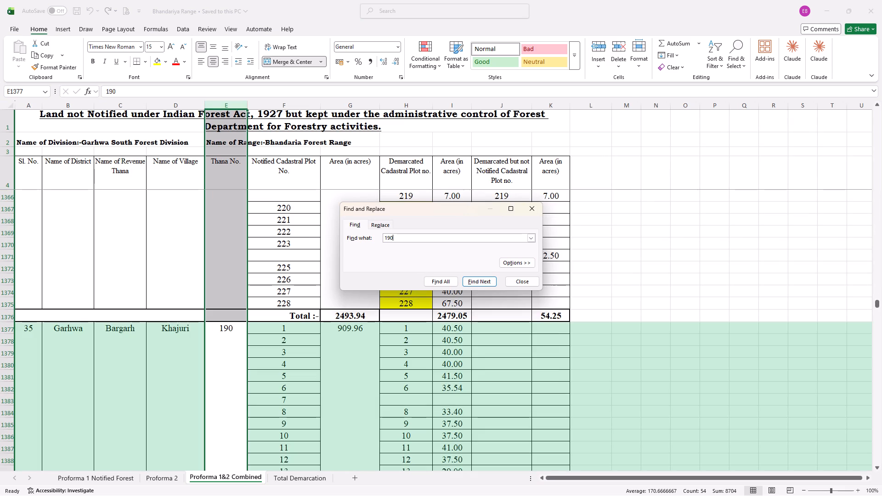
click(303, 344)
click(527, 213)
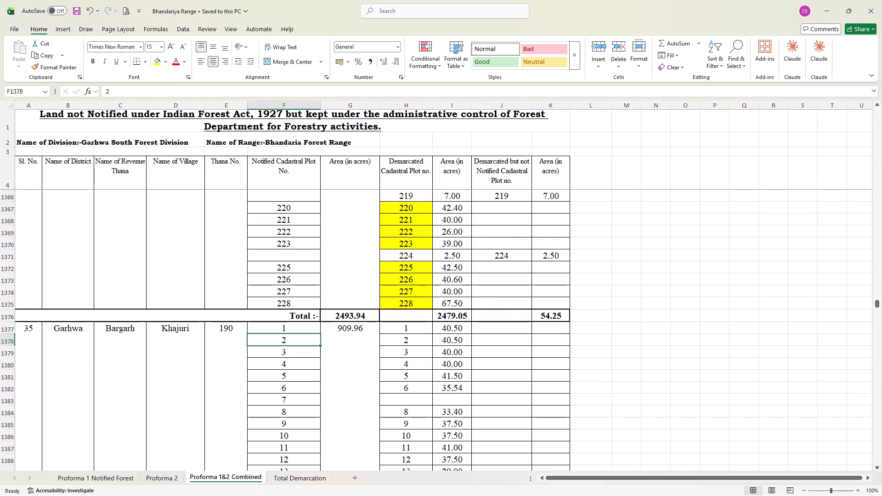
Copy the whole Khajuri village entry (serial number 35, thana no. 190), including its total row.
drag(28, 333, 556, 429)
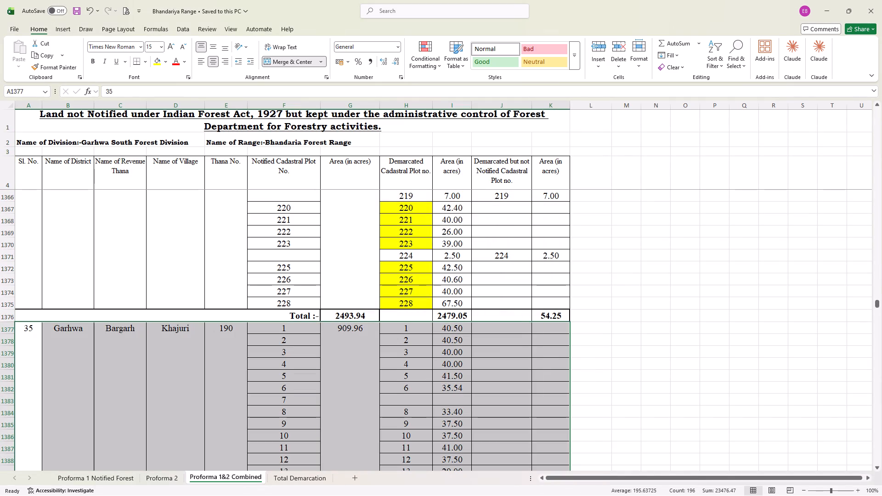
scroll(424, 346, down, 6)
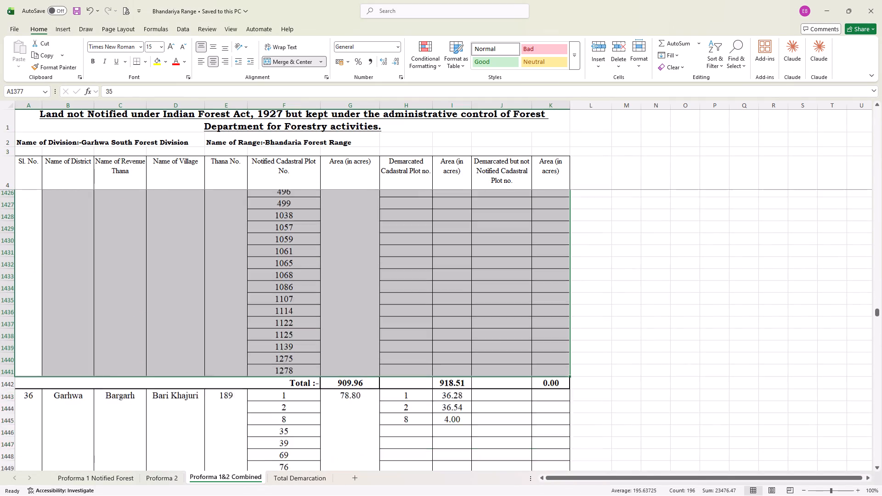
key(shift+Down)
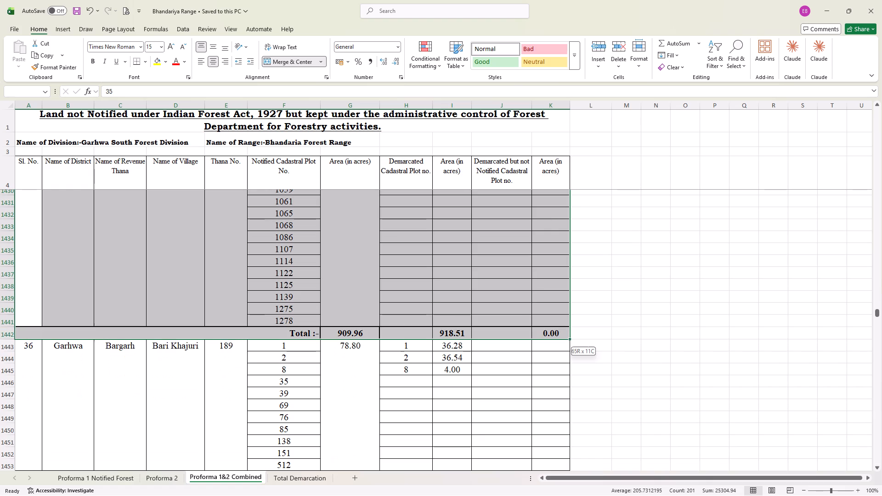
key(shift+Left)
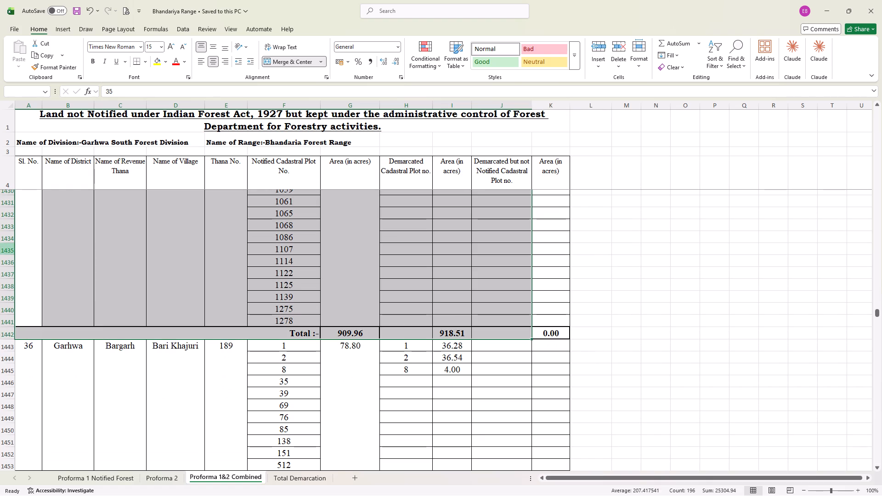
click(28, 265)
drag(28, 267, 190, 333)
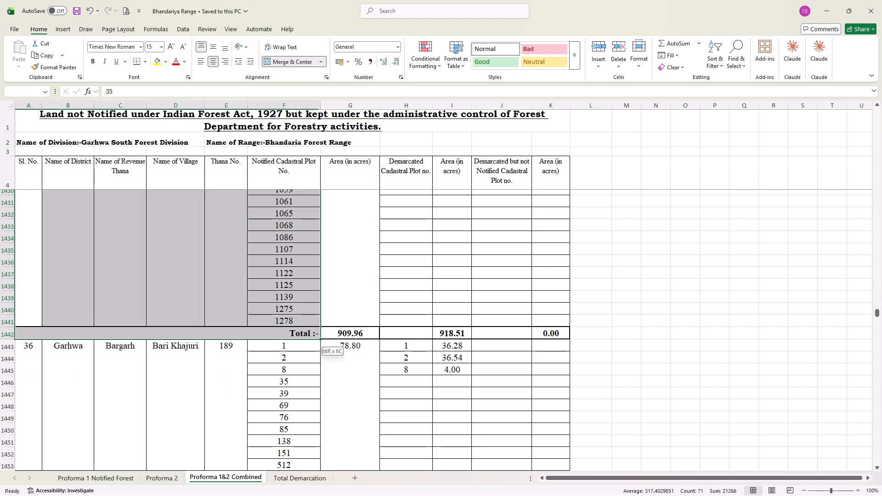
drag(190, 333, 550, 332)
scroll(503, 327, up, 8)
scroll(503, 327, down, 1)
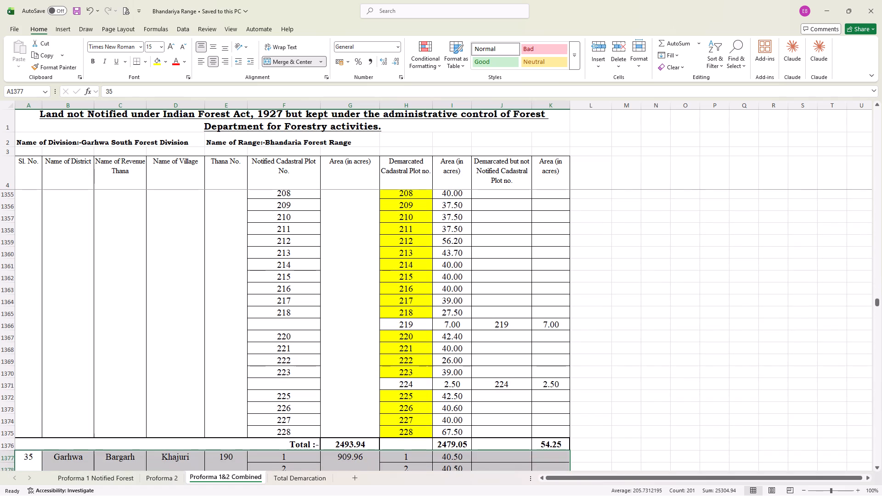
key(ctrl+c)
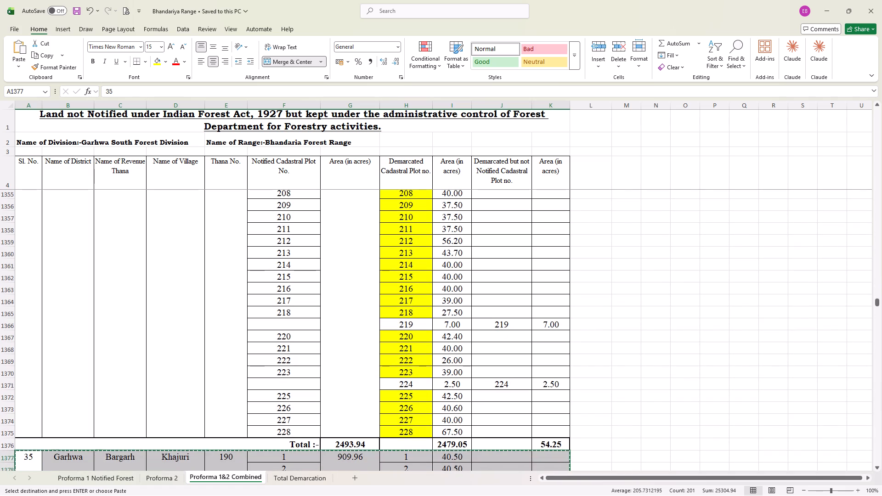
In the Plots CR workbook, insert the copied Khajuri entry above the sheet's last total row, shifting the existing cells down.
key(alt+Tab)
key(alt+Tab)
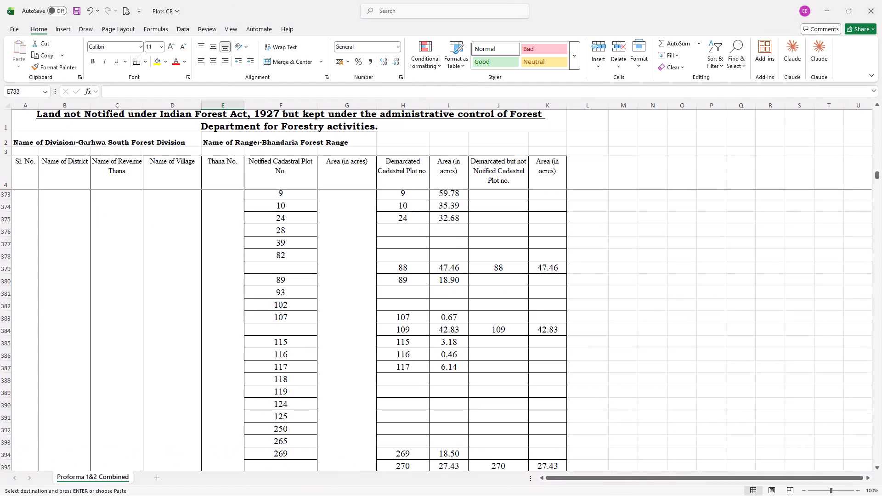
scroll(393, 250, down, 14)
scroll(376, 258, down, 18)
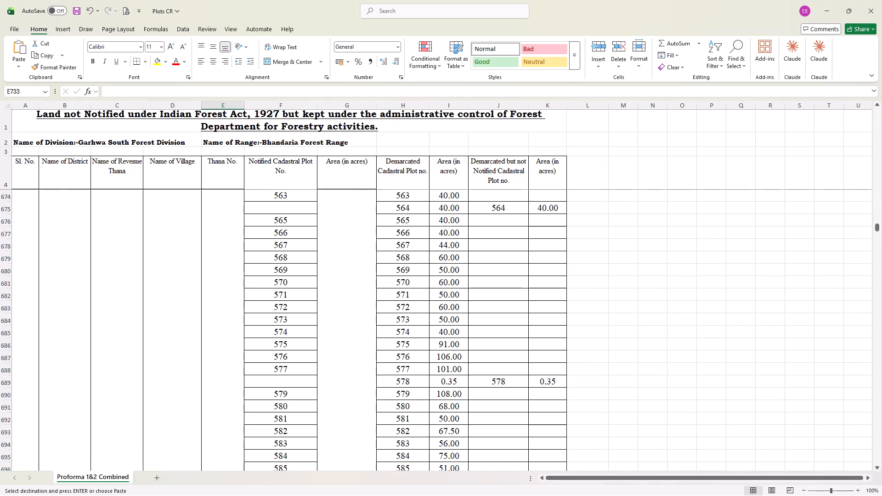
scroll(376, 258, down, 5)
scroll(376, 258, up, 4)
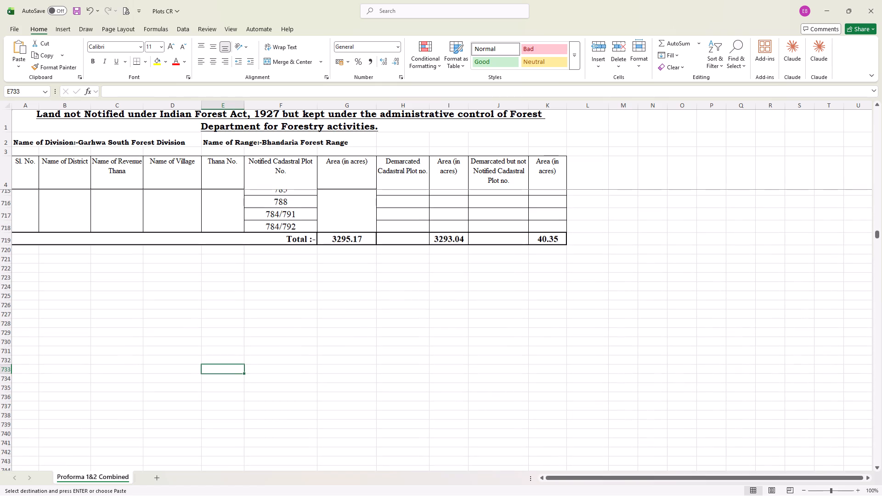
click(0, 240)
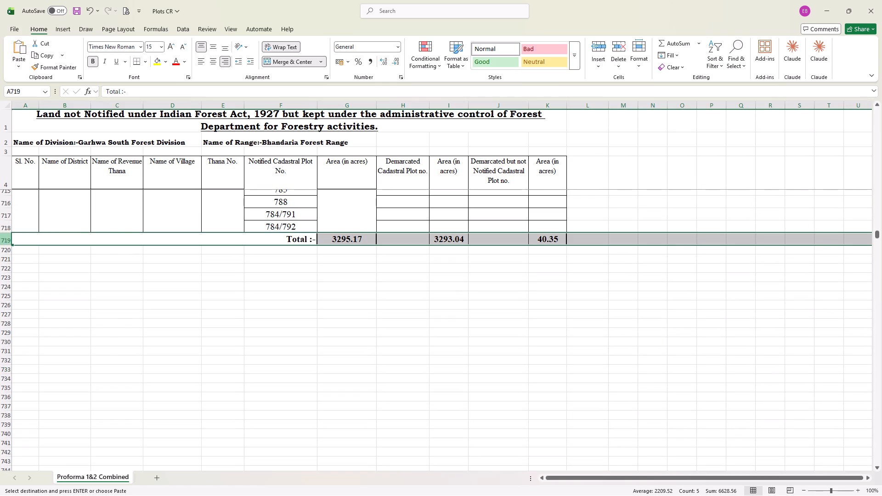
right_click(0, 240)
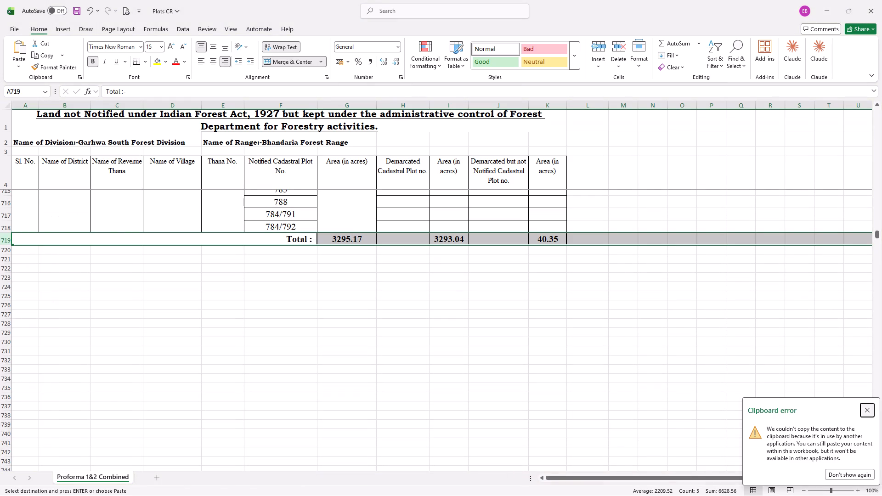
right_click(4, 241)
click(38, 326)
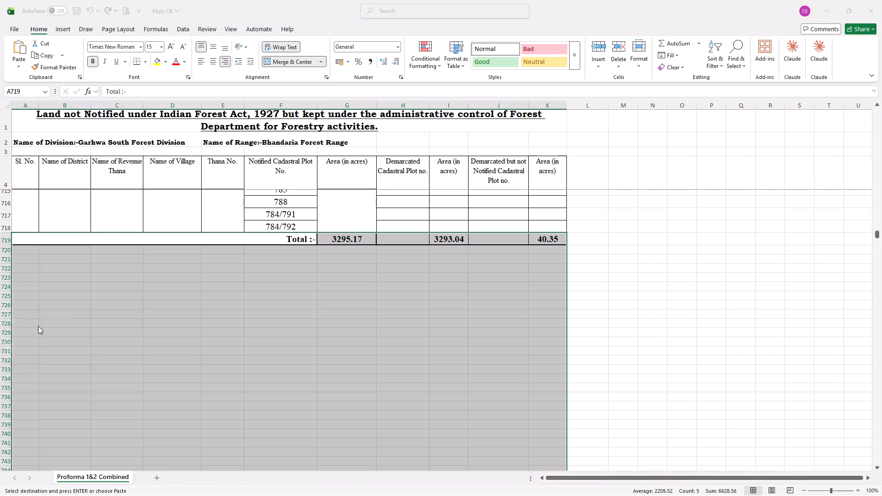
click(49, 344)
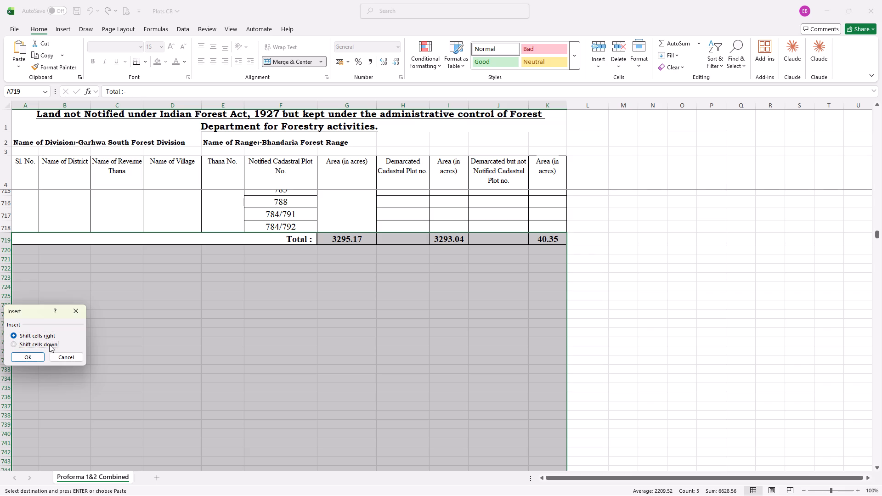
click(37, 358)
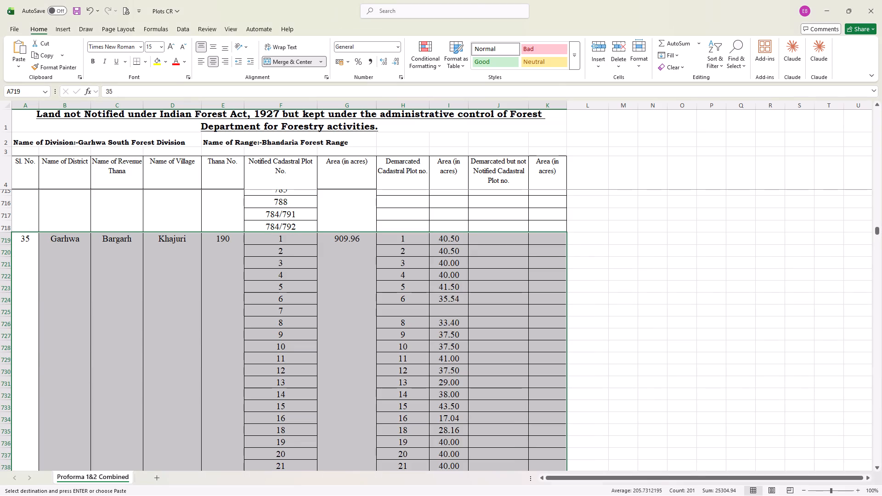
Check the extent of the inserted Khajuri entry and insert one row directly above its first row.
scroll(123, 305, up, 2)
scroll(99, 325, down, 4)
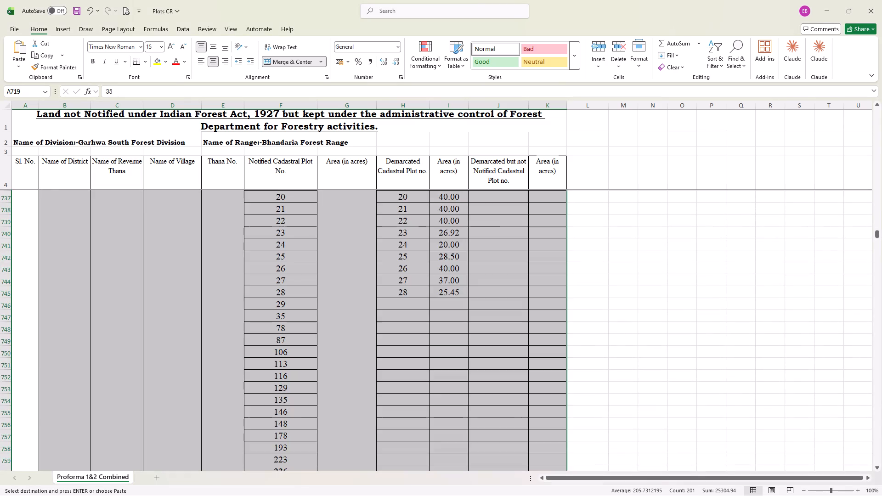
scroll(99, 325, down, 3)
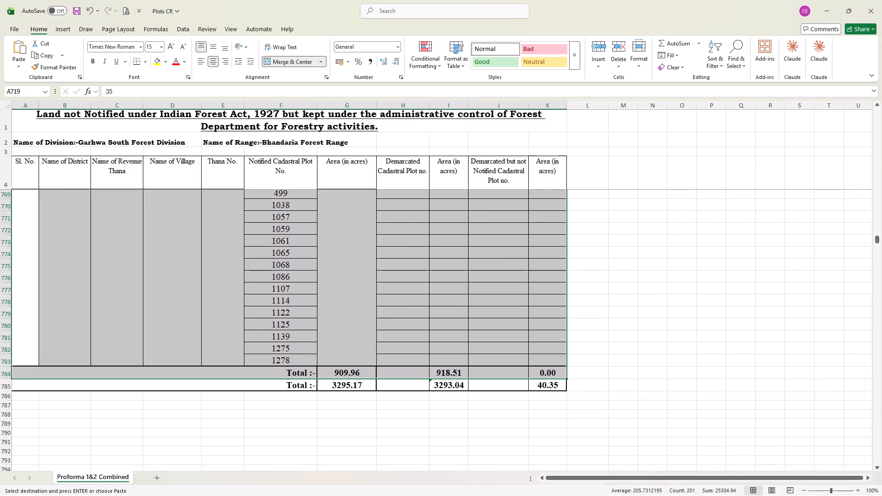
scroll(99, 325, up, 5)
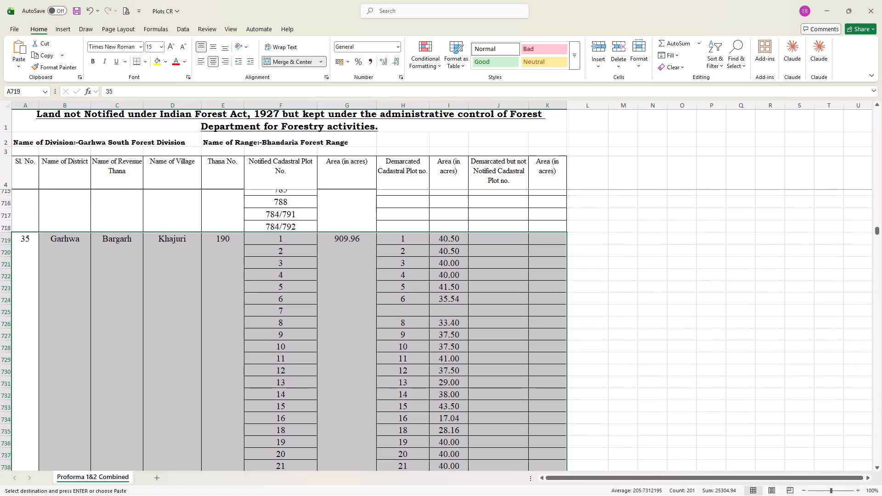
click(6, 237)
right_click(6, 237)
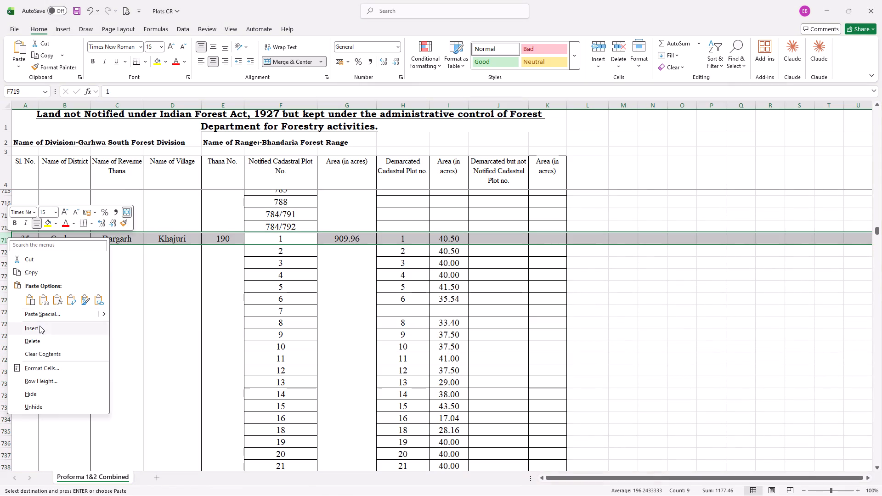
click(40, 326)
click(317, 290)
Review the village entries in the Plots CR sheet, from the last total rows back to Marda and down to Gariya.
scroll(334, 311, down, 5)
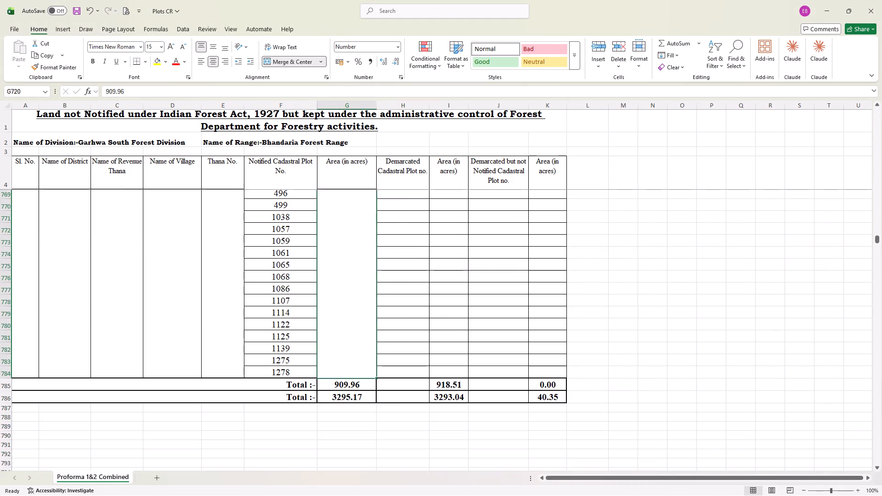
scroll(334, 311, up, 20)
scroll(334, 311, up, 20)
scroll(334, 311, up, 7)
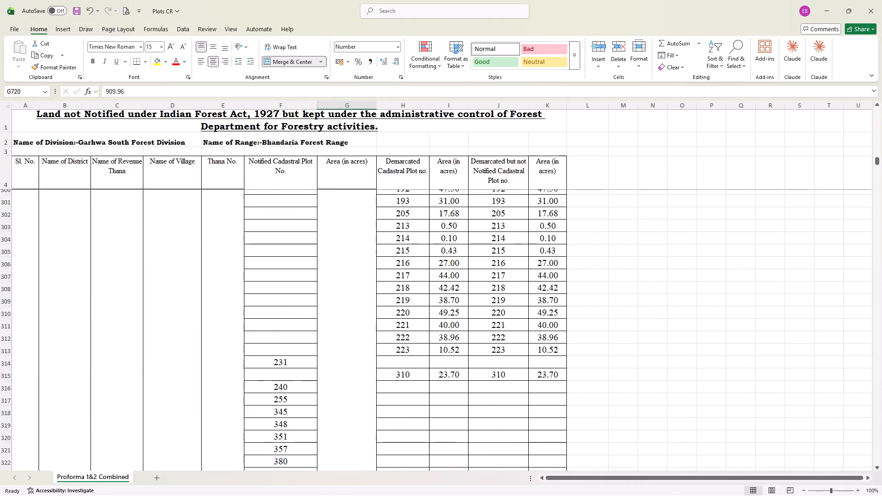
scroll(334, 311, up, 16)
scroll(334, 311, up, 9)
scroll(334, 311, up, 17)
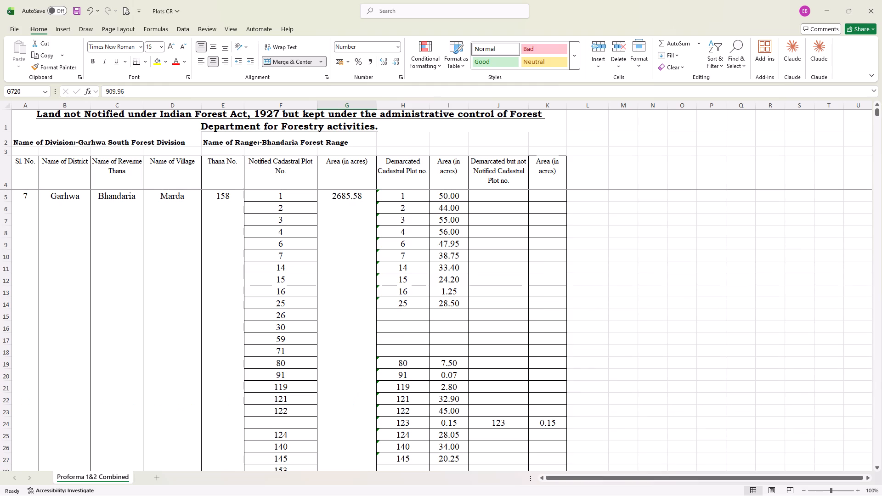
scroll(117, 258, down, 5)
scroll(245, 193, down, 4)
scroll(145, 331, up, 2)
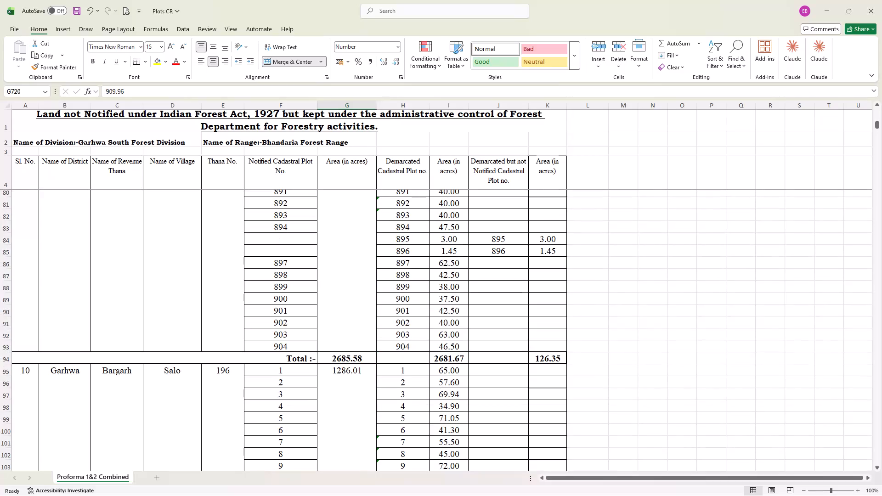
scroll(145, 331, down, 6)
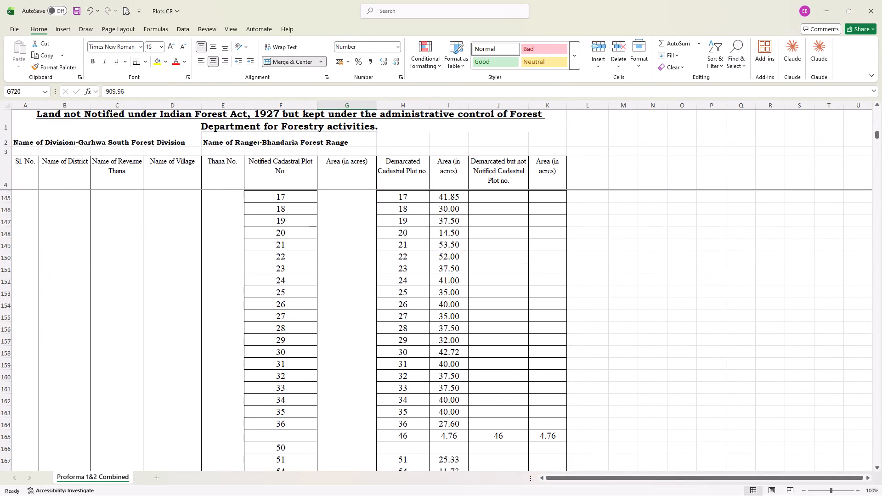
scroll(145, 331, down, 8)
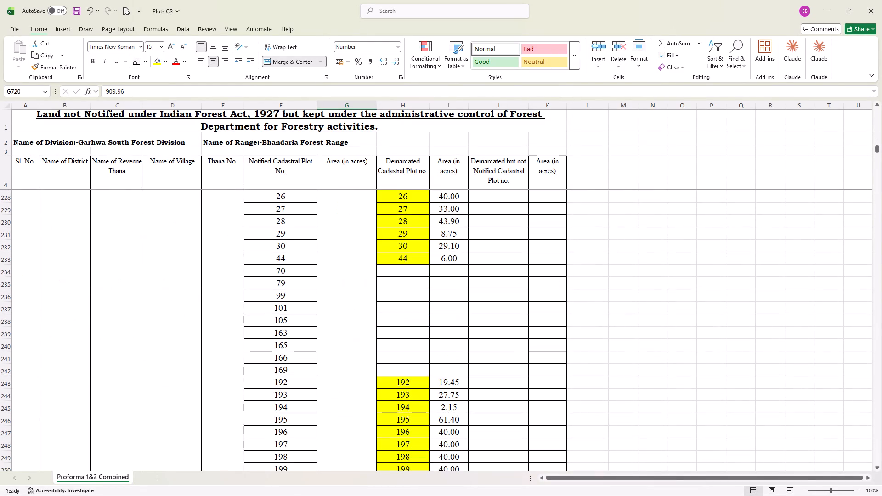
scroll(145, 331, down, 9)
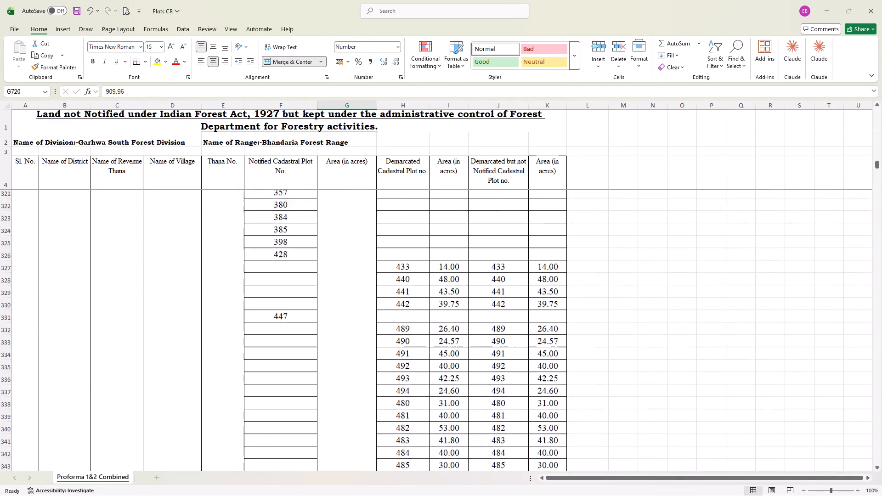
scroll(145, 331, down, 8)
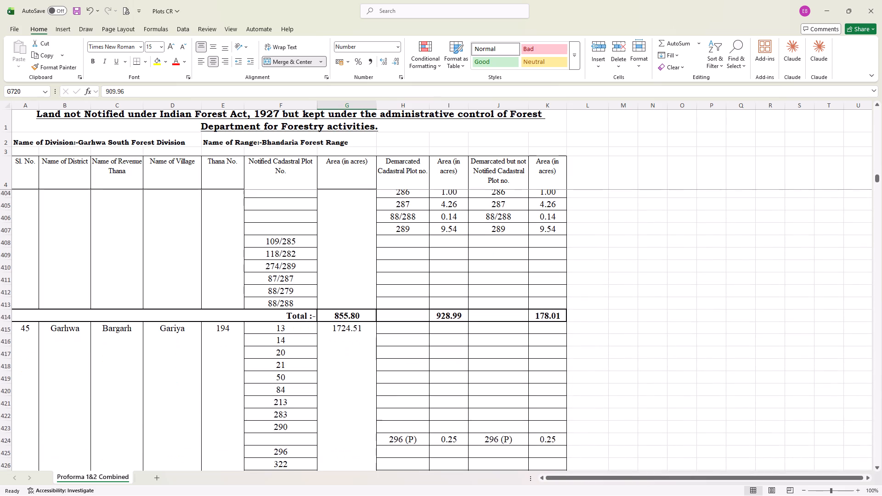
click(155, 359)
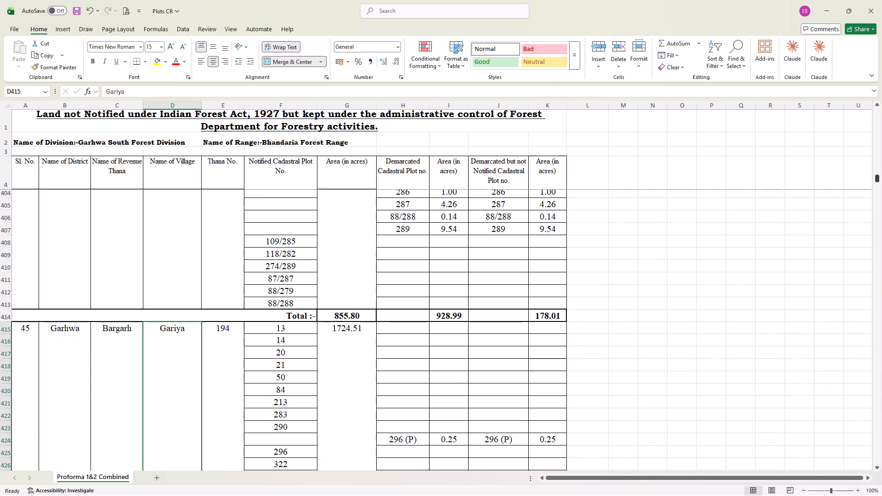
double_click(878, 466)
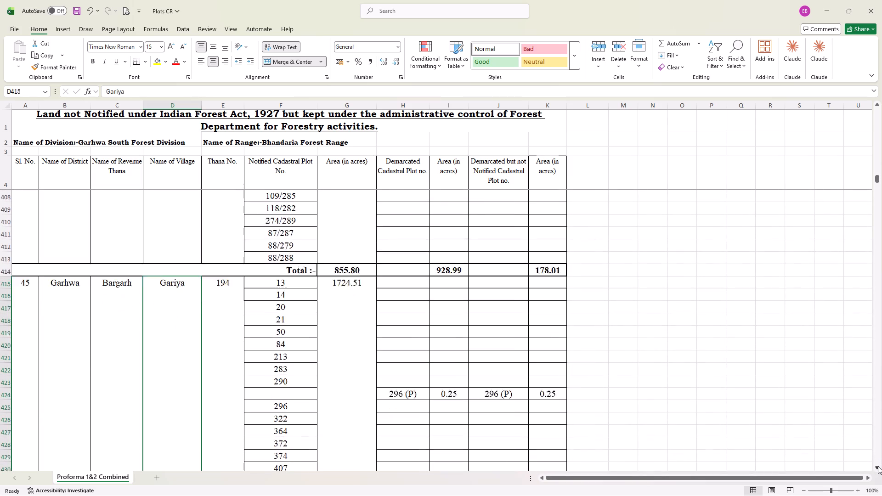
click(345, 296)
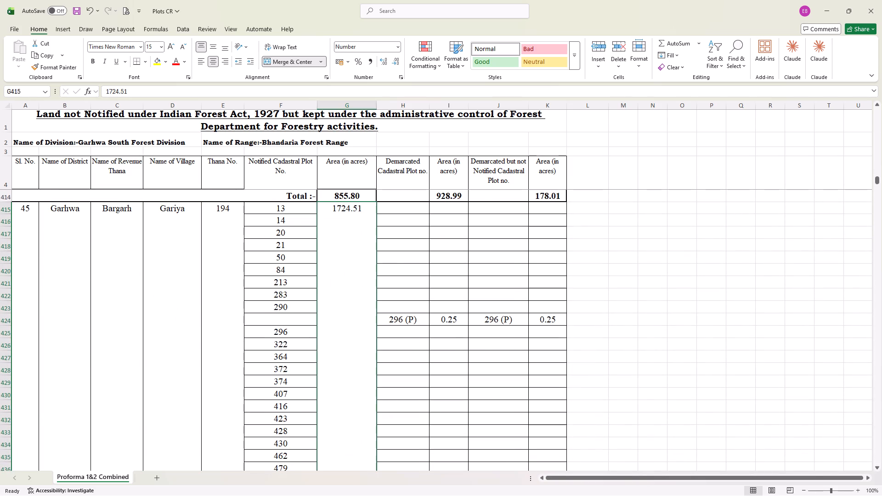
Delete the Notified Cadastral Plot No. column and the Area (in acres) column that belongs to it.
scroll(392, 281, up, 1)
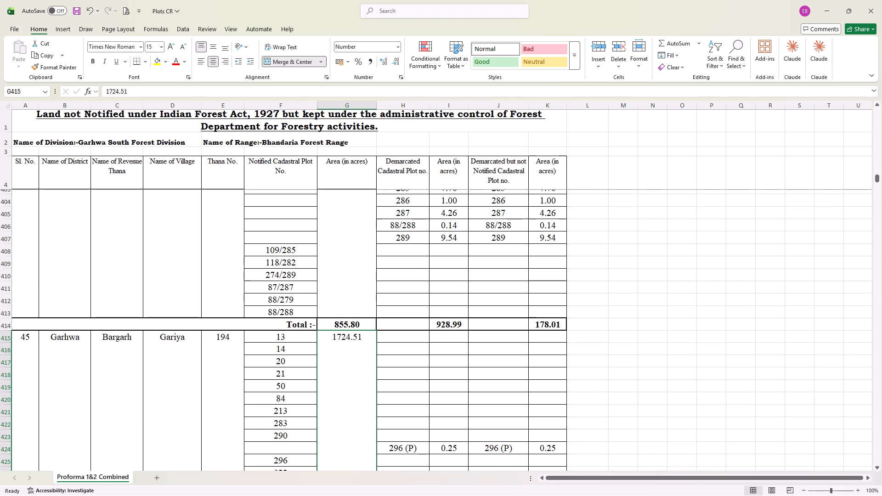
drag(264, 107, 344, 103)
right_click(344, 103)
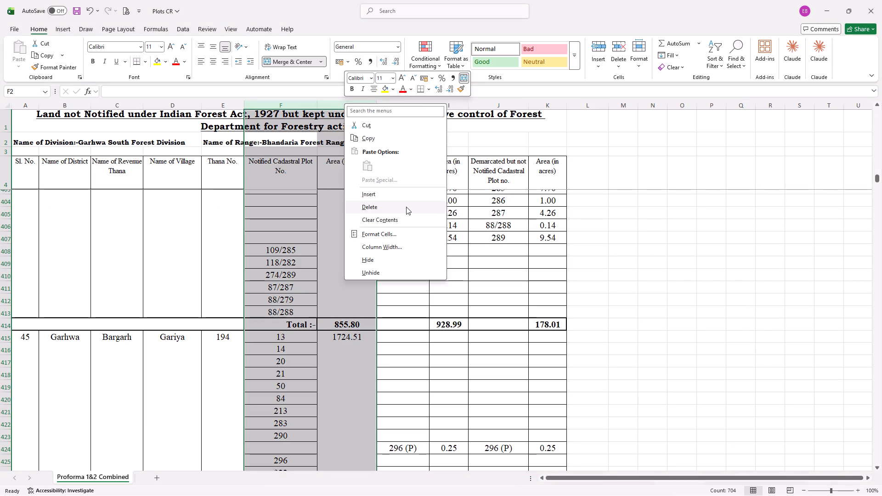
click(406, 207)
Examine the demarcated plot columns of the village entries between Sinjo and Gariya for rows without plot numbers.
scroll(341, 355, up, 2)
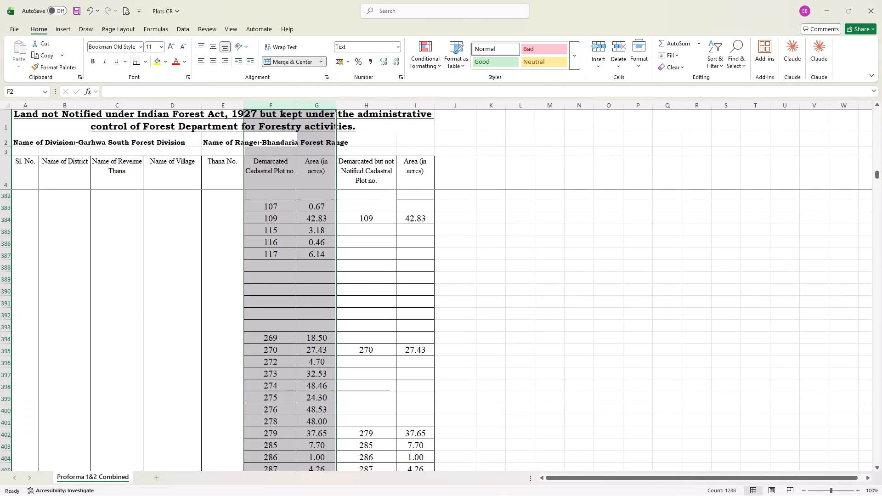
scroll(342, 354, up, 3)
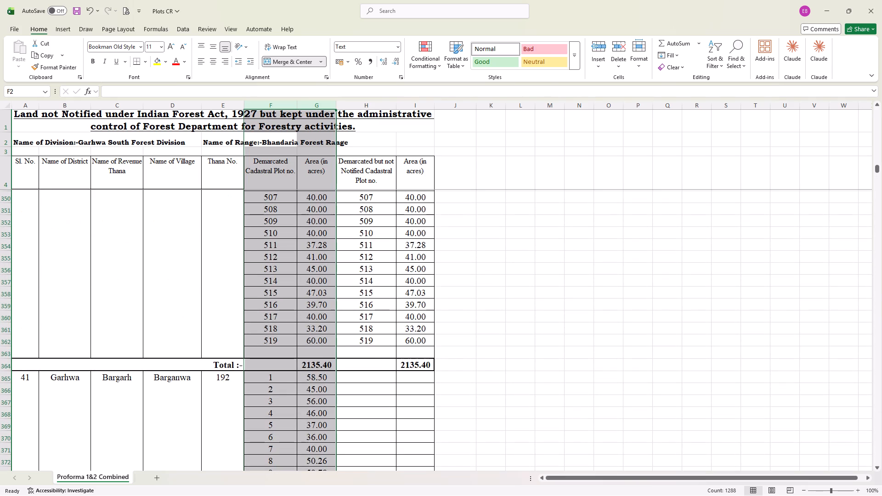
scroll(458, 404, up, 7)
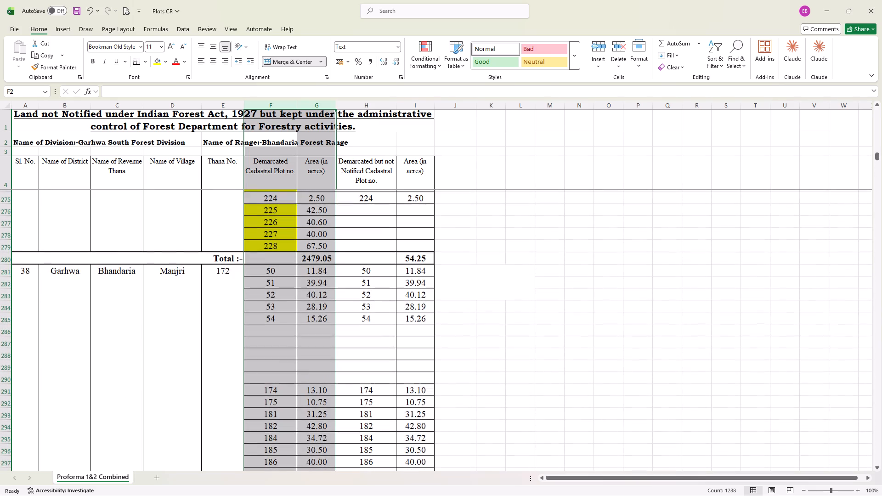
scroll(458, 404, up, 7)
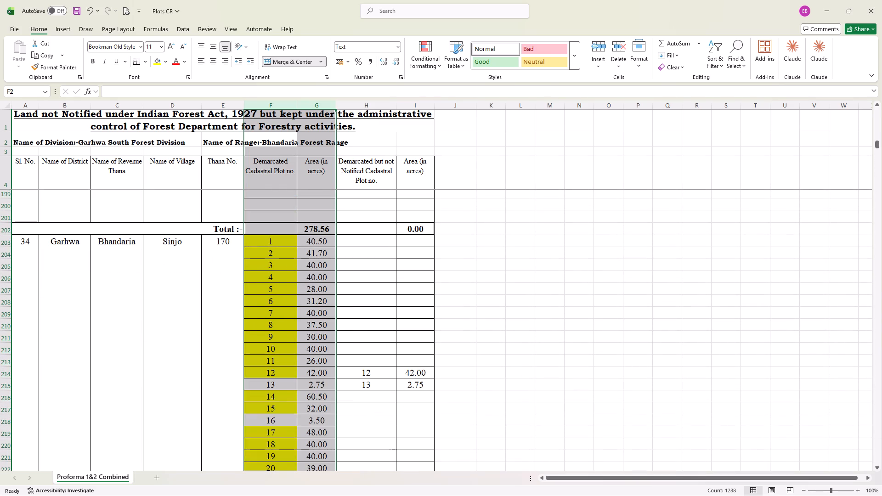
scroll(458, 404, up, 1)
scroll(458, 404, down, 18)
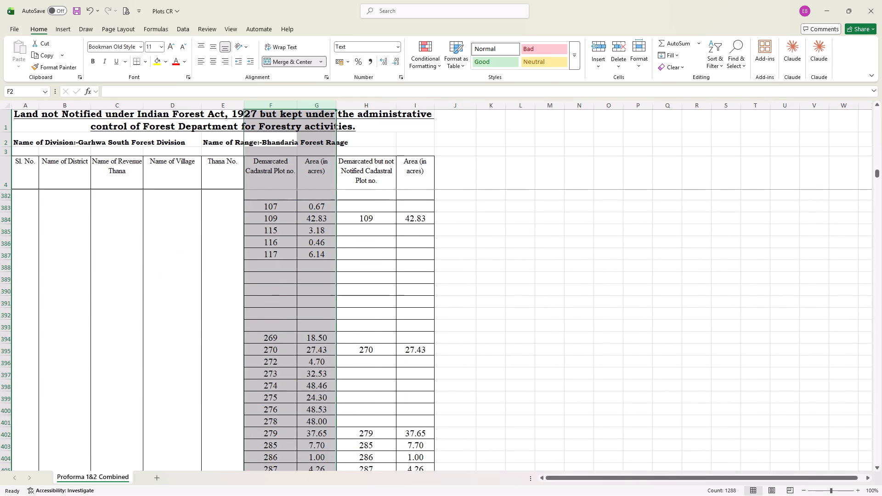
scroll(458, 404, up, 3)
scroll(458, 404, down, 5)
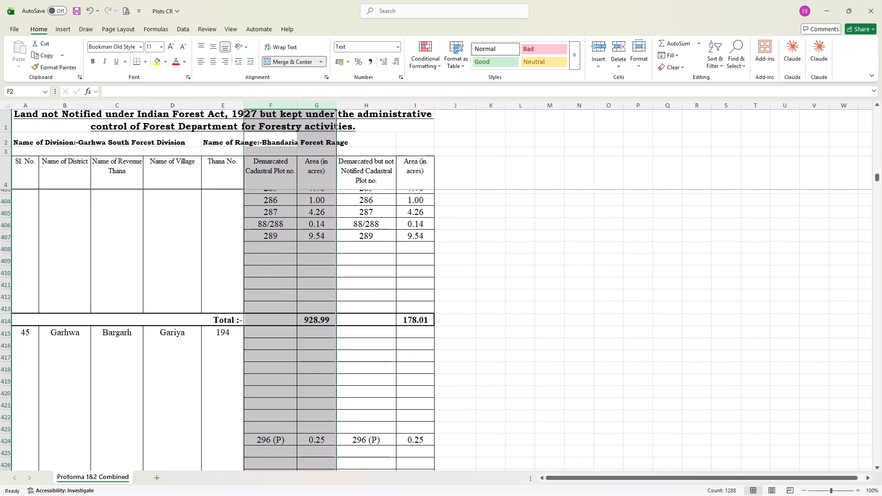
Delete blank rows 416 to 423 in the Gariya entry, directly above plot 296 (P).
click(318, 366)
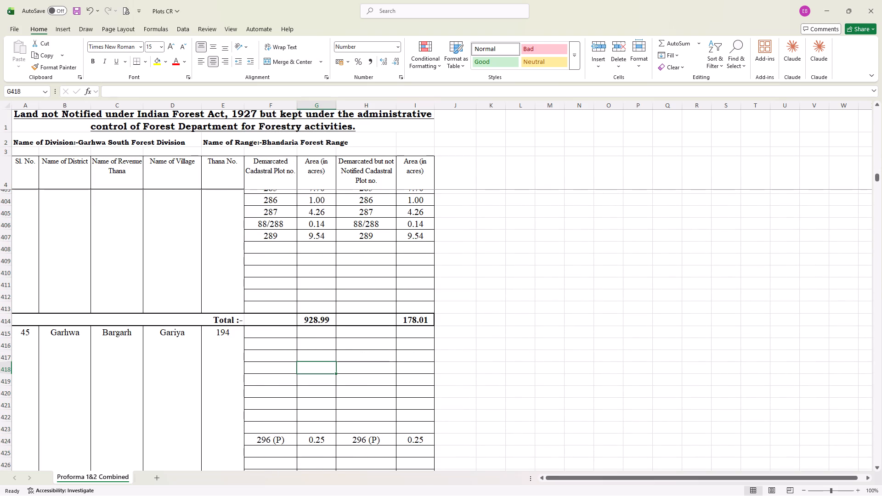
drag(7, 344, 4, 423)
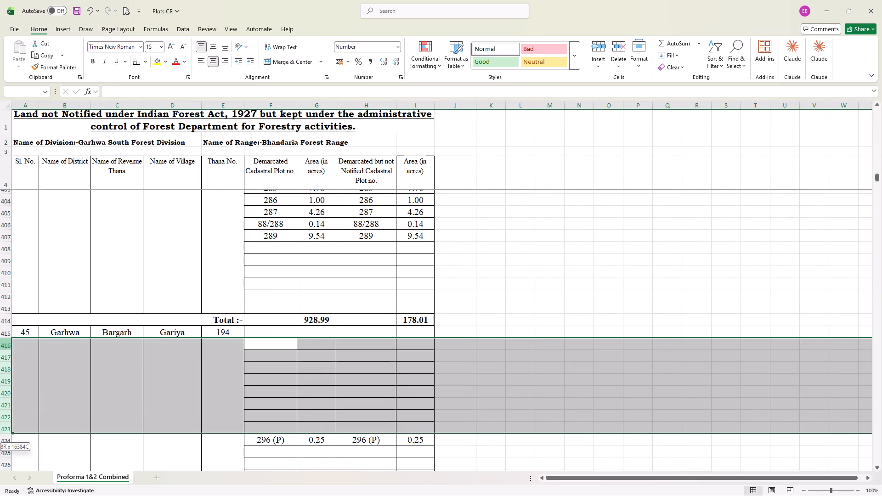
drag(4, 423, 3, 428)
right_click(0, 370)
click(36, 300)
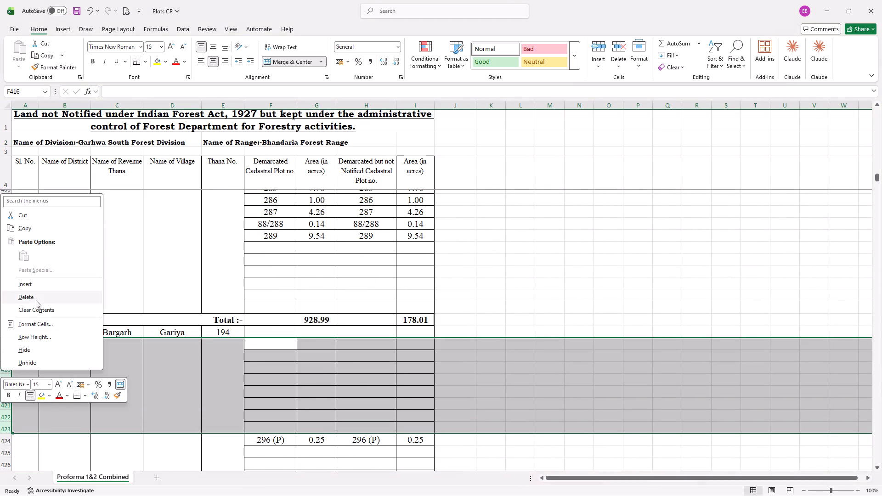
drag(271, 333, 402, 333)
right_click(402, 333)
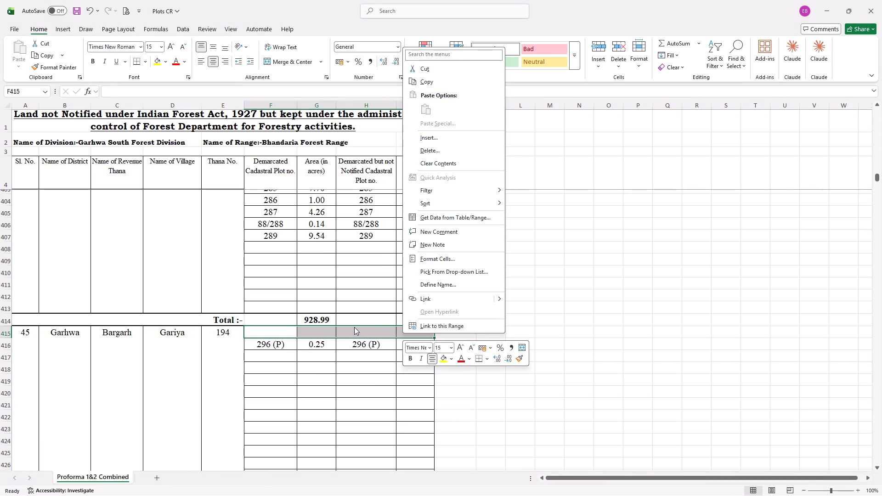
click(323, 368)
In the Gariya entry, delete the blank rows between plots 296 (P) and 579 and the one between plots 587 and 648.
scroll(296, 372, down, 1)
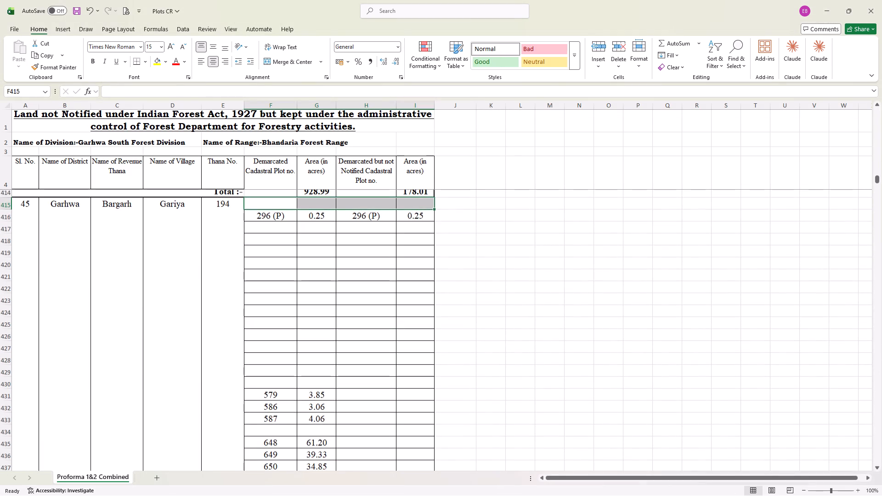
drag(4, 226, 19, 385)
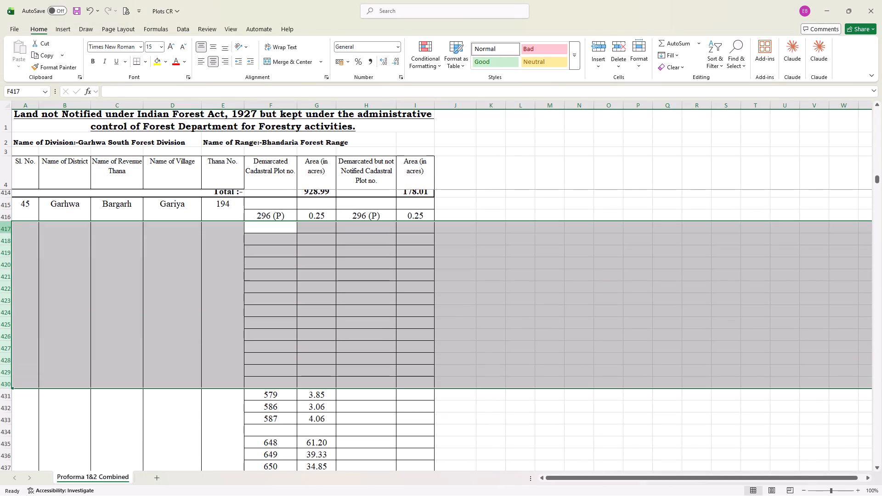
right_click(3, 272)
click(35, 372)
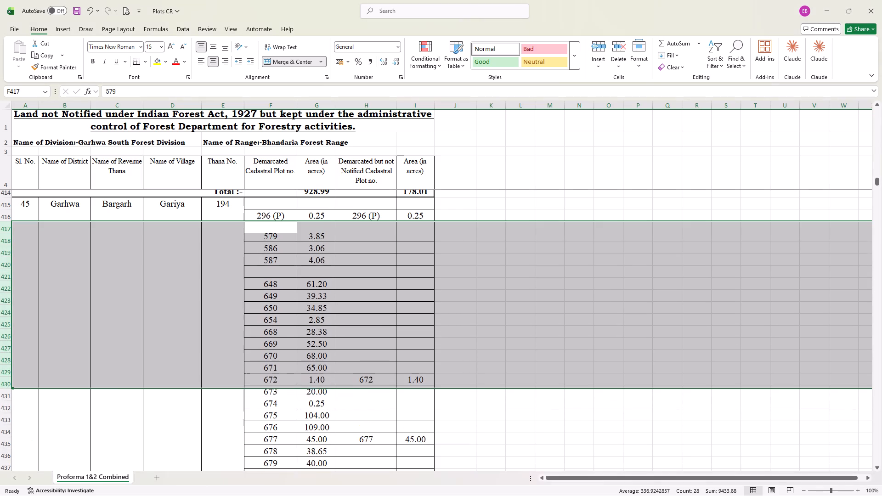
click(369, 298)
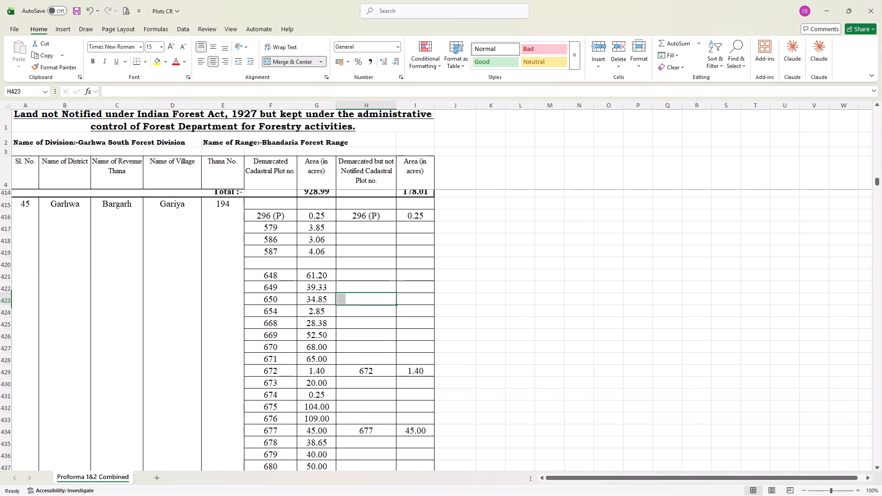
click(2, 263)
right_click(2, 263)
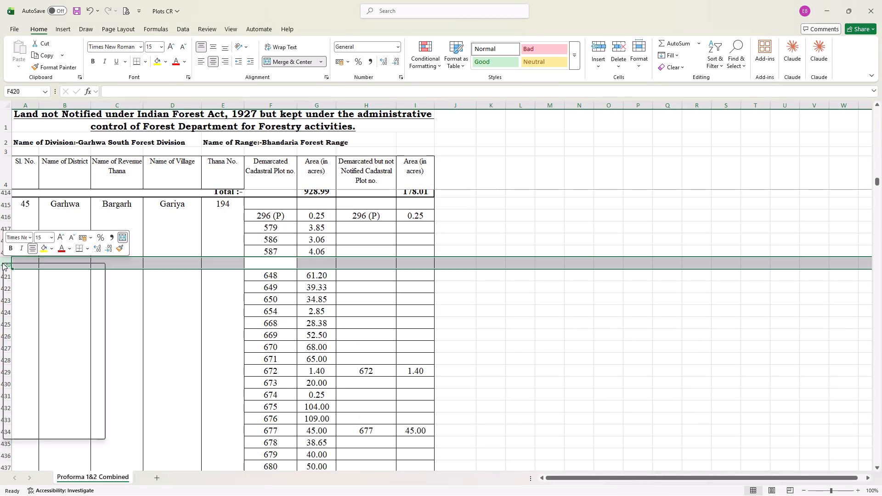
click(34, 364)
In the Gariya entry, delete the two blank rows between plots 685 and 723 and the one between plots 753 and 802.
scroll(199, 349, down, 1)
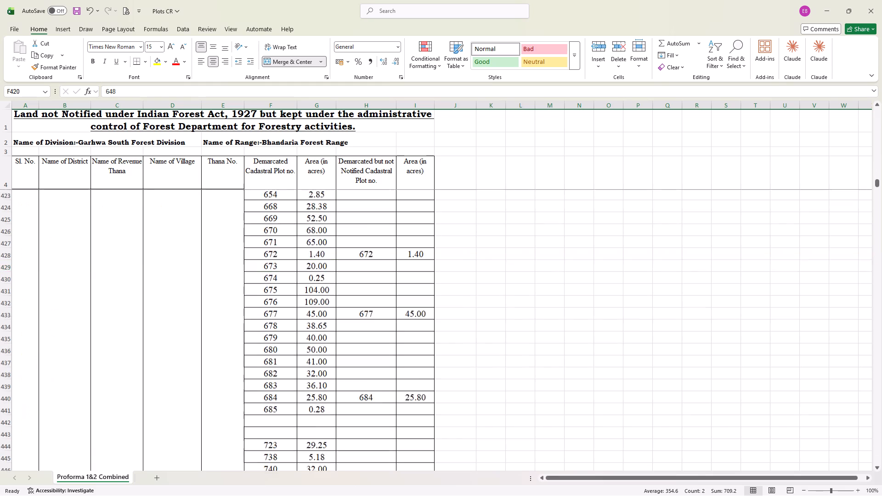
drag(7, 396, 5, 401)
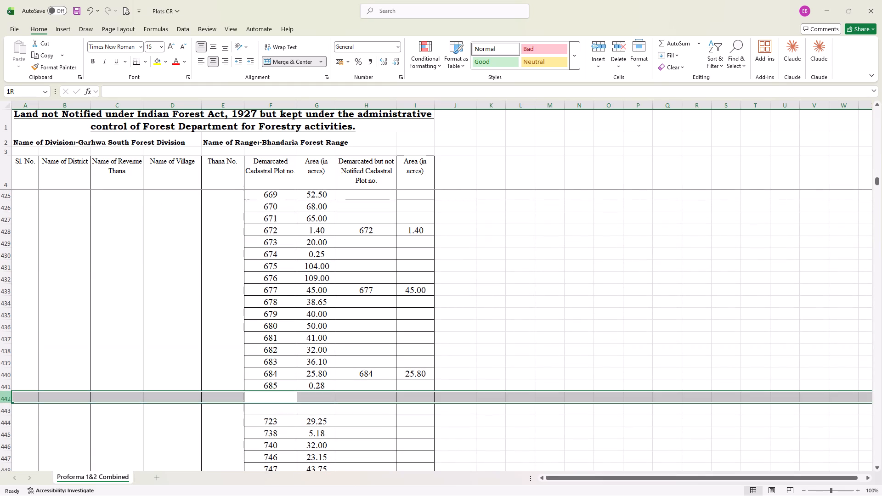
drag(5, 401, 11, 410)
right_click(4, 399)
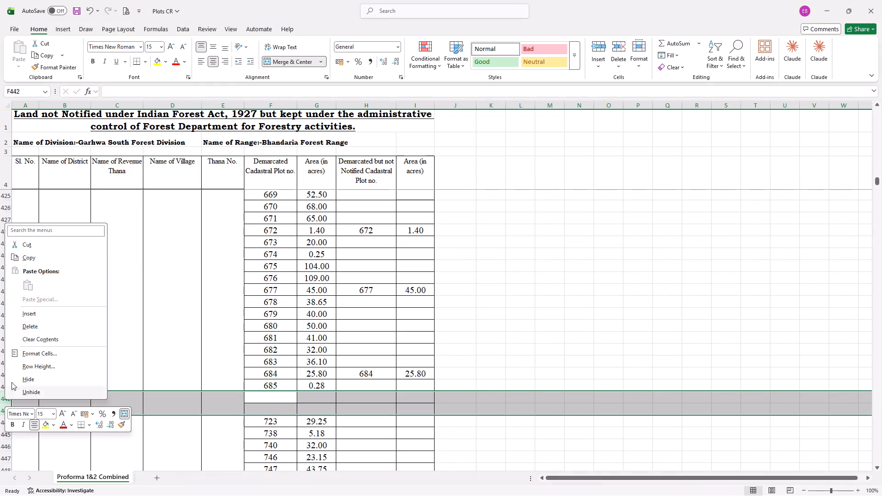
click(34, 325)
scroll(280, 348, down, 1)
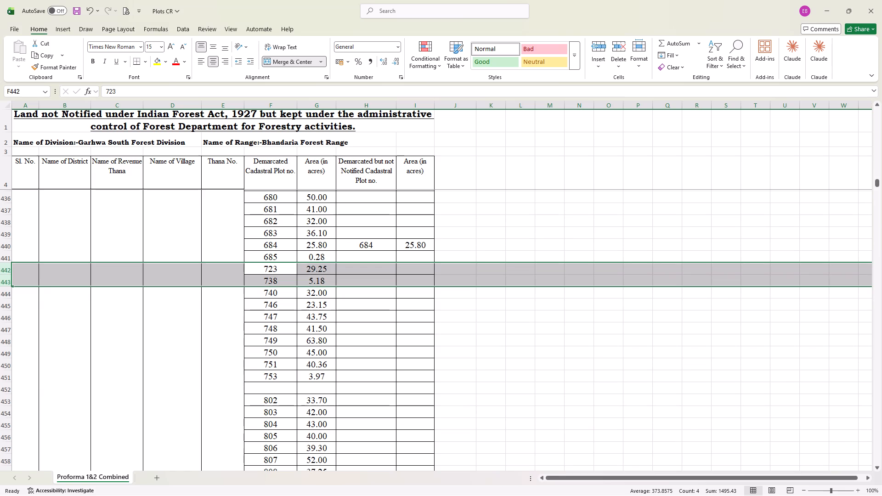
click(0, 389)
right_click(0, 389)
click(40, 319)
Delete the Demarcated but not Notified Cadastral Plot no. column and the Area column beside it.
scroll(243, 370, down, 1)
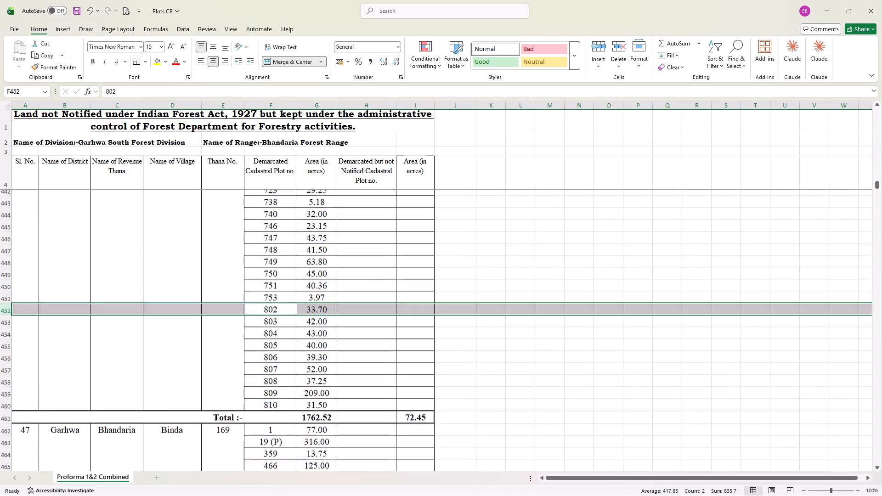
scroll(243, 370, up, 4)
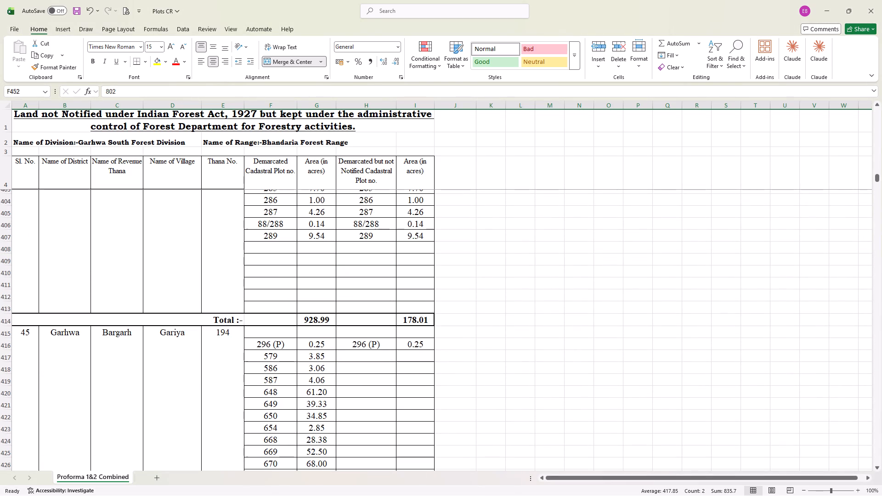
drag(376, 105, 416, 105)
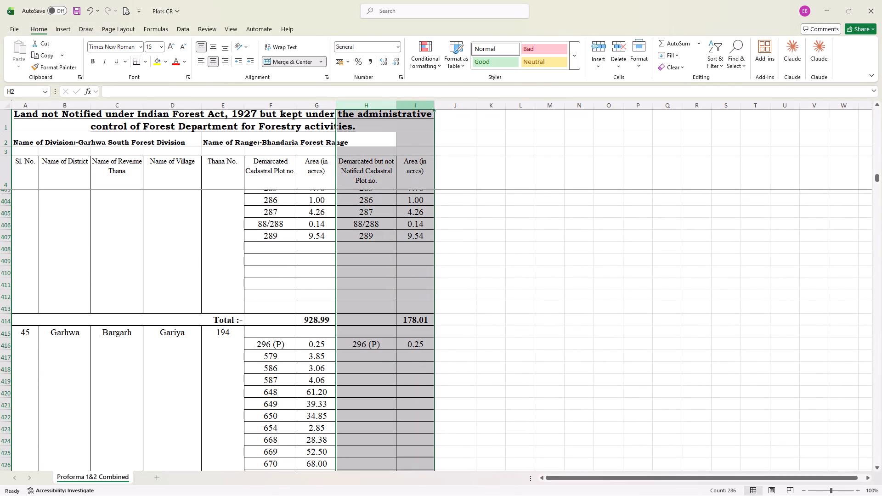
right_click(417, 105)
click(437, 206)
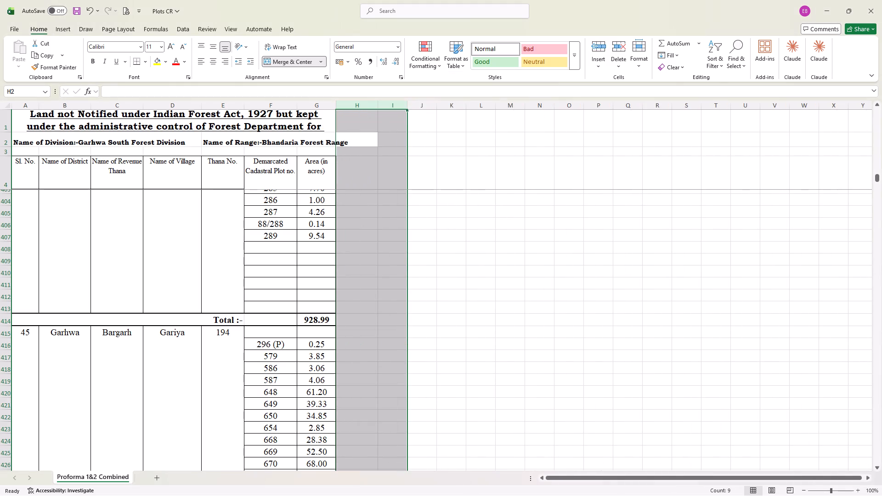
Insert a blank row between plot 810 and the Total row of the Gariya entry.
scroll(448, 376, down, 3)
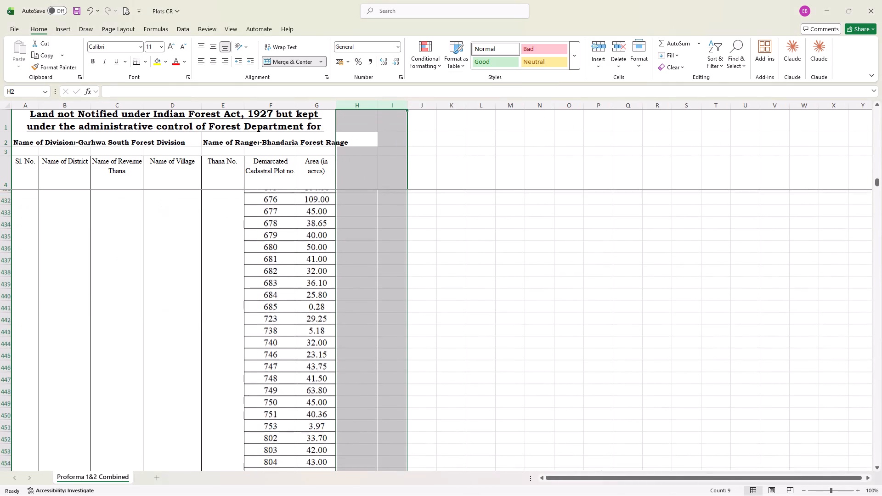
scroll(448, 376, down, 1)
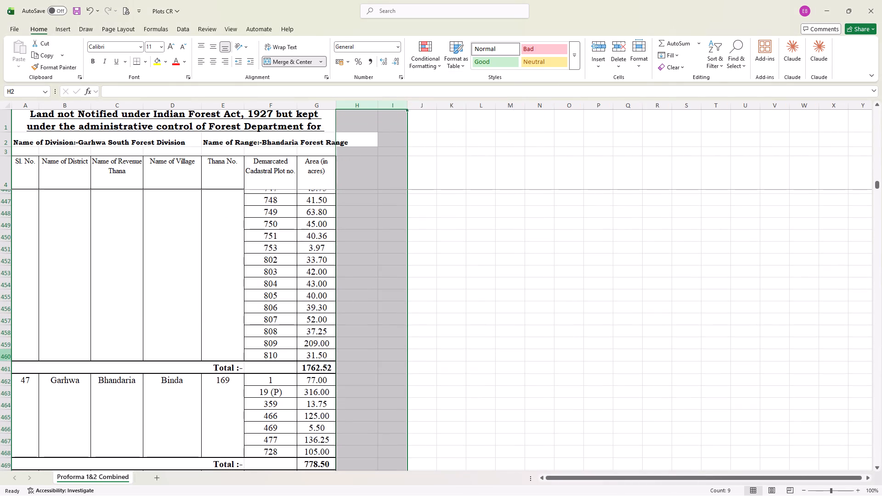
click(7, 365)
right_click(7, 365)
click(53, 276)
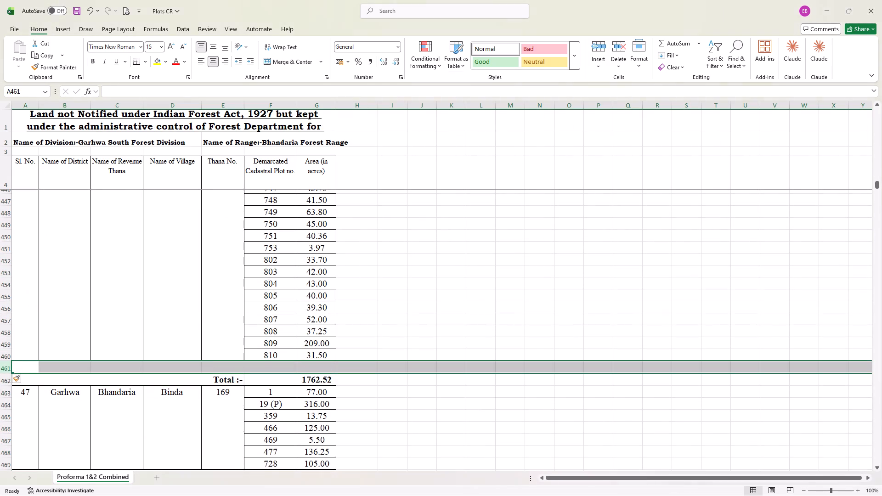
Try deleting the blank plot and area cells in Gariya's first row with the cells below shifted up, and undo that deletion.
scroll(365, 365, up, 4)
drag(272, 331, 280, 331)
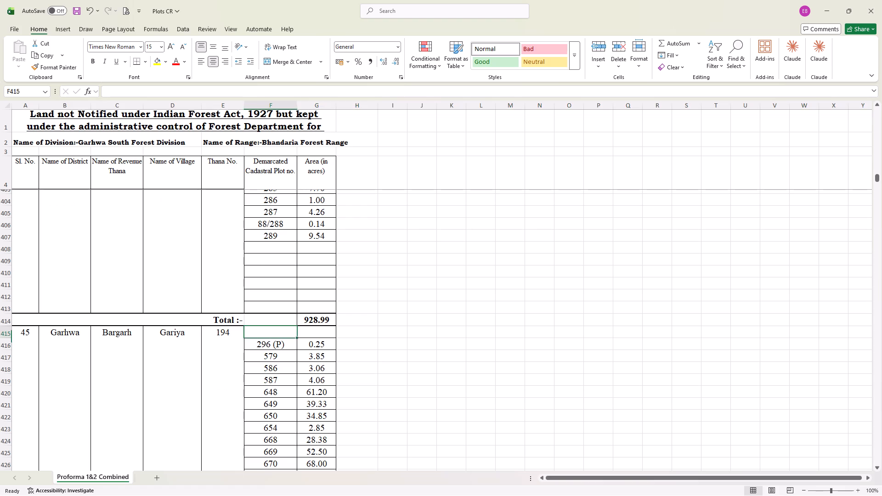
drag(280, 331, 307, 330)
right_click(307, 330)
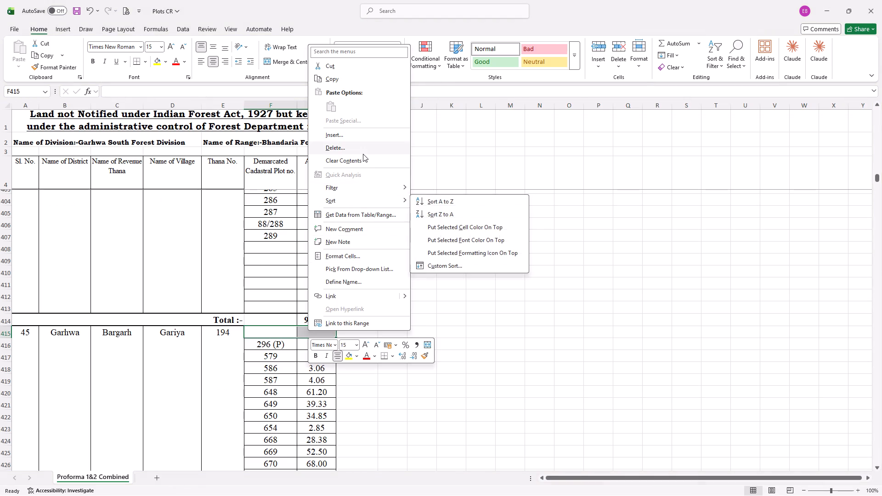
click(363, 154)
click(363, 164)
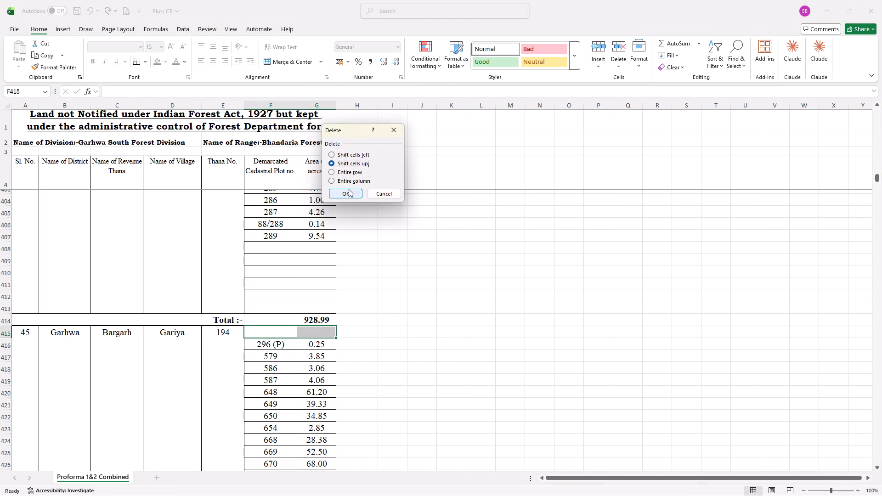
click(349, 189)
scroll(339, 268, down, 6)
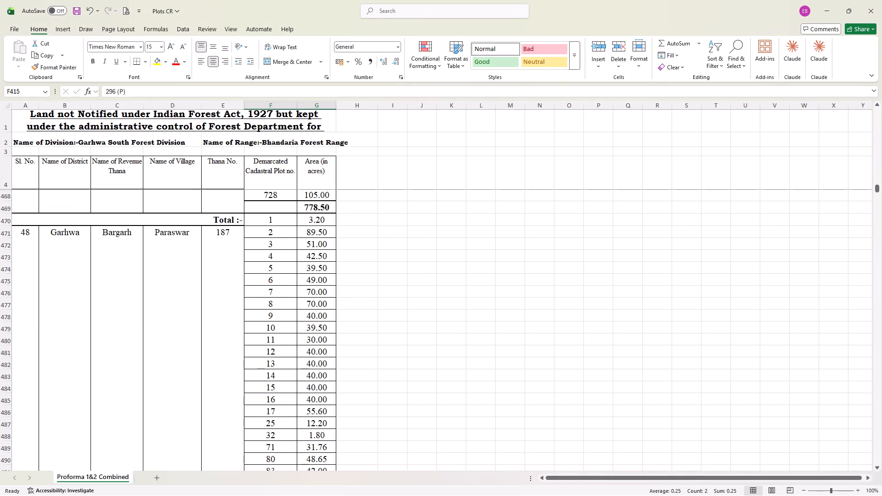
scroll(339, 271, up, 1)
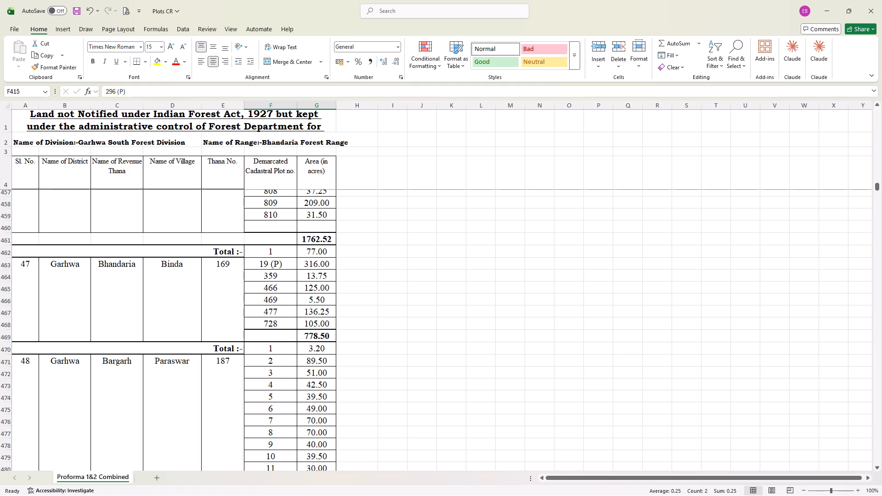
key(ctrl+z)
Examine the plot and area rows around the Barganwa and Gariya entries after undoing the cell deletion.
scroll(460, 251, up, 5)
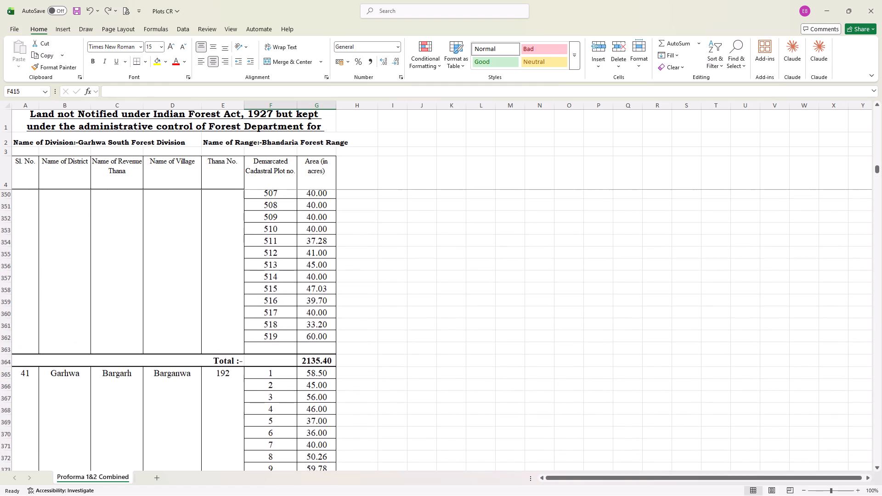
scroll(460, 251, down, 5)
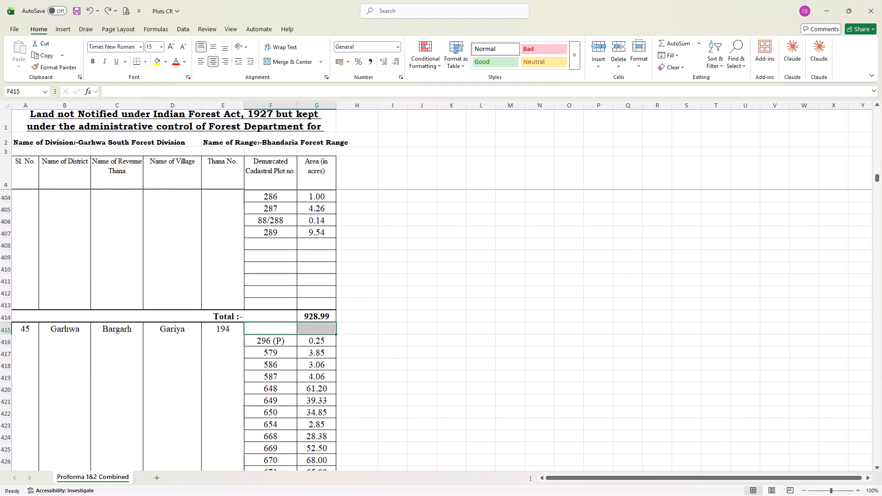
scroll(460, 251, down, 5)
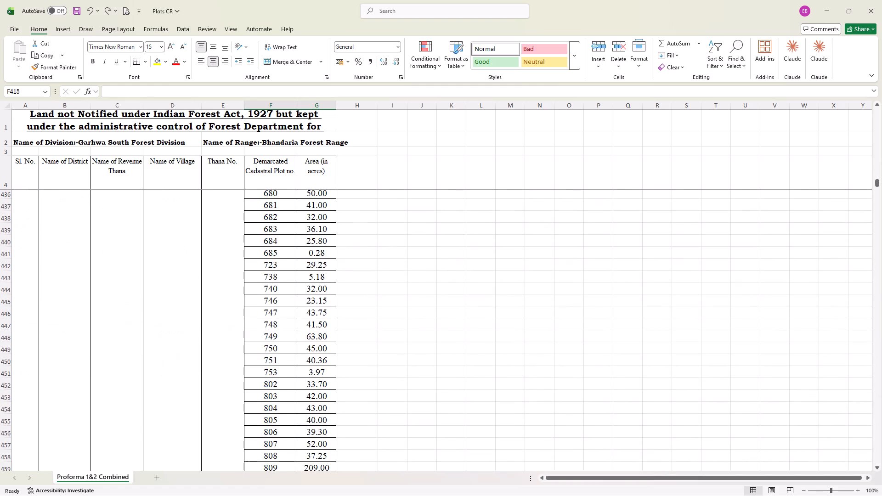
scroll(460, 251, down, 1)
scroll(460, 251, up, 3)
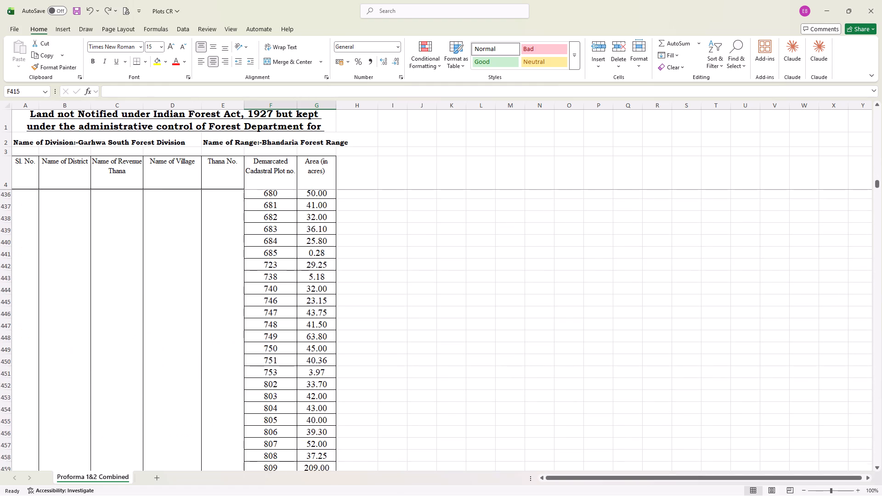
scroll(460, 251, up, 3)
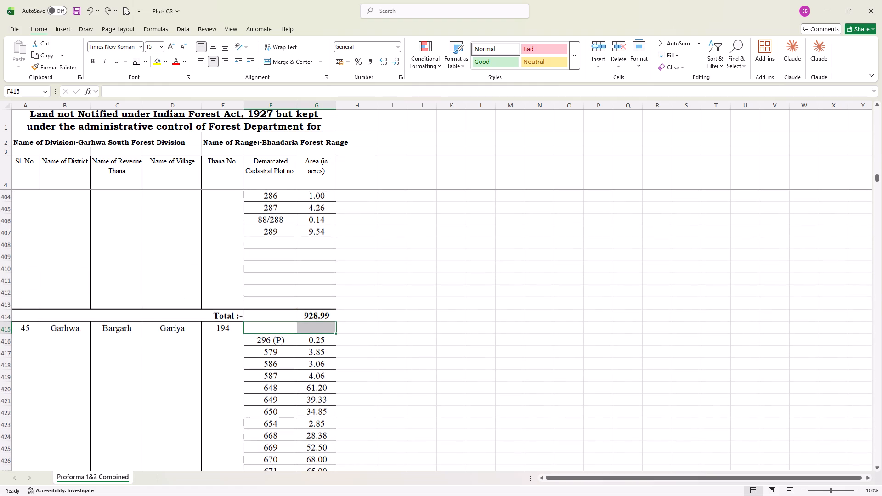
click(384, 277)
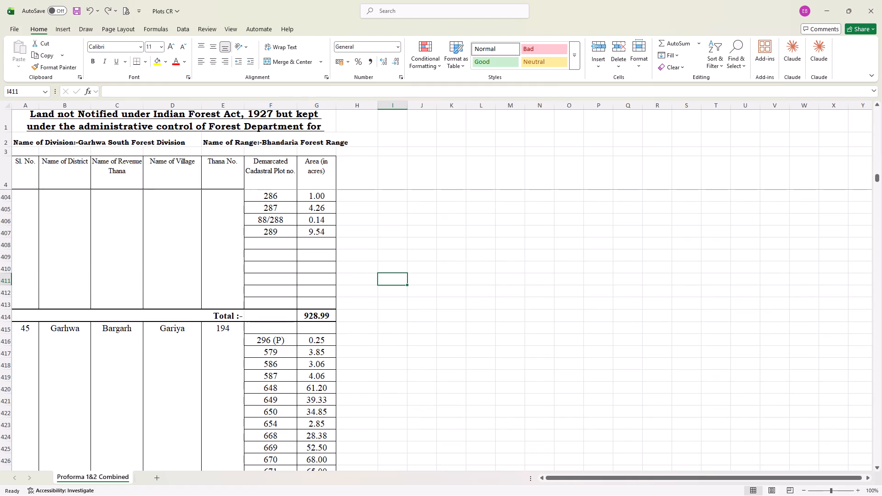
Select the plot cell 296 (P) near the start of the Gariya entry.
click(274, 343)
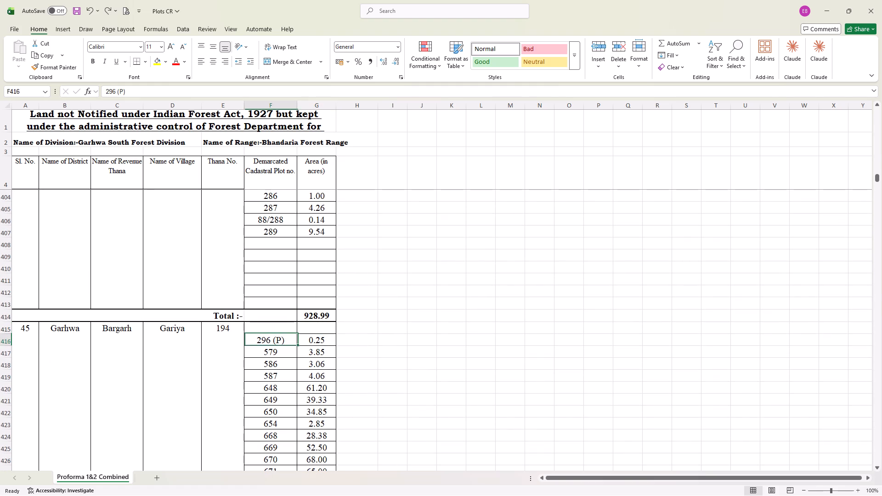
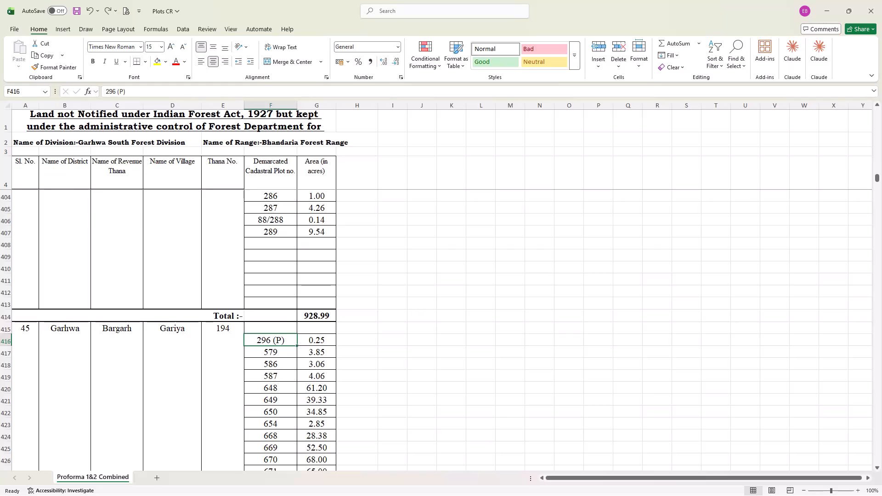
Highlight the Gariya plot cells 587 and 586 with yellow fill.
drag(280, 378, 296, 378)
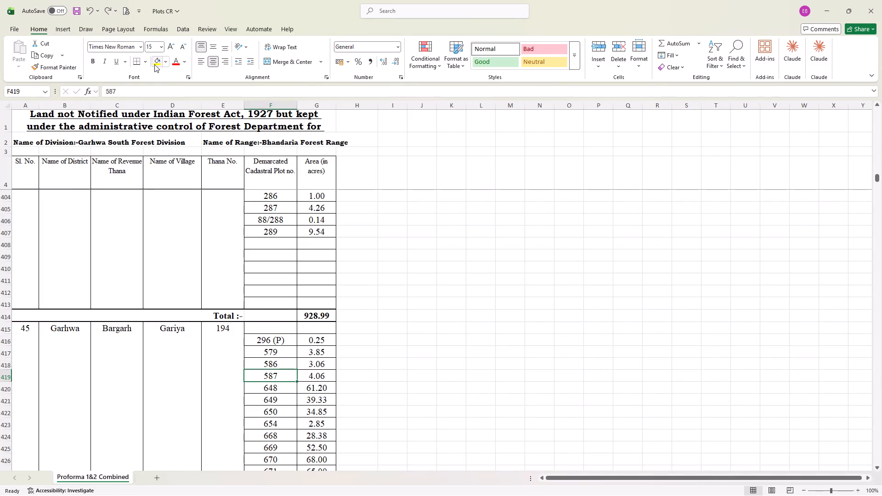
click(154, 64)
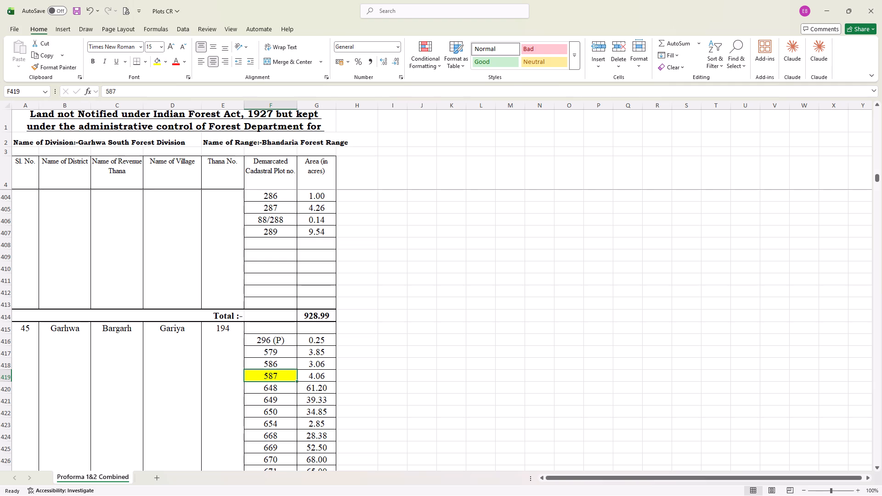
scroll(293, 340, down, 1)
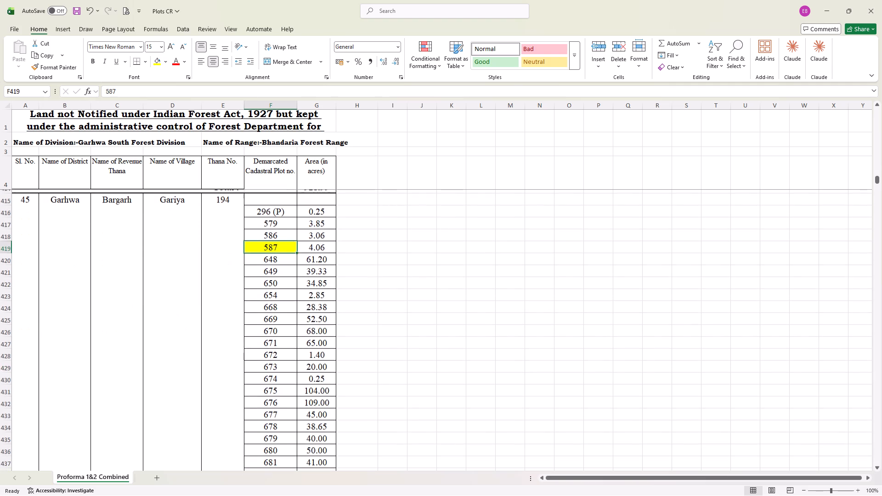
click(280, 237)
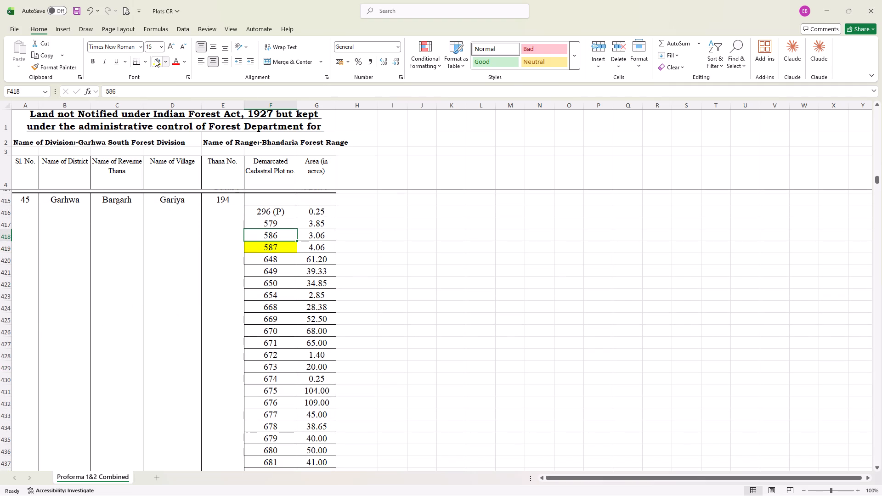
click(160, 59)
Mark the two highlighted Gariya plots as partial, changing their numbers to 586 (P) and 587 (P).
double_click(291, 233)
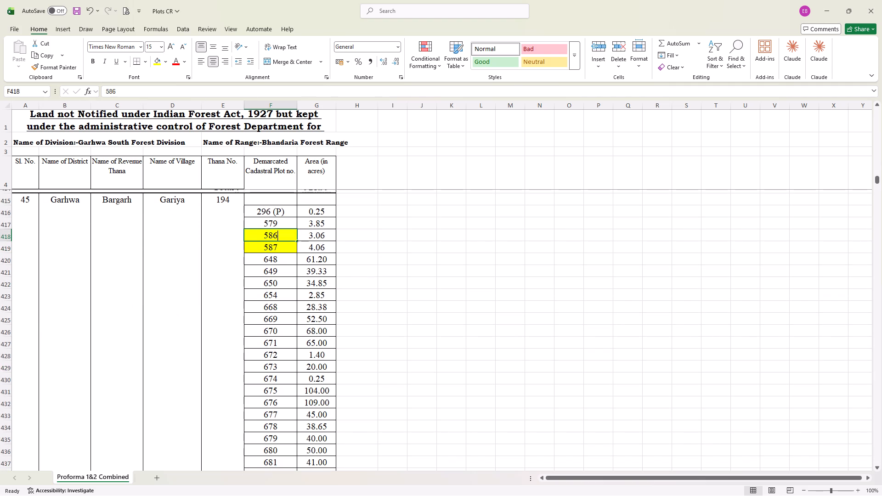
key(space)
text((P))
double_click(290, 249)
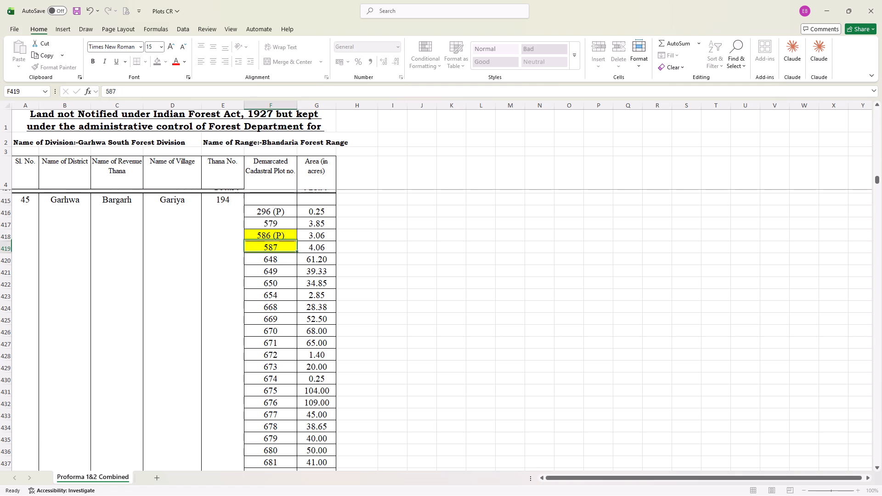
key(space)
text((P))
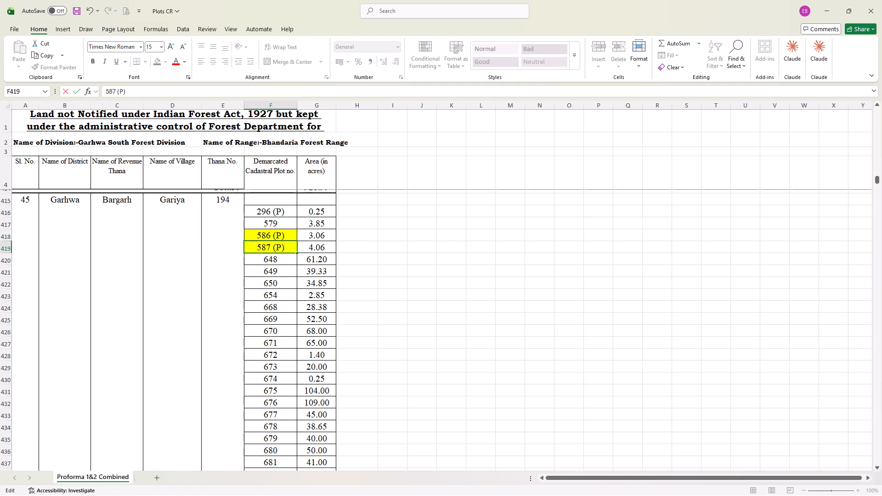
click(274, 271)
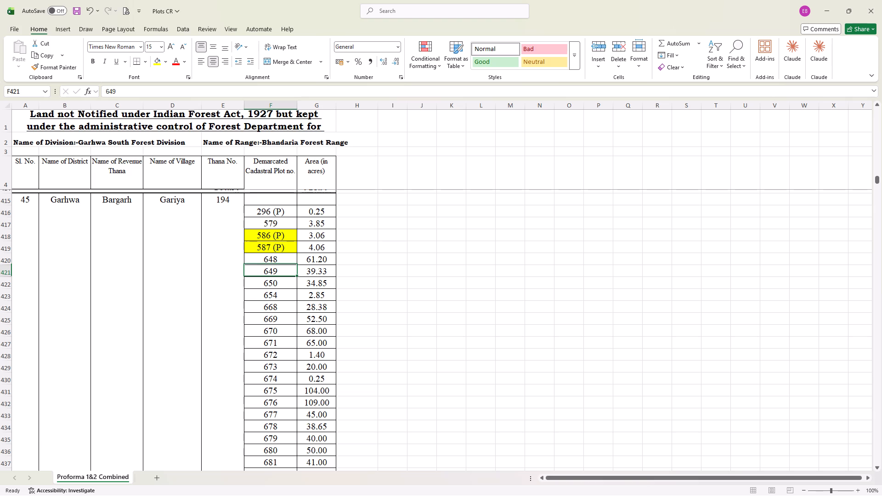
scroll(282, 336, down, 3)
scroll(282, 336, up, 1)
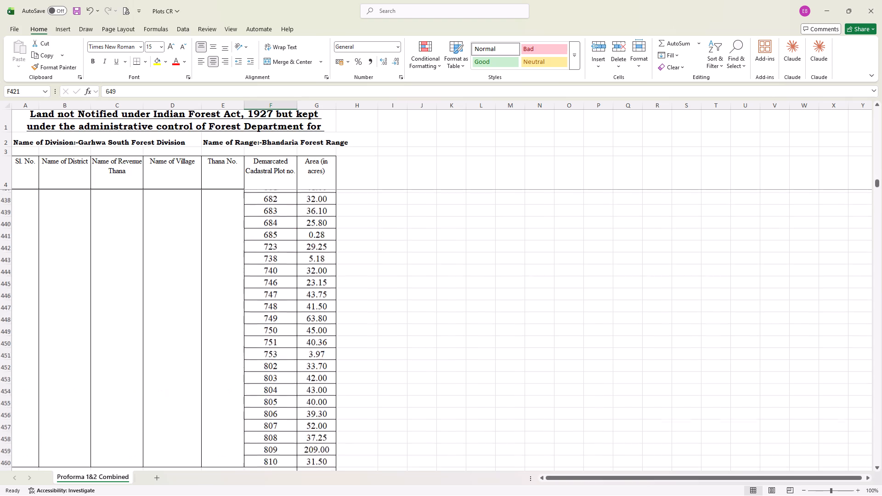
scroll(282, 336, up, 2)
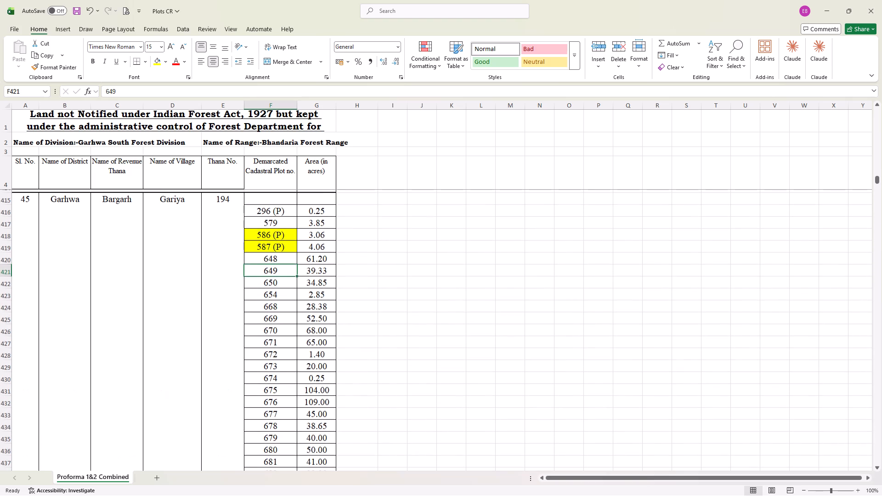
scroll(282, 336, up, 1)
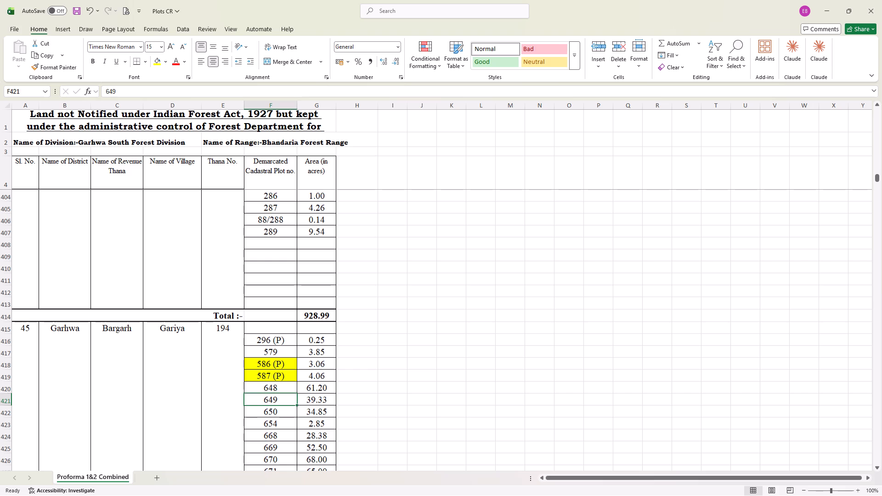
click(291, 354)
double_click(291, 354)
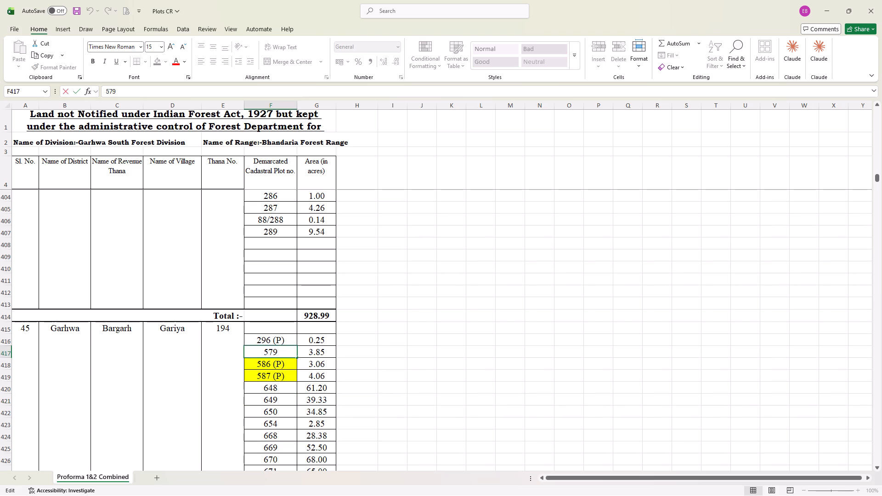
key(space)
text((P))
click(295, 372)
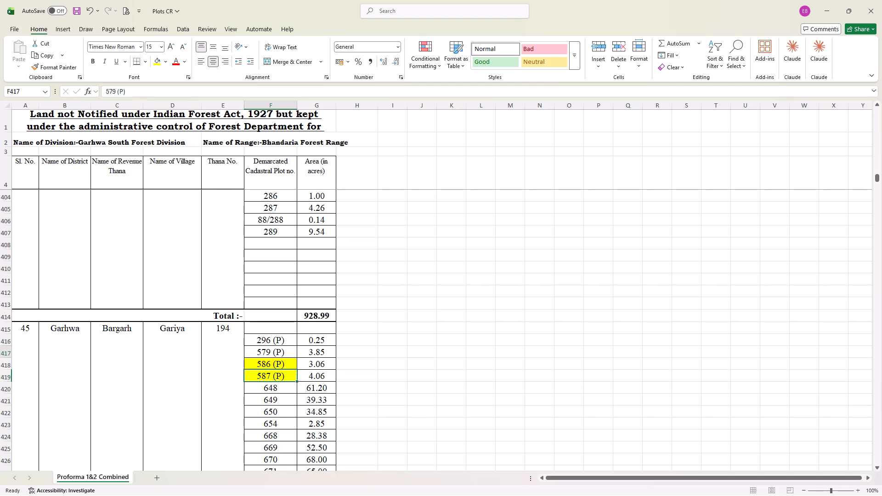
click(290, 349)
click(158, 60)
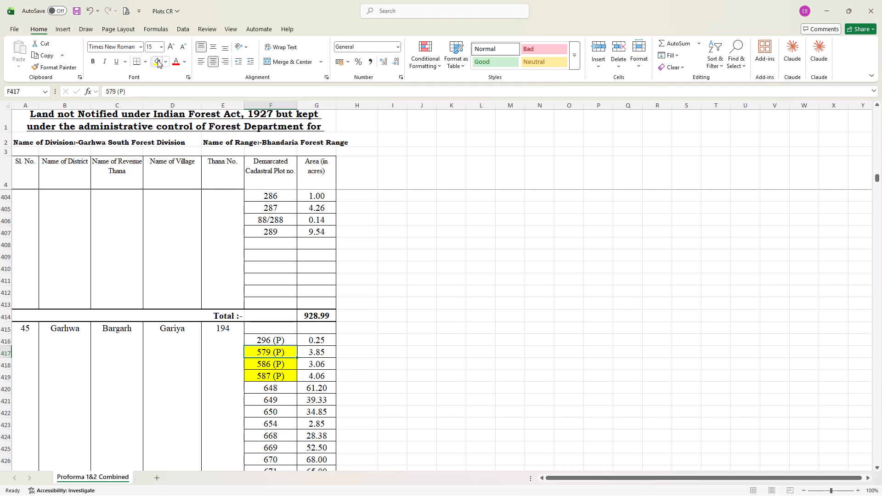
scroll(313, 316, down, 1)
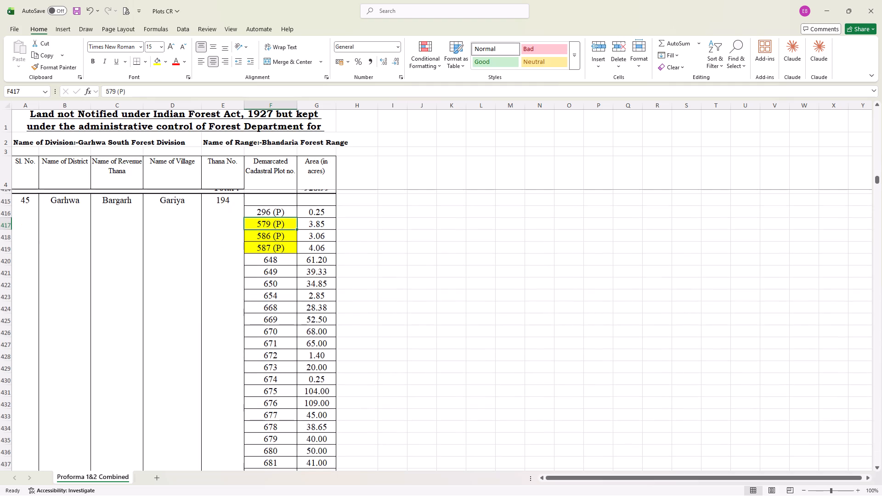
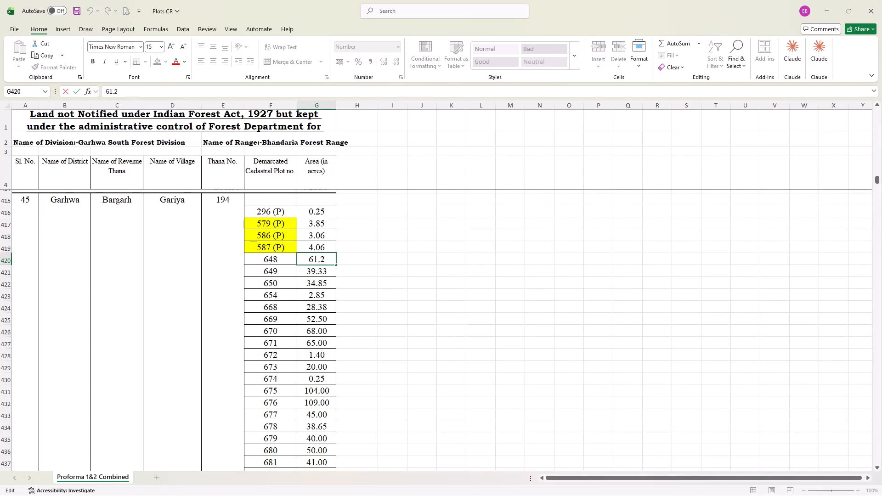
key(BackSpace)
key(5)
key(Return)
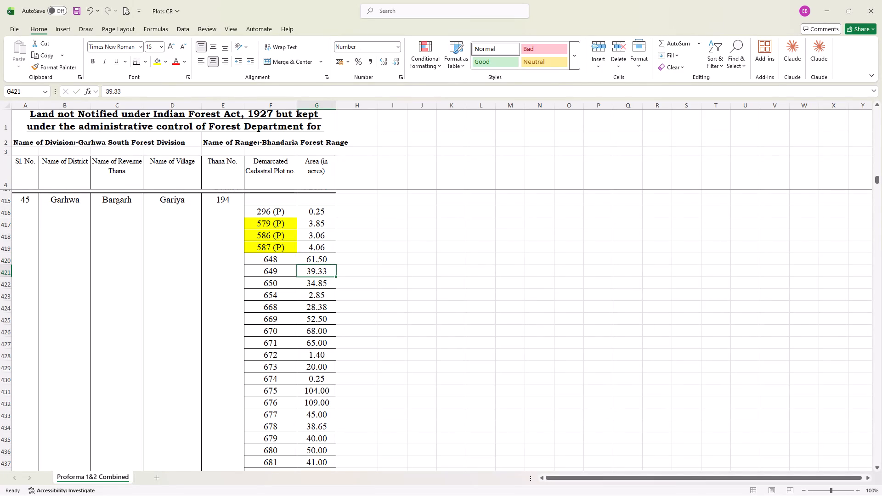
click(324, 261)
double_click(285, 263)
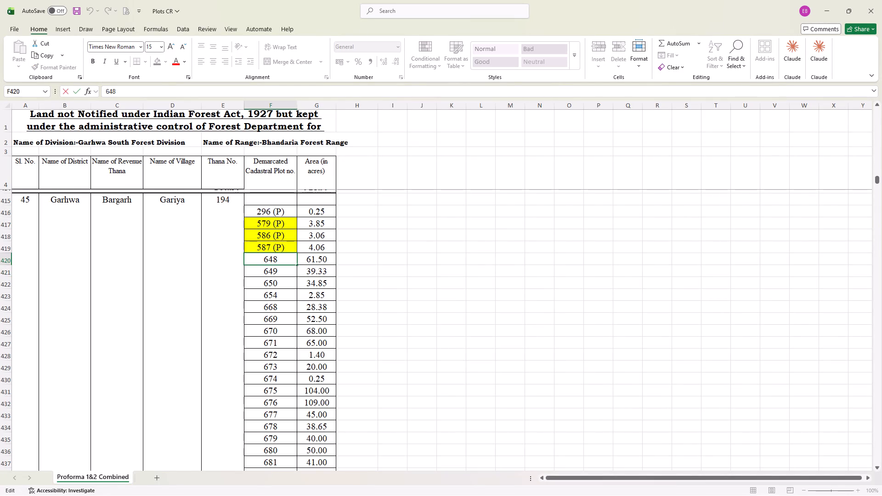
text((P))
click(287, 279)
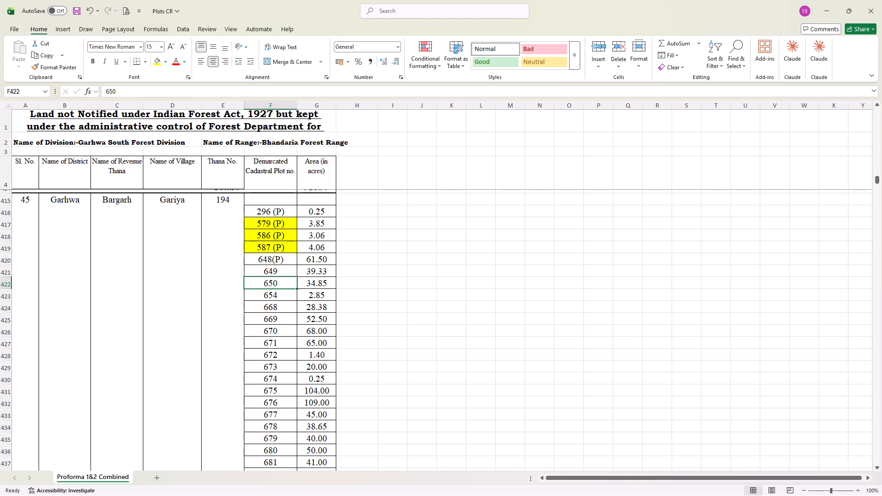
click(283, 258)
double_click(271, 260)
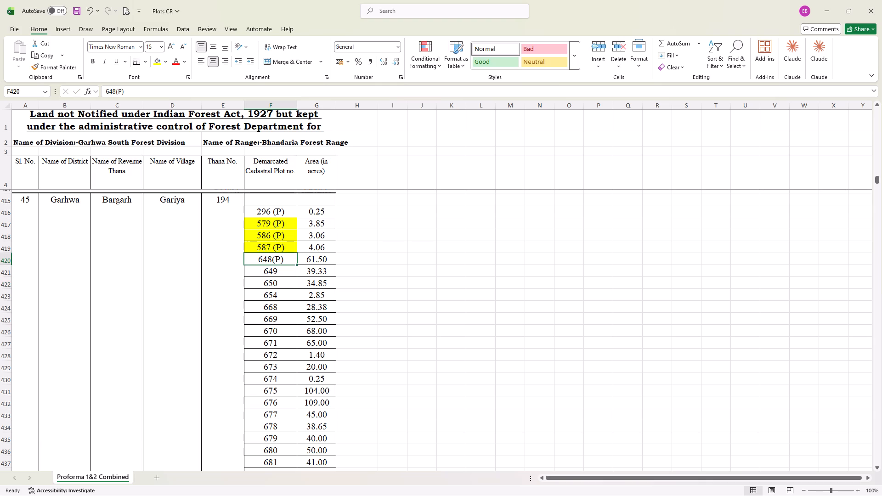
key(space)
click(290, 287)
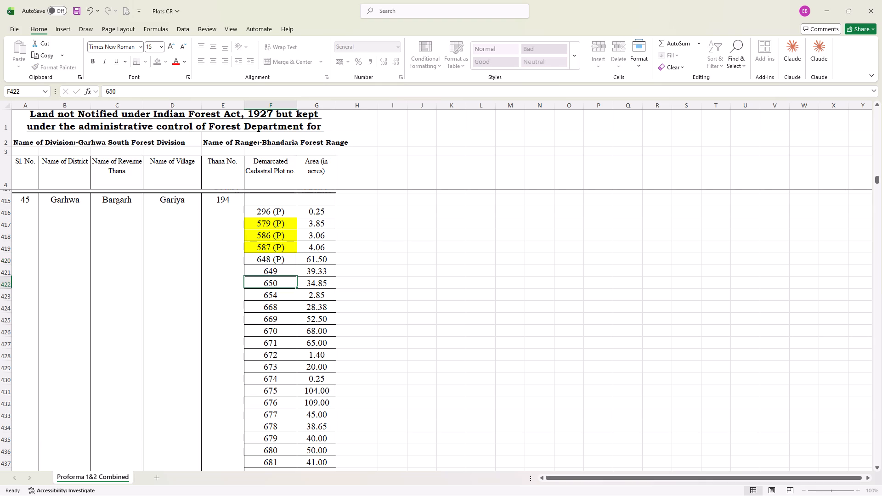
click(288, 260)
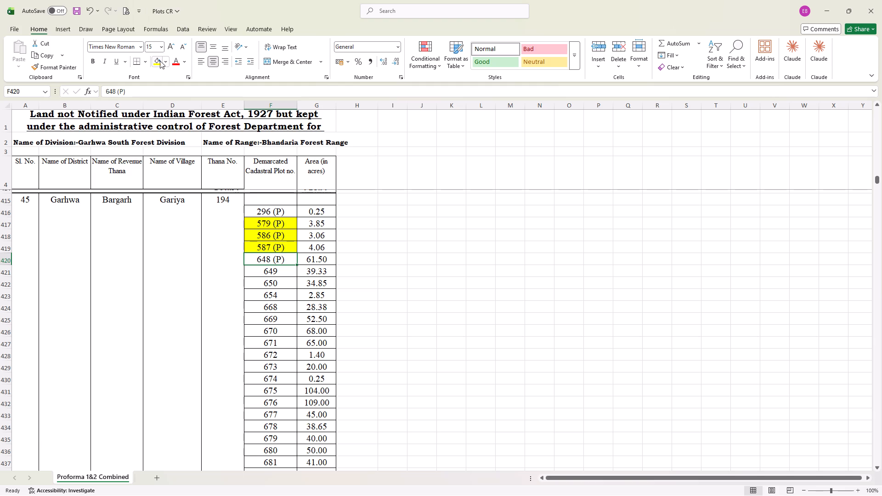
click(154, 60)
click(288, 272)
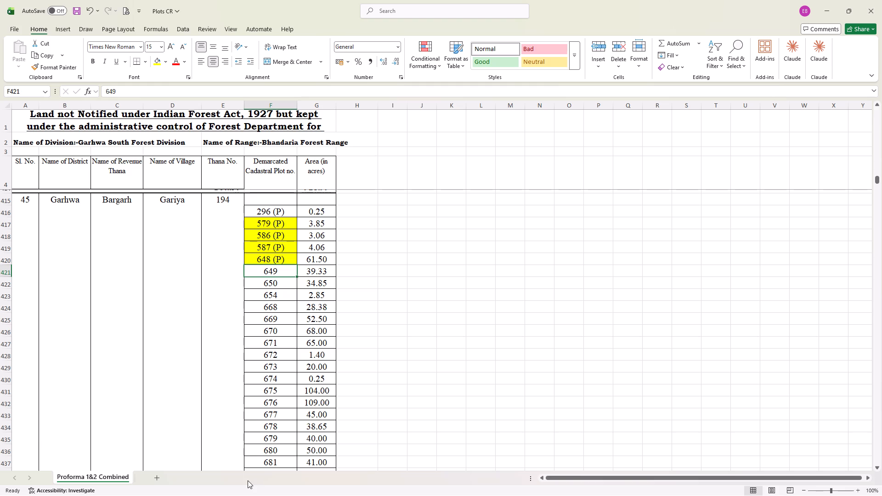
click(285, 285)
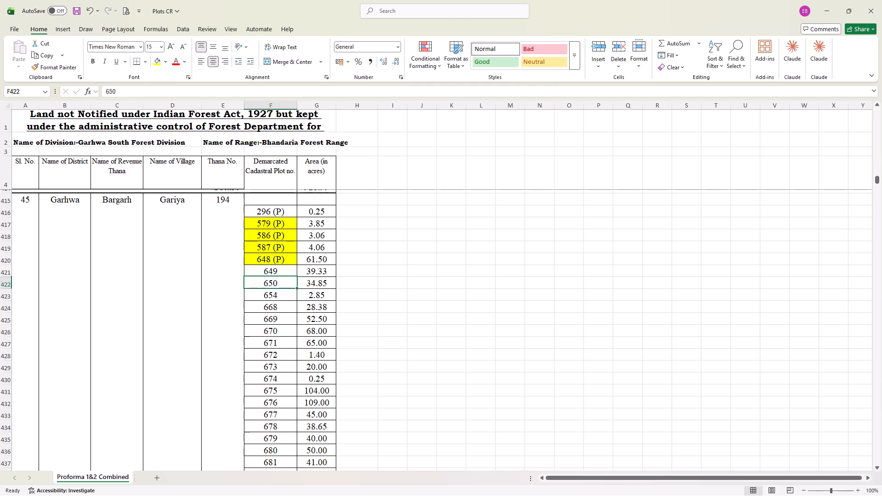
double_click(283, 282)
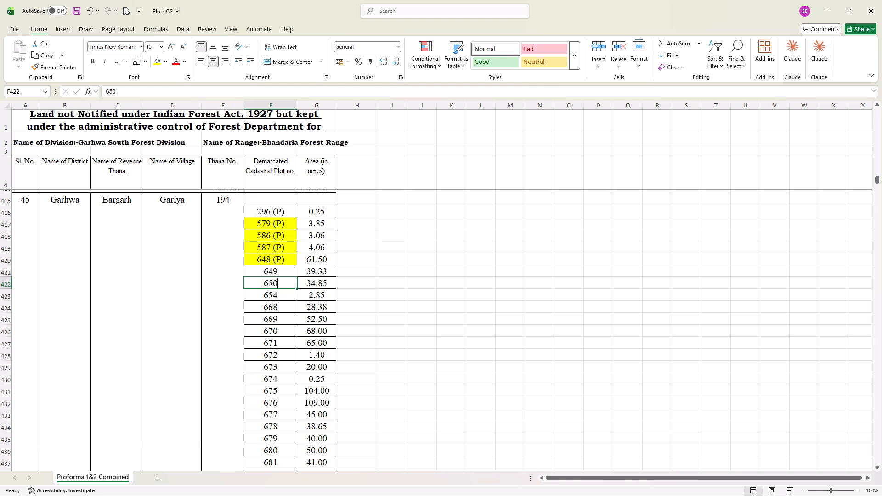
key(space)
text((P))
click(287, 311)
click(288, 285)
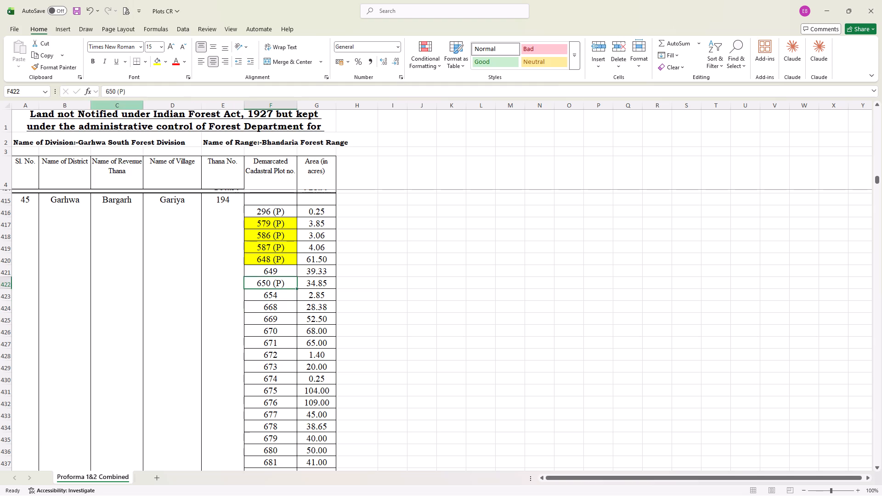
click(153, 62)
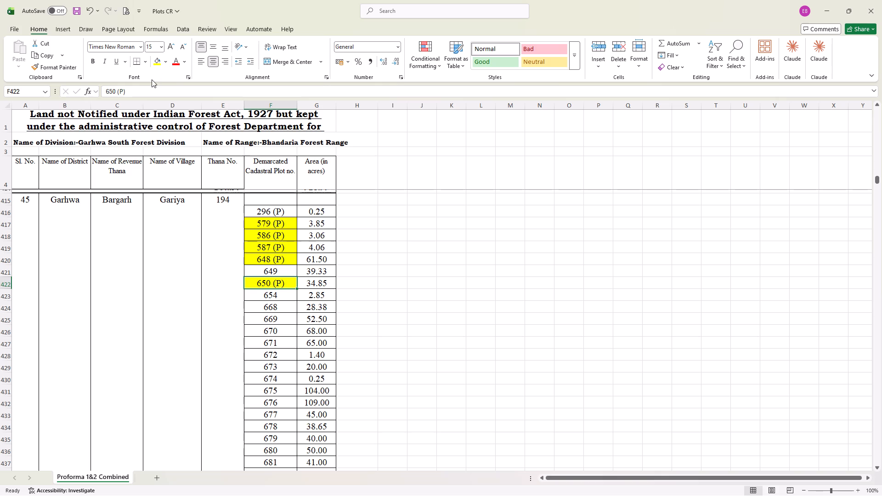
click(274, 297)
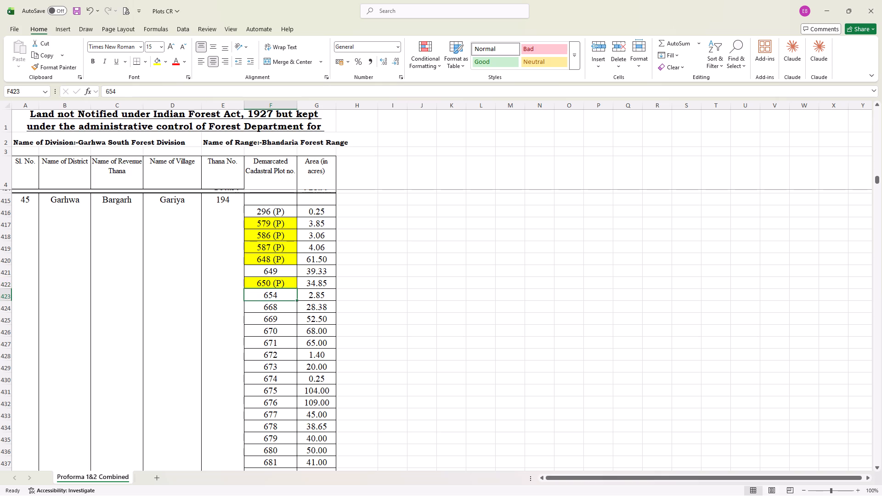
double_click(283, 295)
key(space)
text((P))
click(290, 320)
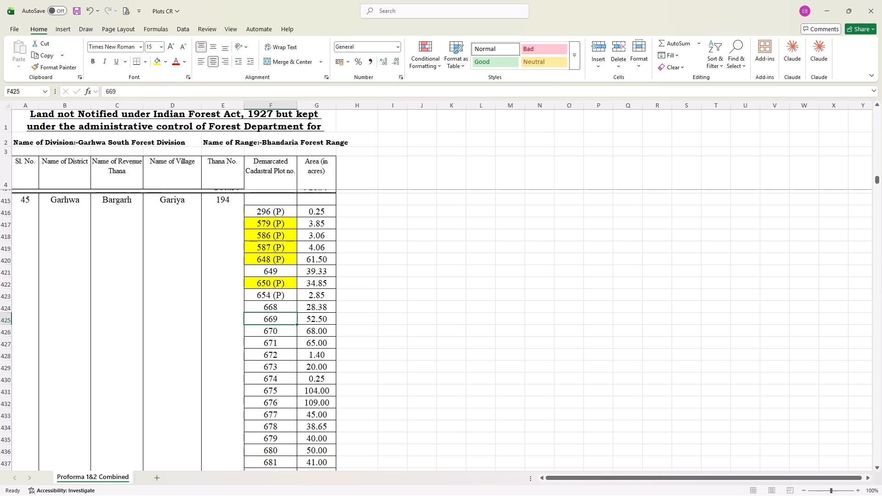
click(294, 296)
click(153, 63)
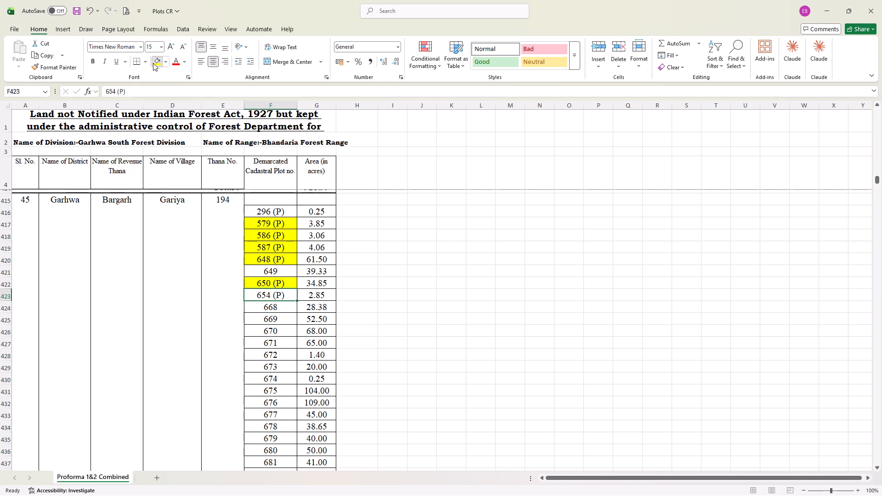
click(274, 312)
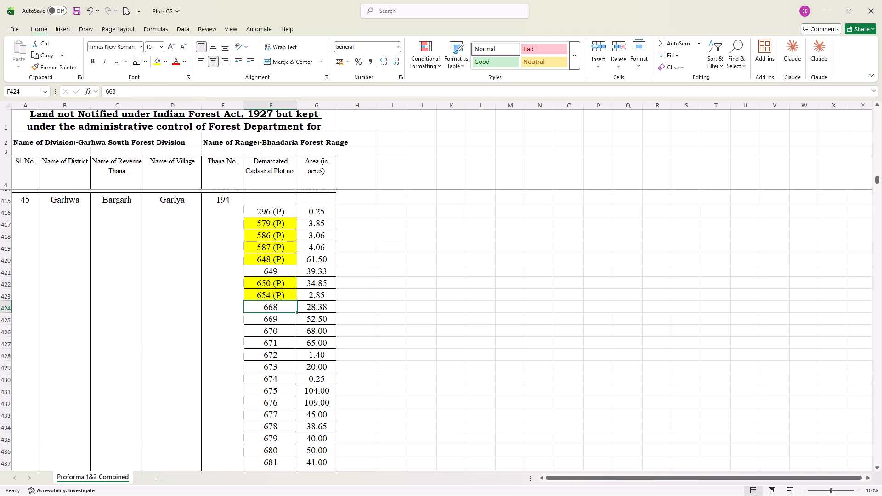
click(289, 271)
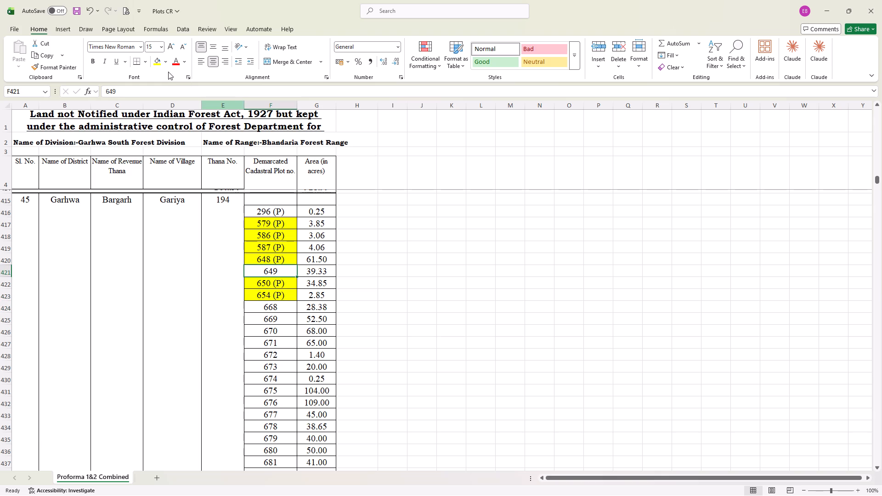
double_click(281, 266)
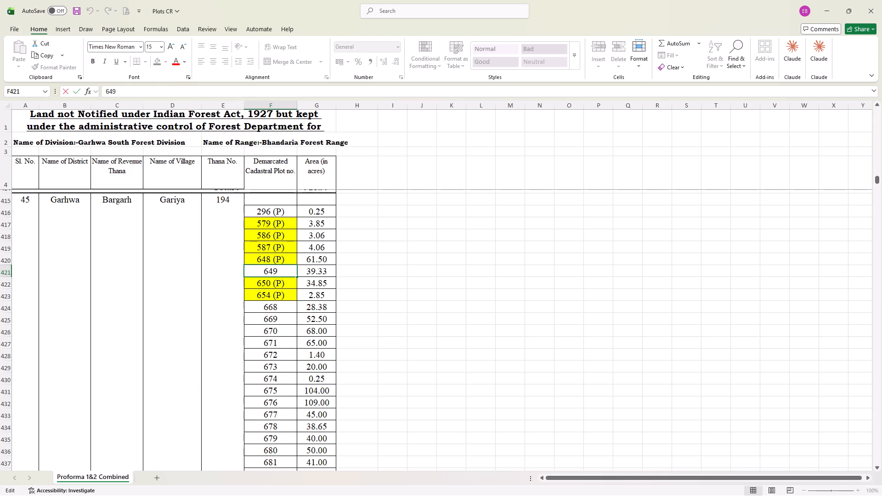
key(space)
text((P))
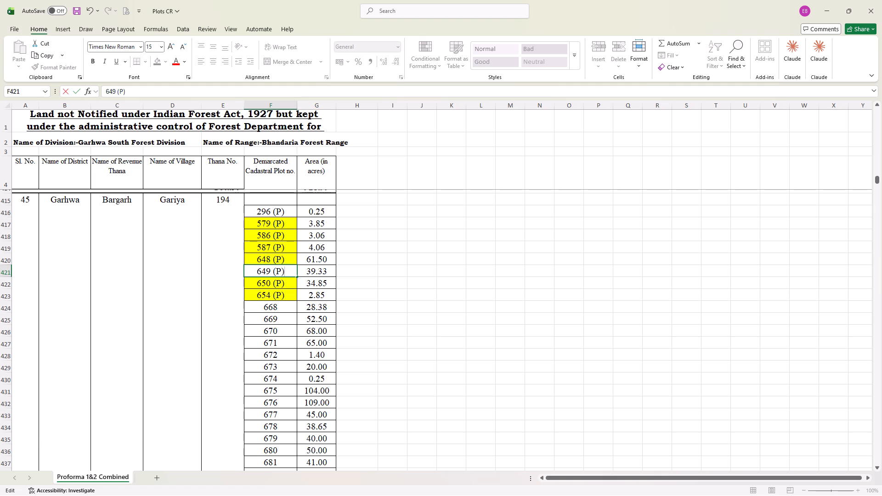
click(306, 267)
click(288, 272)
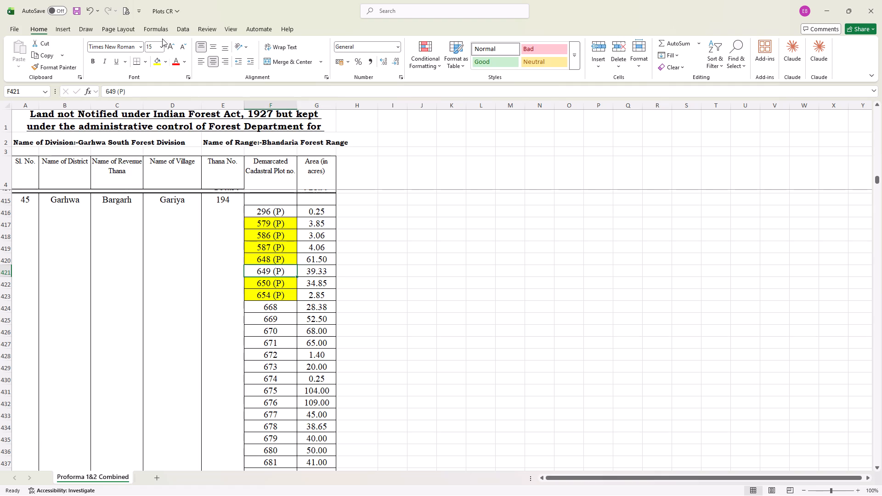
click(158, 58)
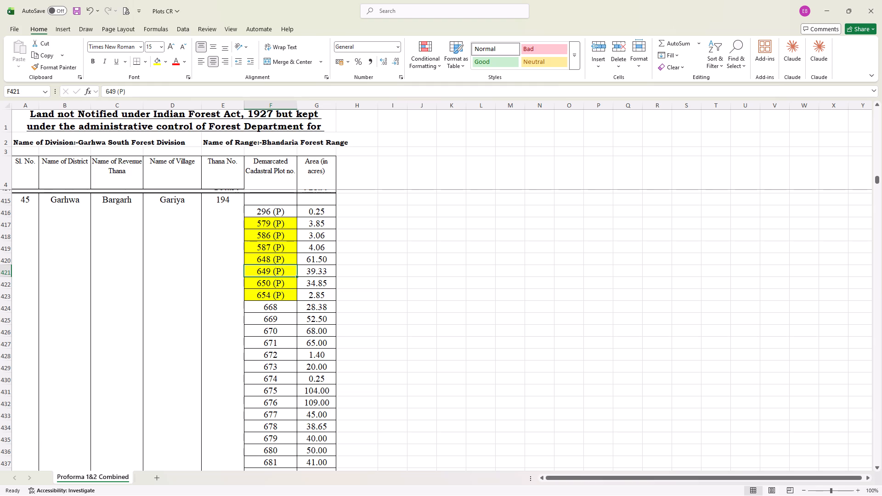
Highlight the Gariya plot number cell 670 with yellow fill.
scroll(292, 313, down, 4)
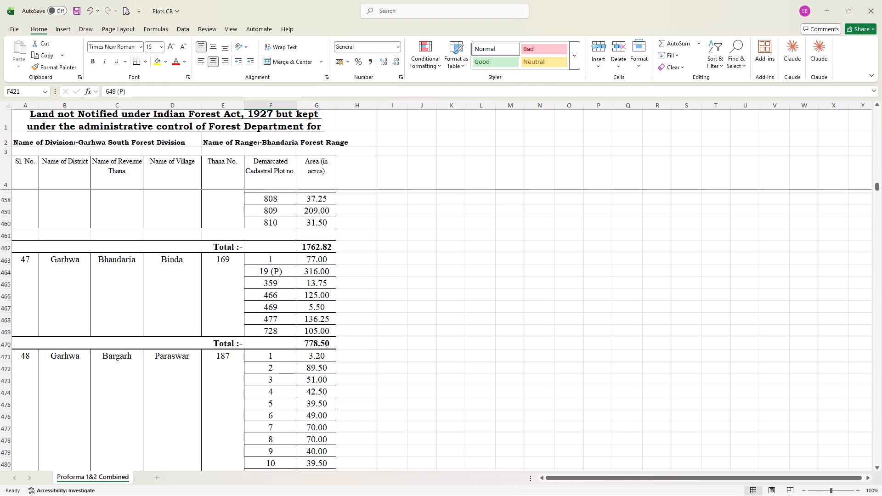
scroll(292, 313, up, 6)
scroll(292, 313, down, 1)
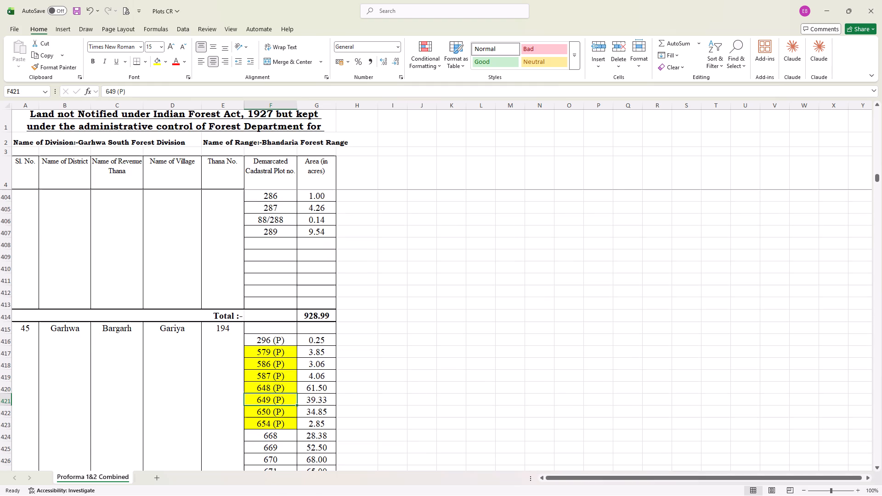
scroll(293, 340, down, 1)
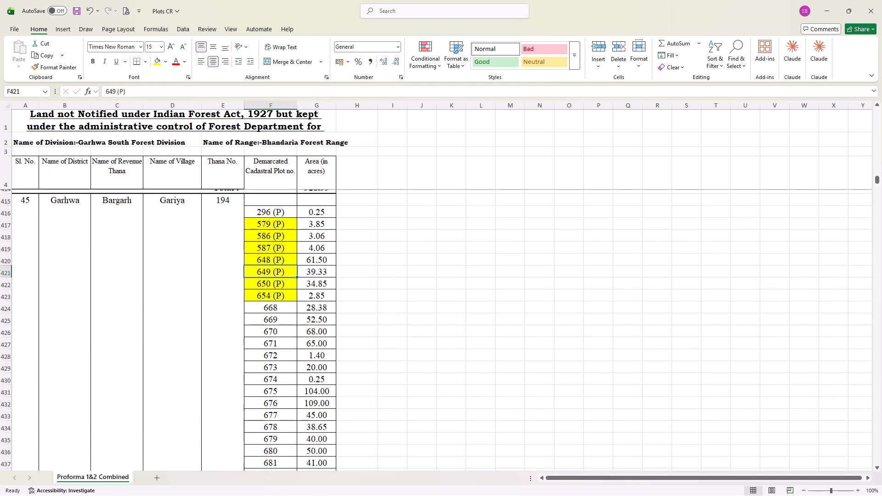
click(290, 334)
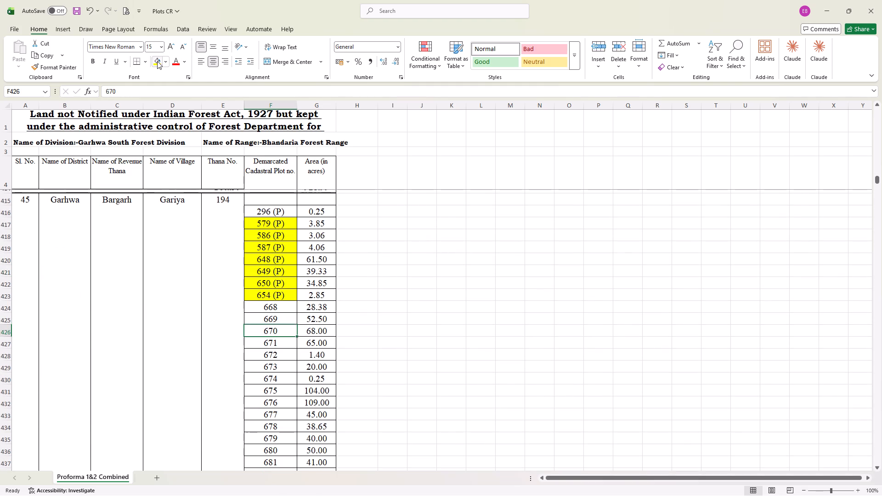
click(155, 61)
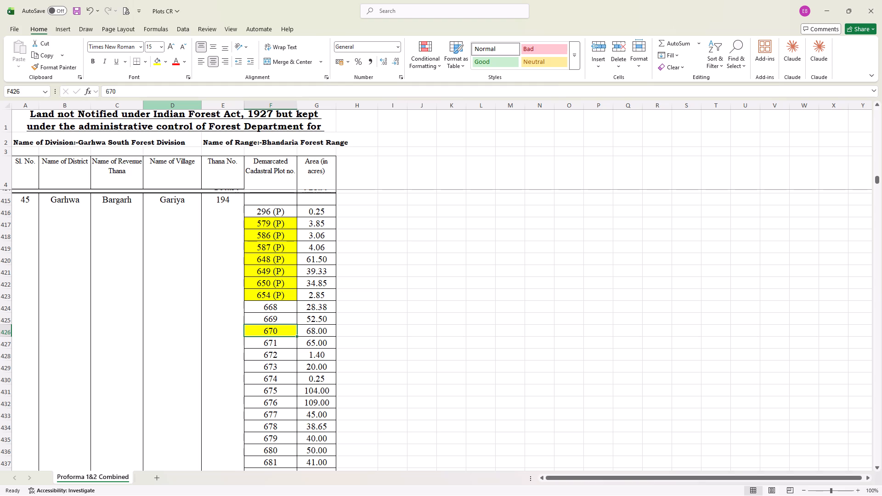
Change the highlighted Gariya plot number 670 to 670 (F).
double_click(287, 328)
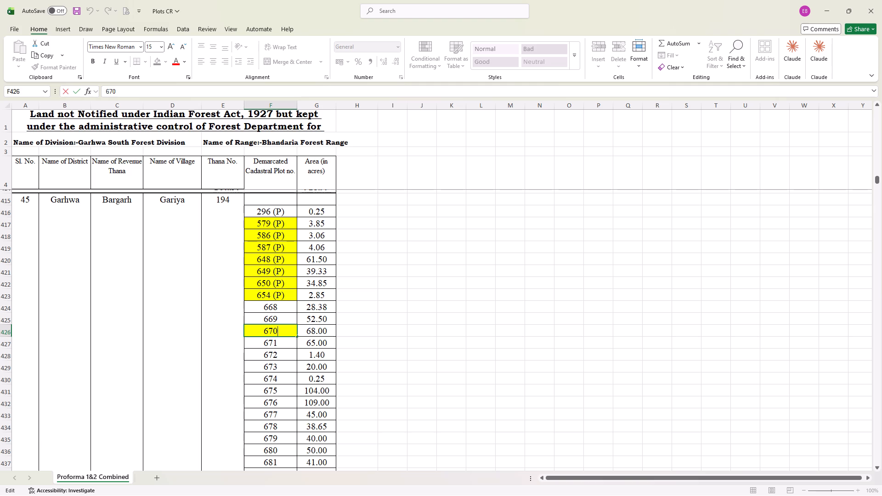
key(space)
key(shift+parenleft)
key(shift+f)
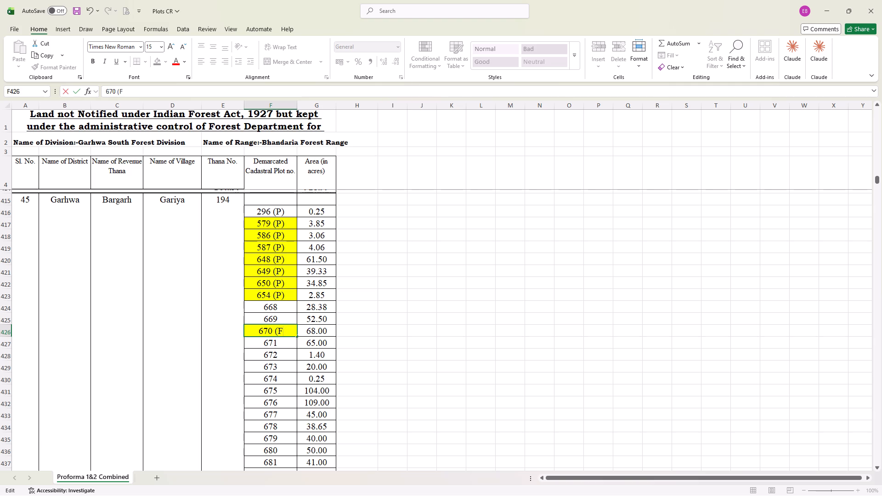
key(shift+underscore)
key(BackSpace)
key(shift+parenright)
click(401, 310)
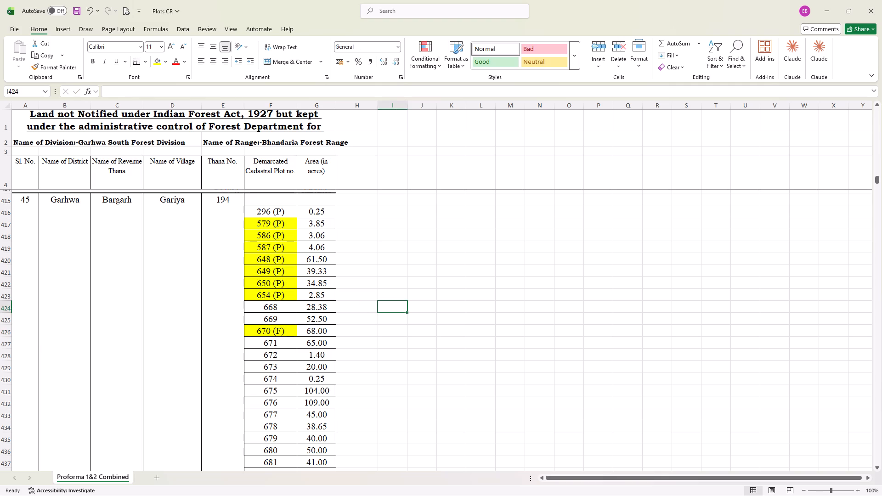
click(290, 334)
click(311, 332)
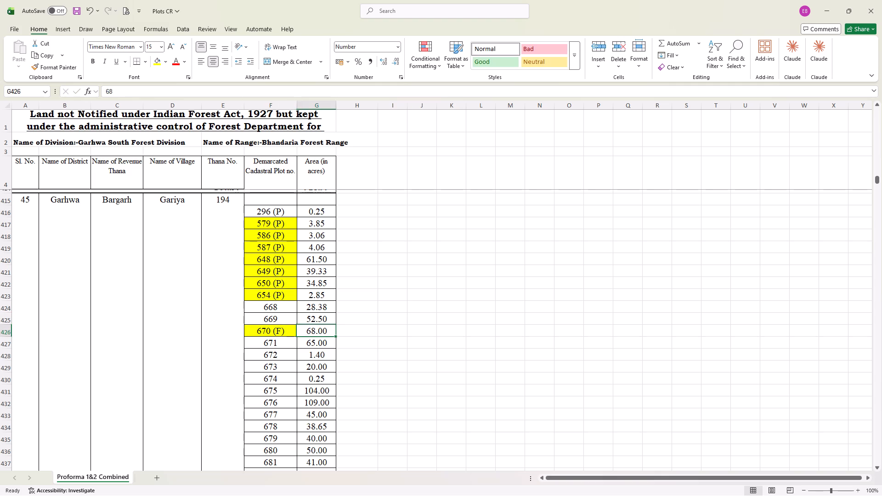
click(288, 307)
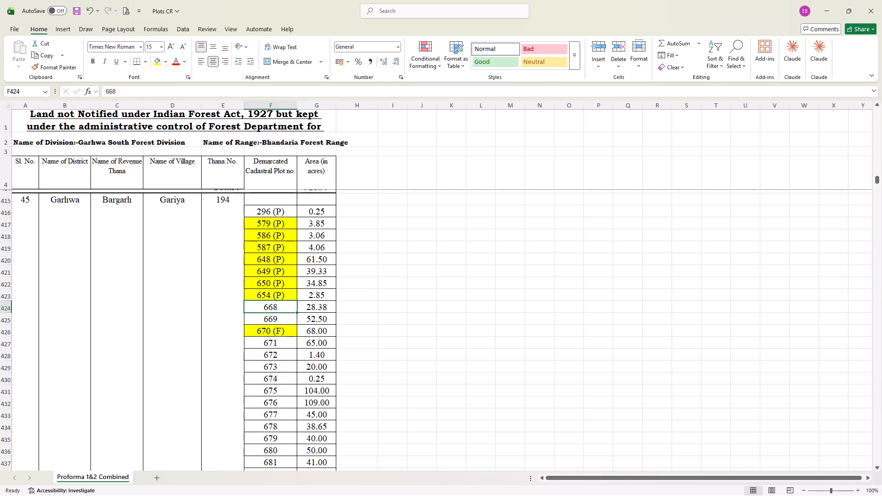
double_click(288, 307)
key(space)
text((P))
double_click(323, 307)
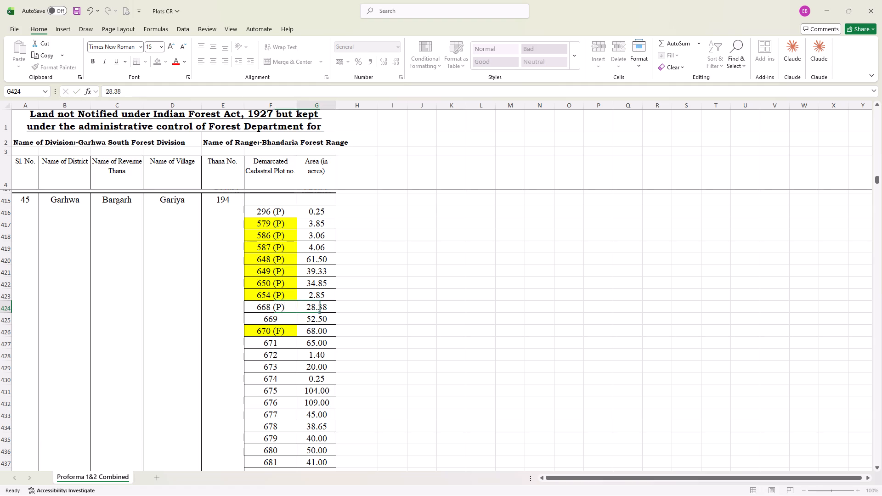
click(328, 306)
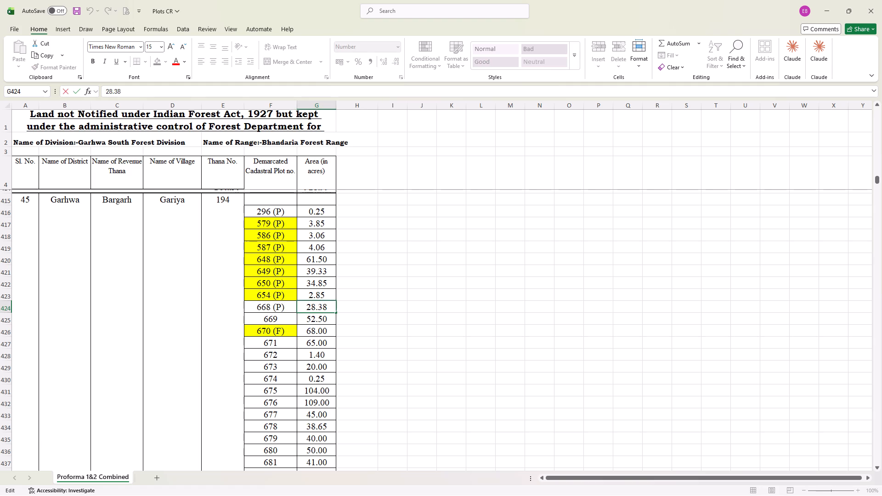
click(364, 304)
click(288, 308)
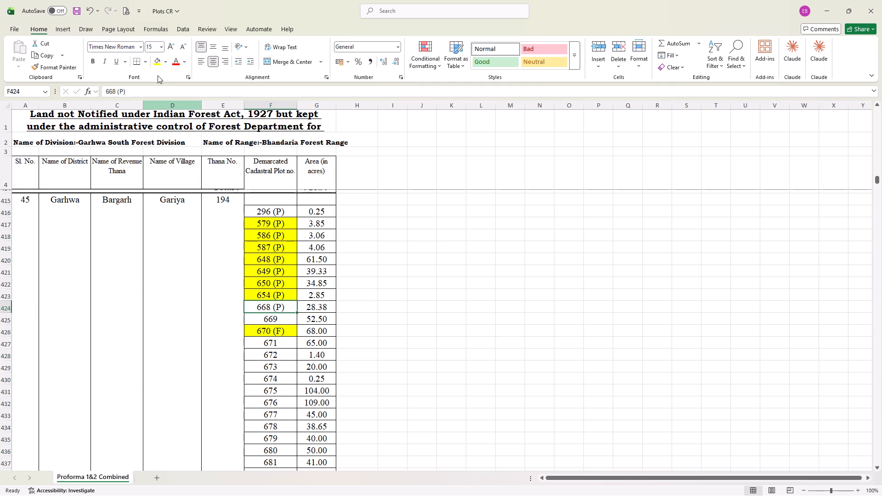
click(158, 58)
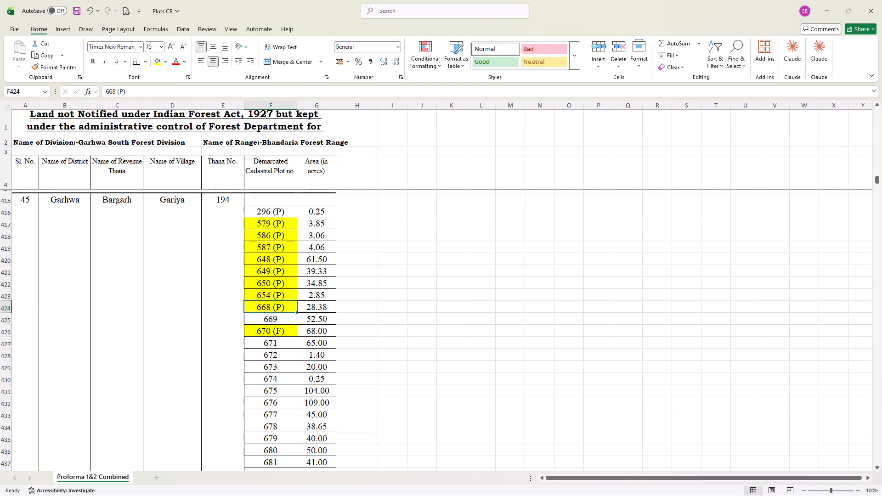
double_click(286, 320)
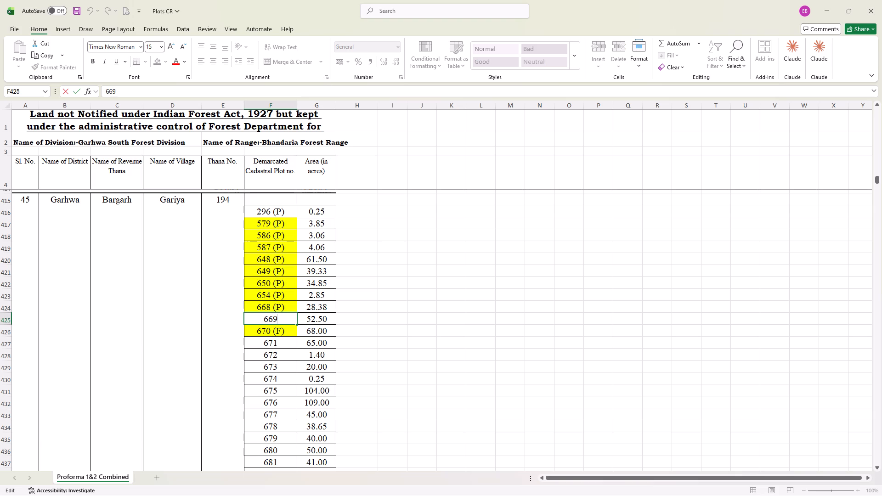
key(space)
key(shift+parenleft)
text(F))
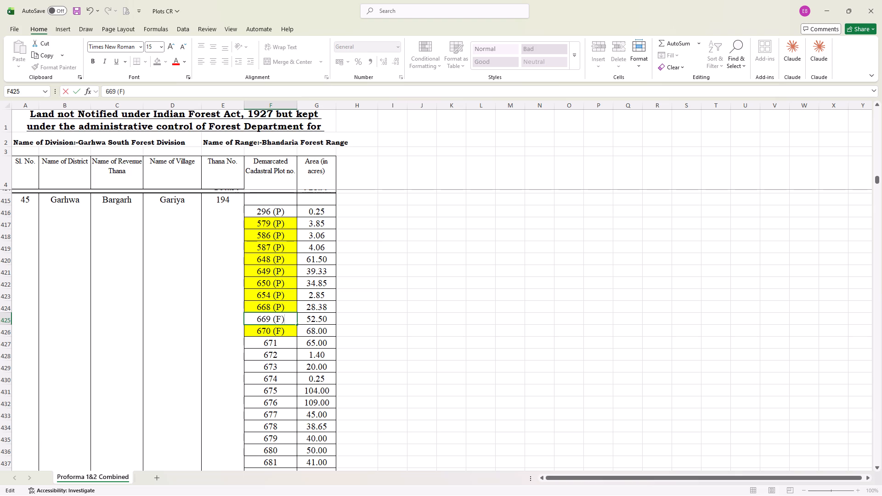
click(305, 350)
click(287, 320)
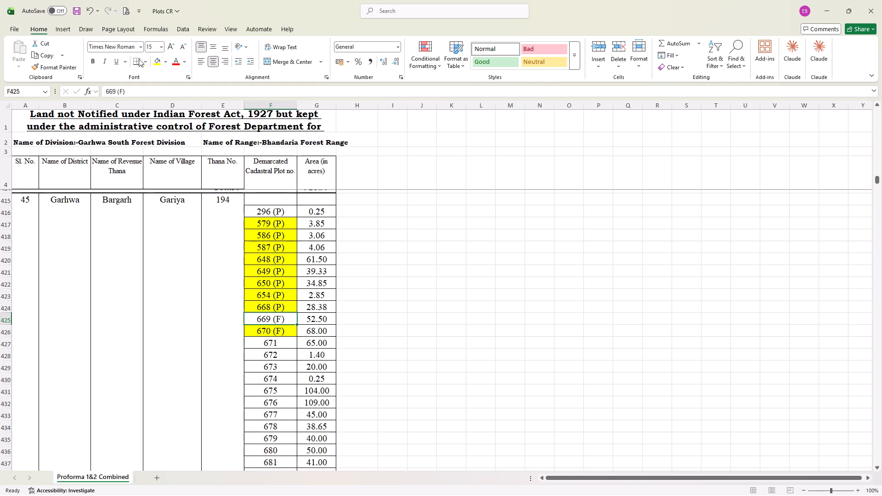
click(153, 62)
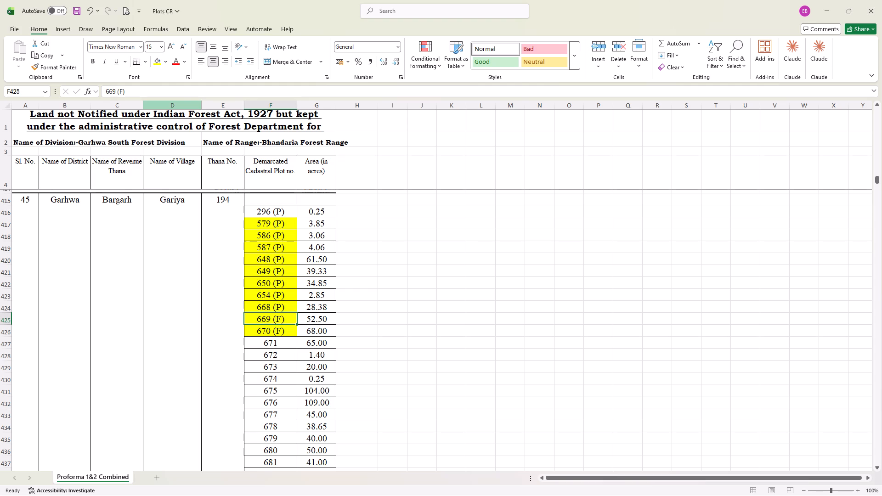
Highlight the Gariya plot number cell 678 with yellow fill.
click(273, 430)
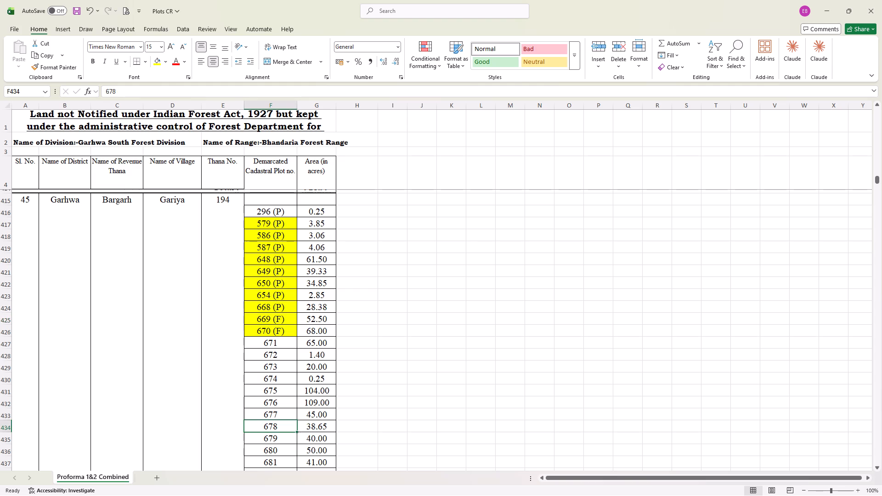
scroll(417, 342, down, 1)
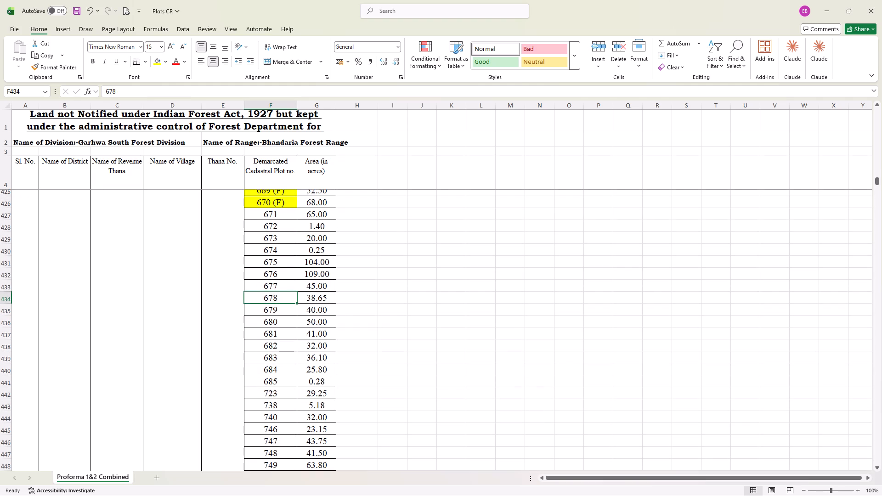
click(157, 59)
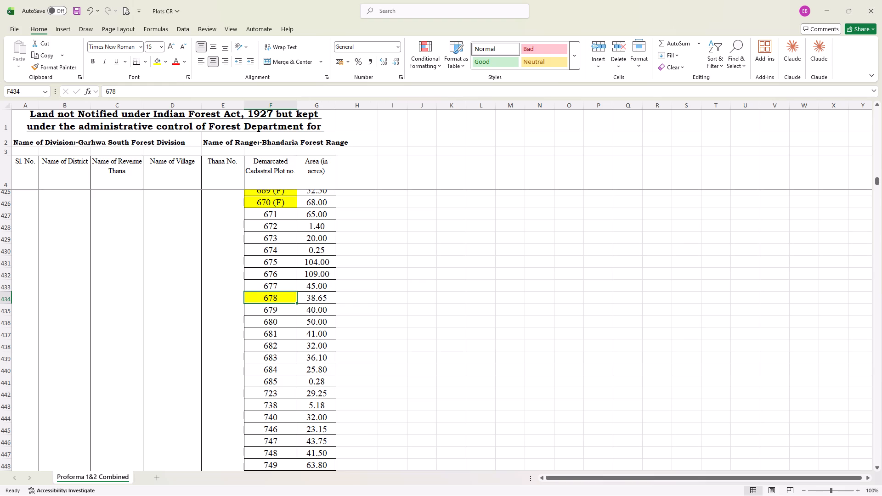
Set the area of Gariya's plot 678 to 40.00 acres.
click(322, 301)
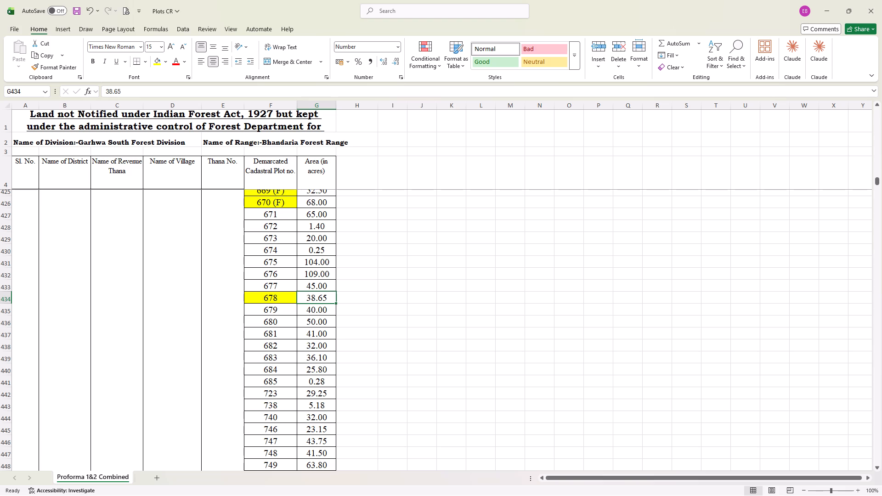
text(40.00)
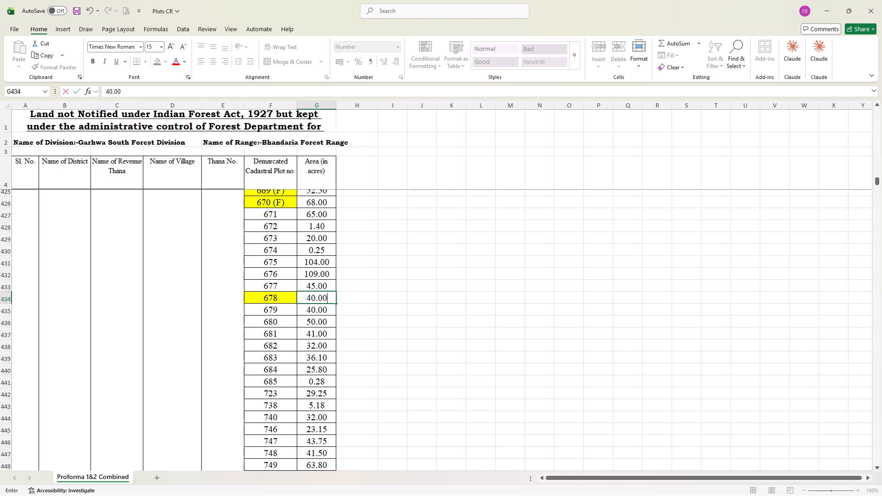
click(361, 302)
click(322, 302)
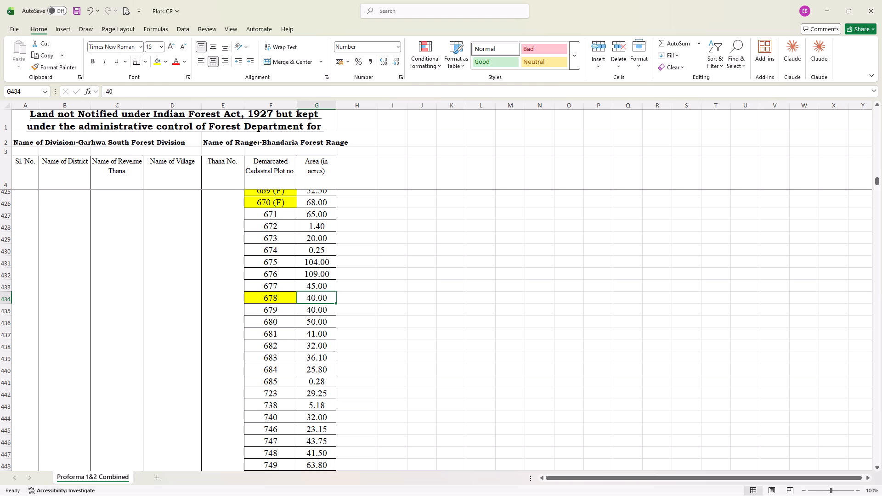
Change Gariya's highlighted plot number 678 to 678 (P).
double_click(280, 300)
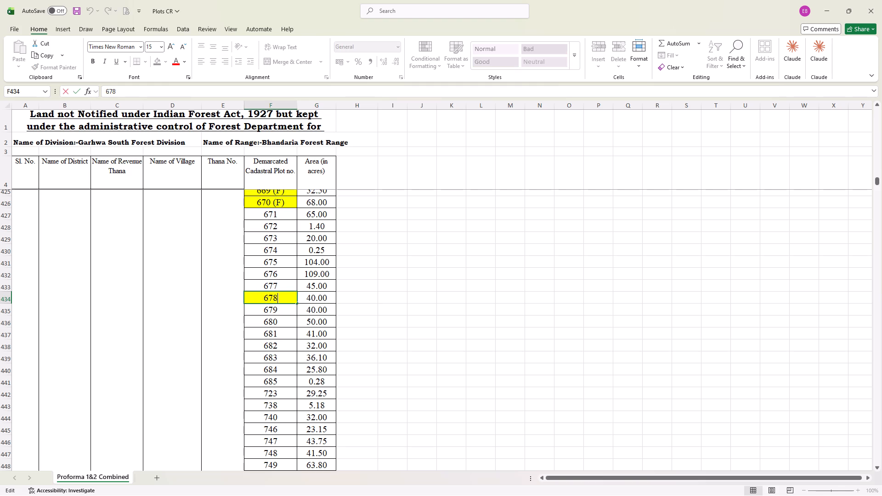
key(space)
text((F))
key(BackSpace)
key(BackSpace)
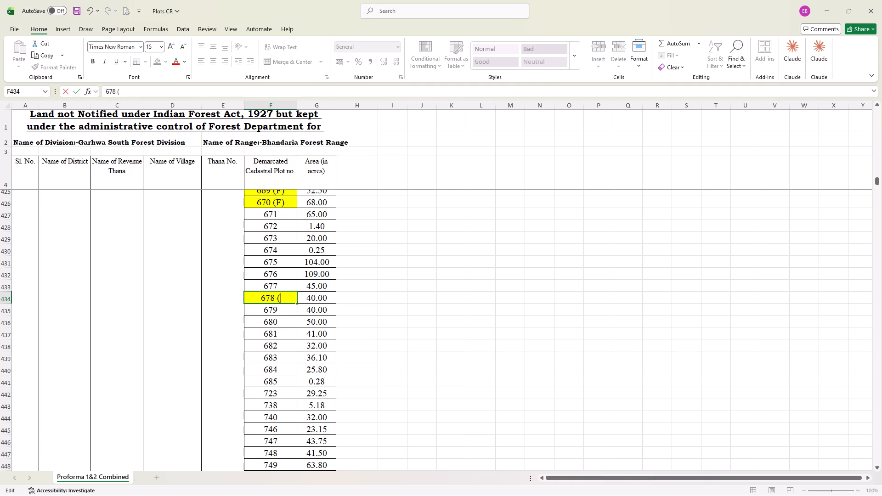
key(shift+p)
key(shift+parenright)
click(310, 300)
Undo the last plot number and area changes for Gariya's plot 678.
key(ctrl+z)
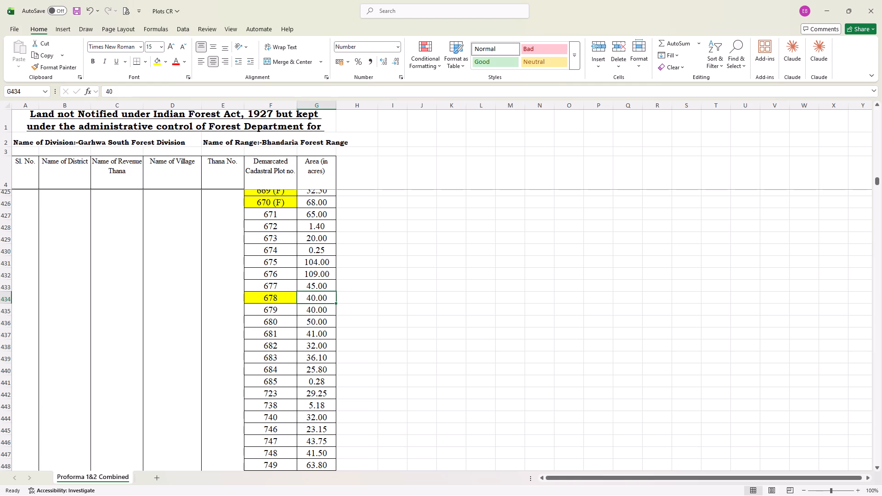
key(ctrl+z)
Change Gariya's highlighted plot number 678 to 678(P), keeping its original area.
double_click(287, 300)
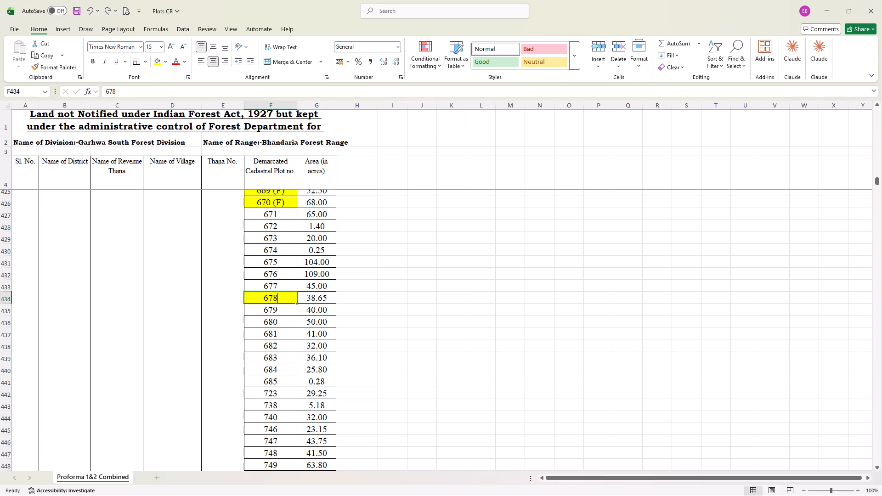
text((P))
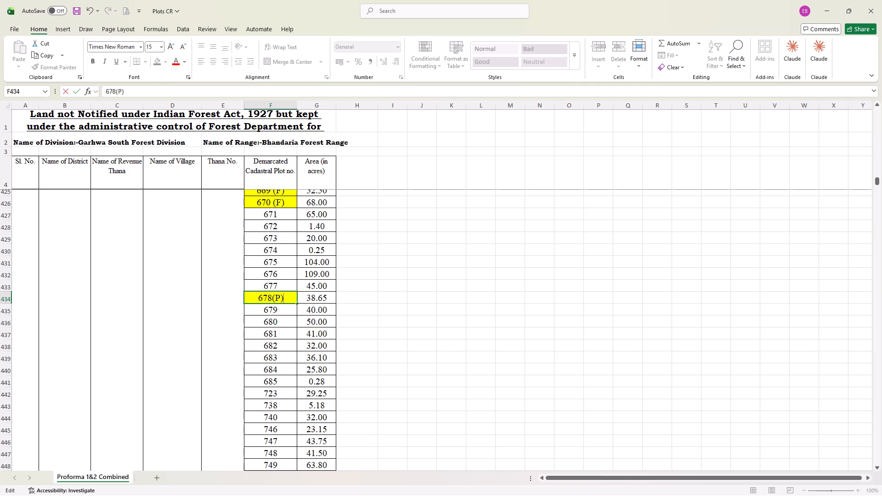
click(295, 307)
double_click(291, 310)
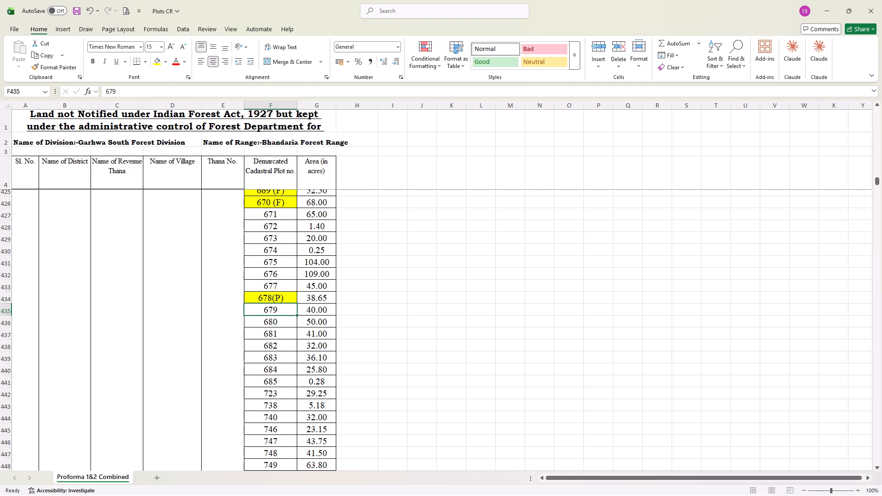
key(space)
text((F))
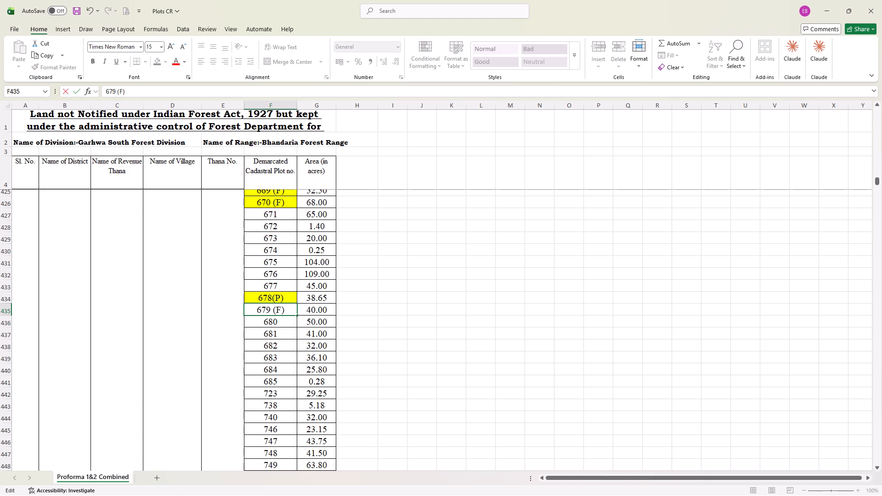
click(271, 298)
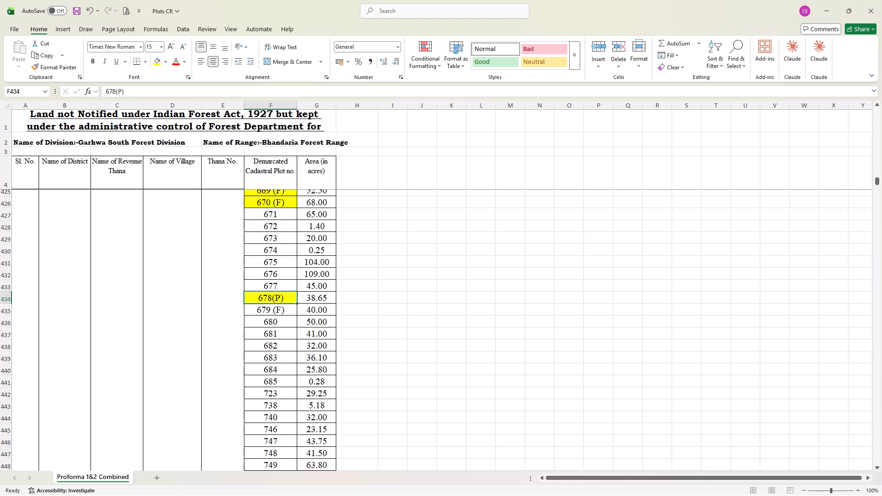
double_click(271, 298)
key(space)
click(283, 318)
click(284, 310)
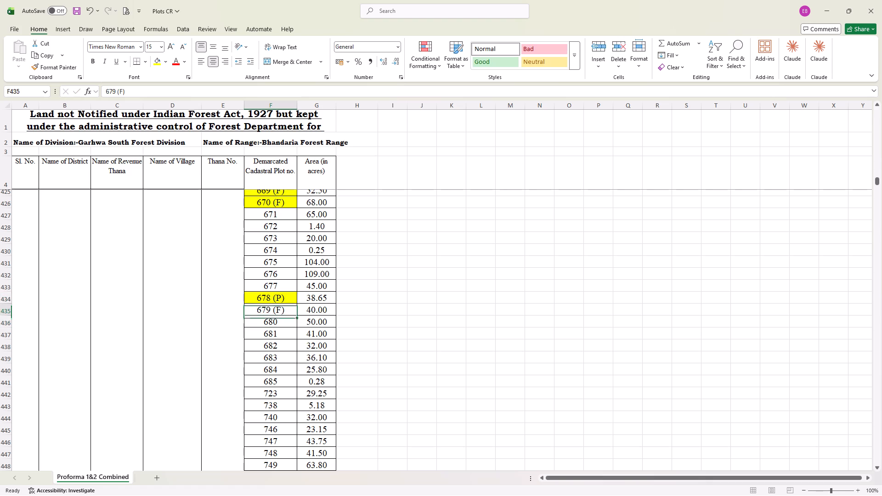
click(153, 67)
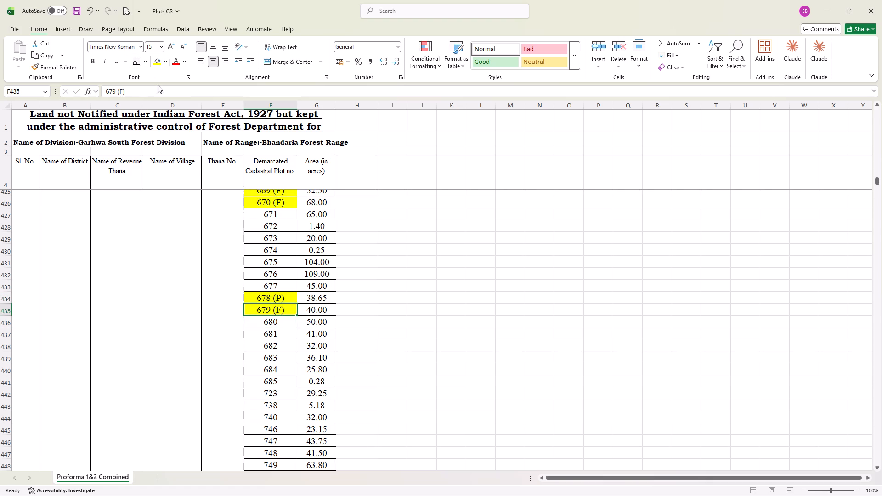
triple_click(286, 320)
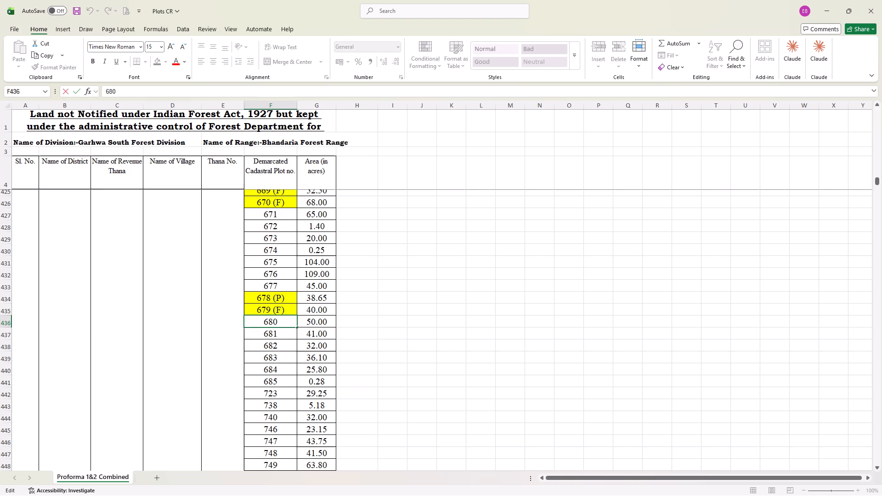
key(space)
text((F))
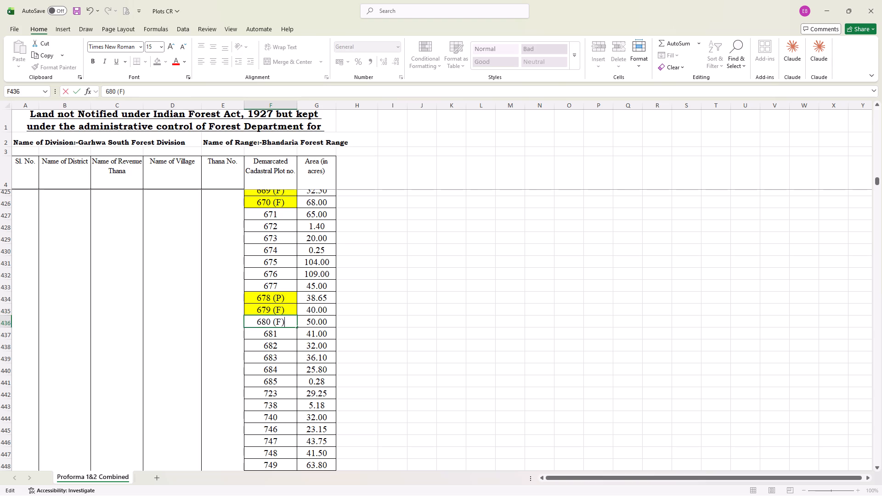
click(288, 344)
click(291, 322)
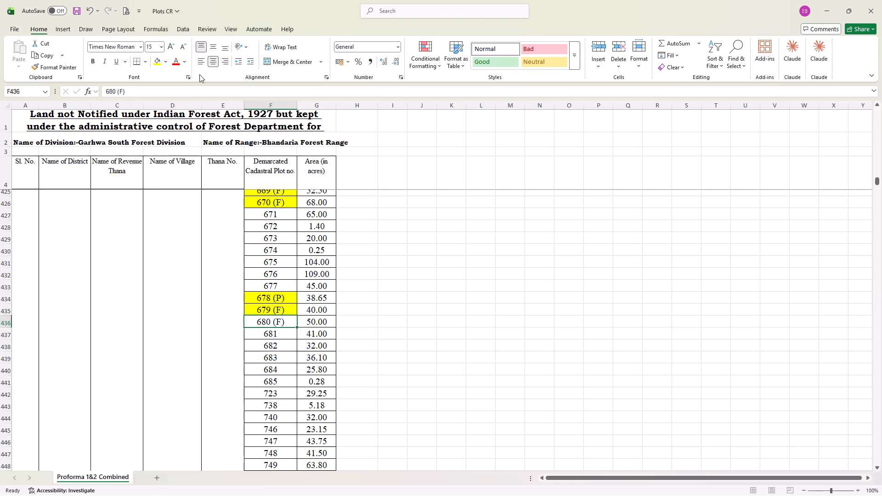
click(155, 65)
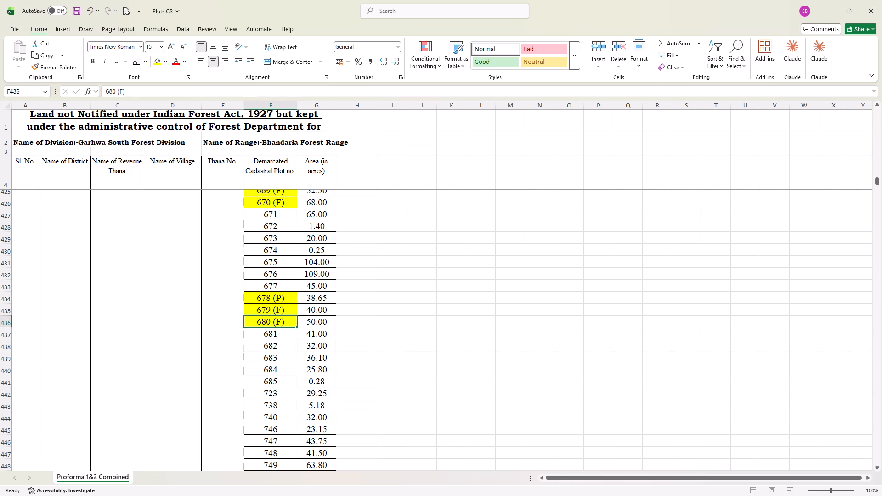
click(289, 336)
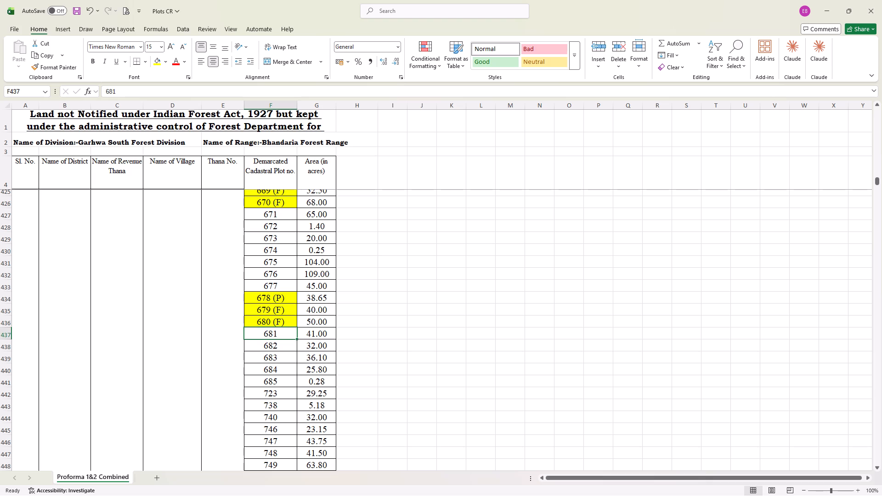
double_click(289, 336)
key(space)
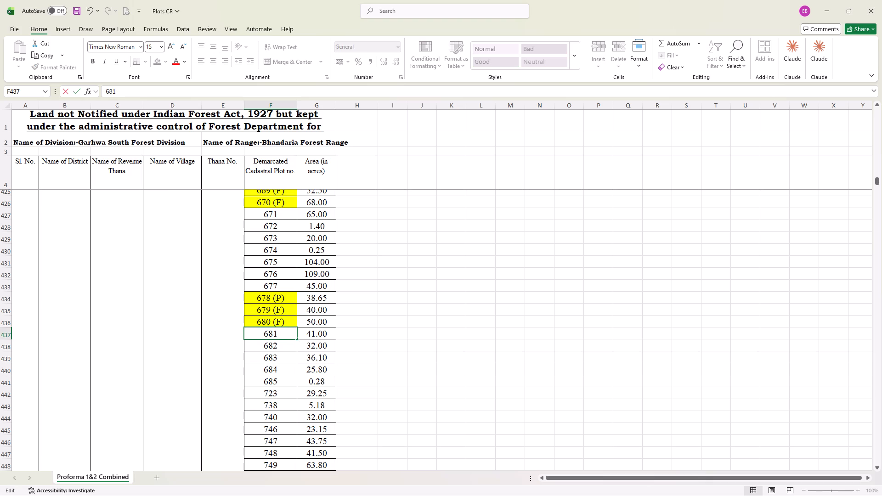
text(()
text(F))
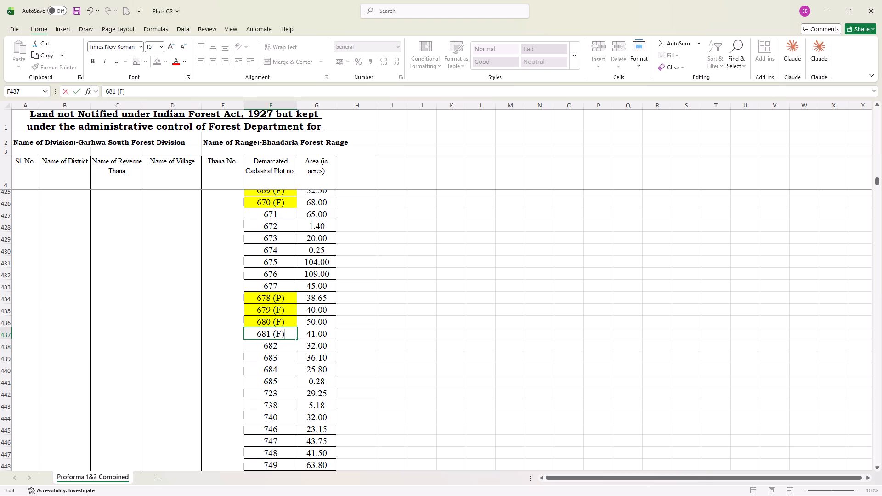
click(274, 361)
click(286, 332)
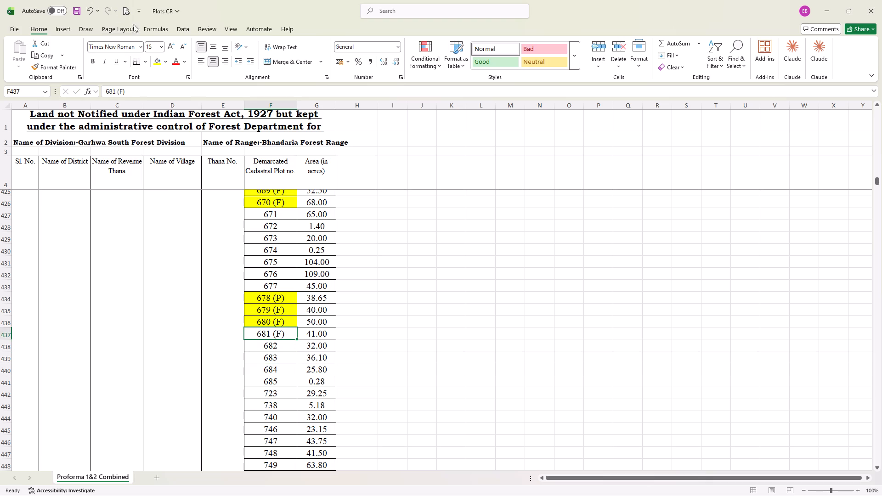
click(157, 62)
scroll(280, 302, down, 1)
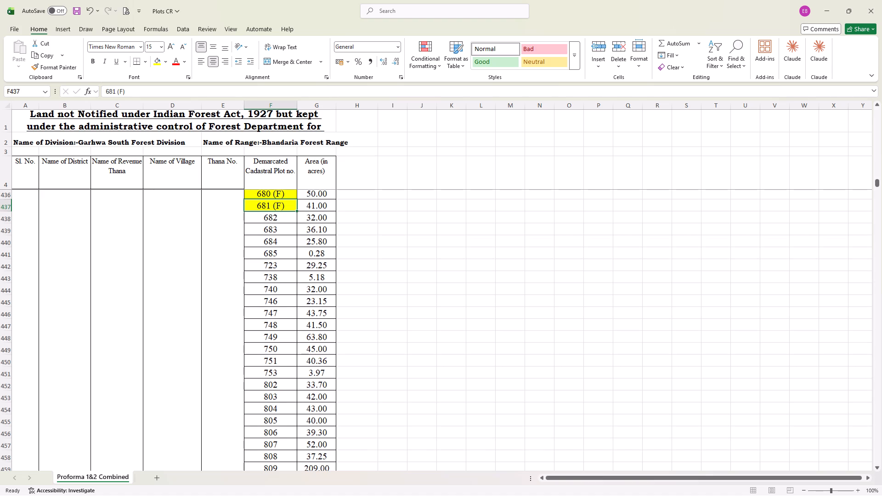
scroll(271, 231, up, 1)
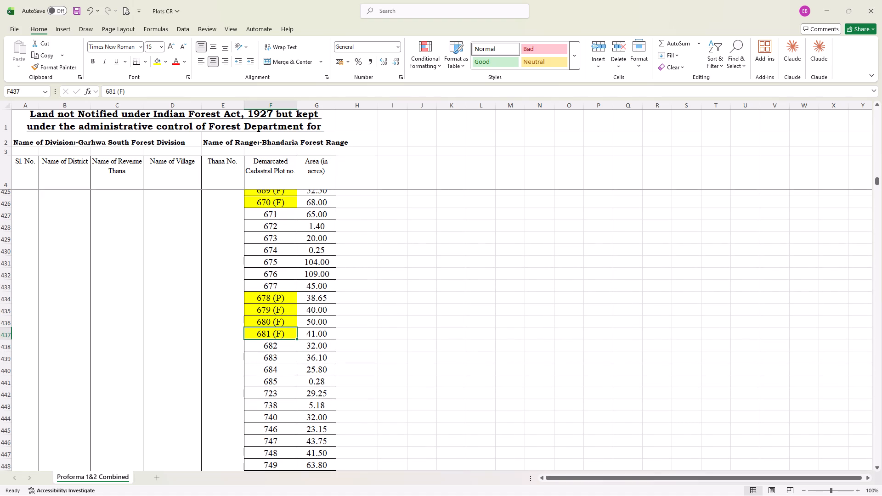
click(286, 274)
click(158, 61)
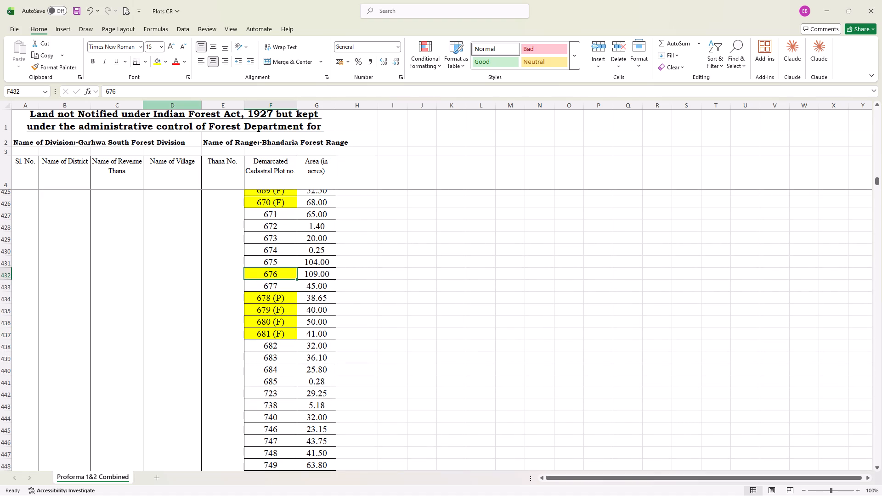
double_click(286, 272)
key(space)
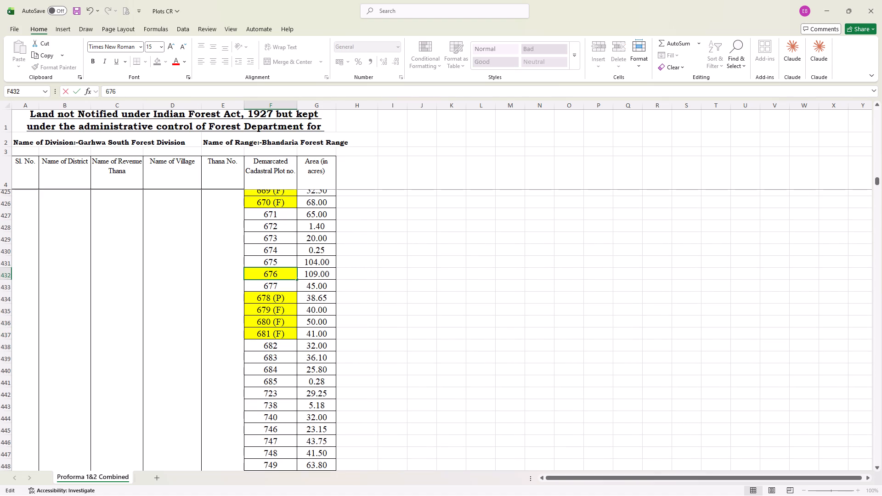
text((F))
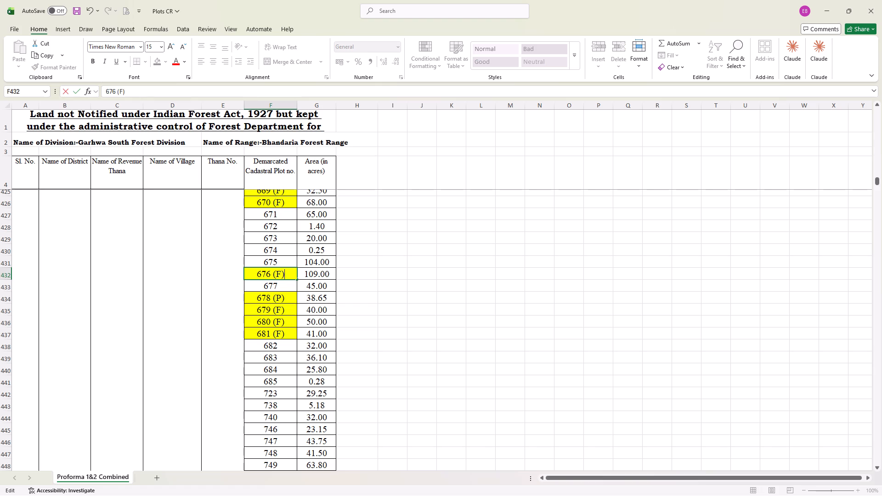
double_click(281, 260)
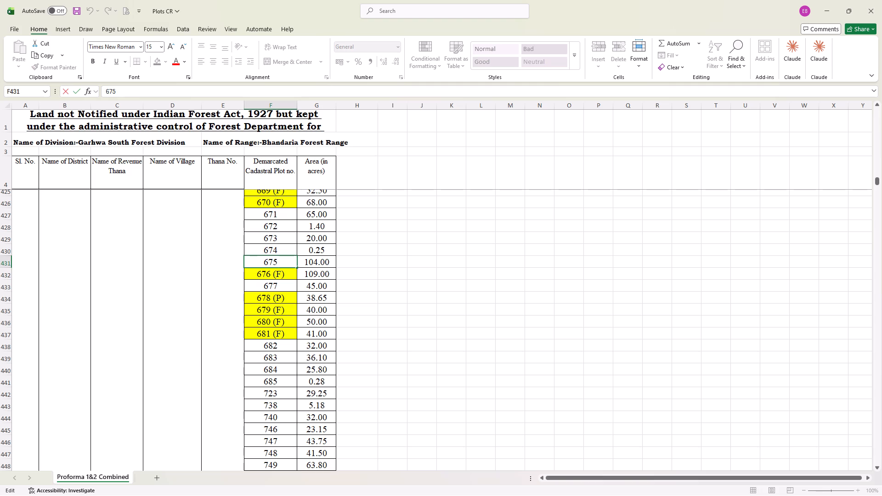
key(space)
text((F))
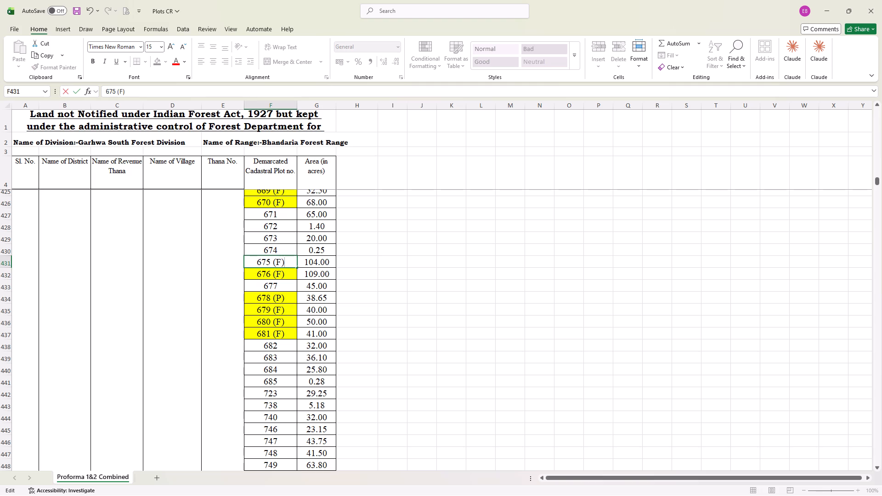
click(284, 284)
click(284, 263)
click(154, 59)
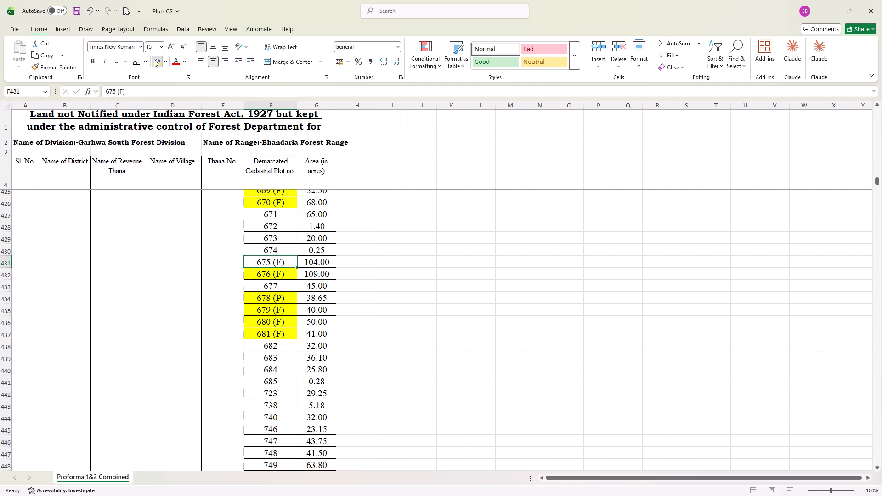
double_click(282, 212)
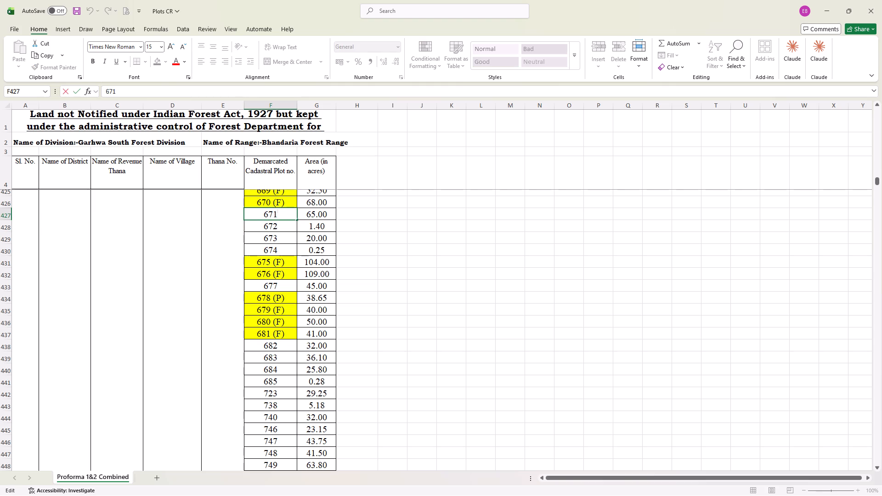
key(space)
text((F))
click(289, 230)
click(288, 215)
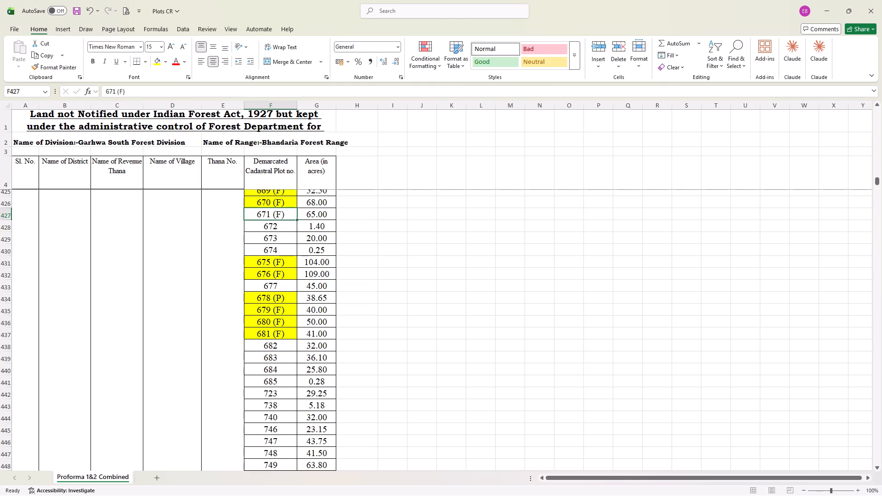
click(155, 63)
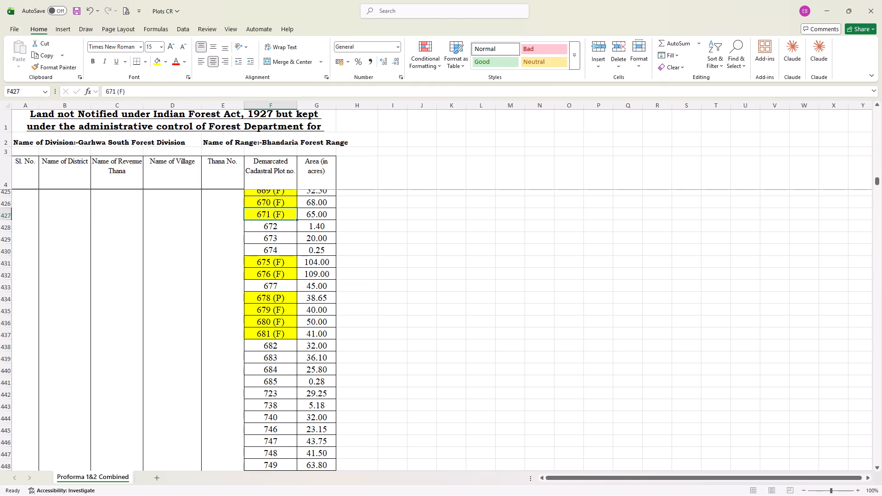
click(285, 238)
scroll(283, 237, up, 1)
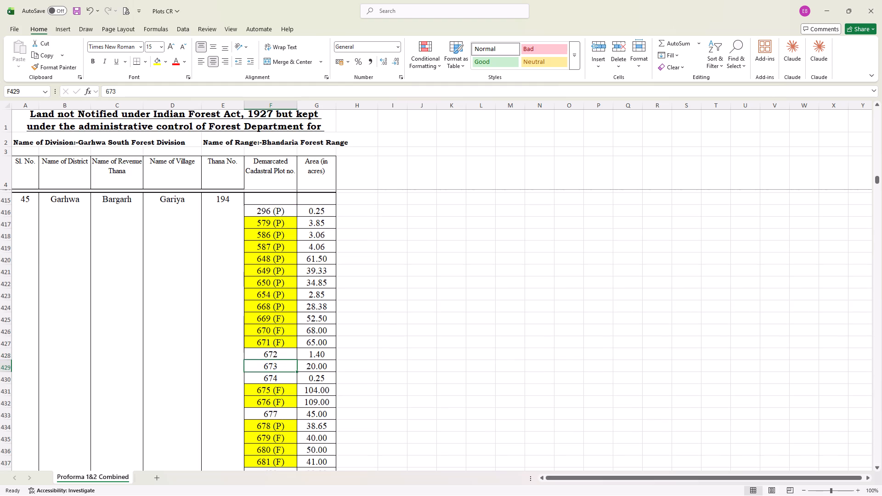
click(158, 65)
double_click(284, 367)
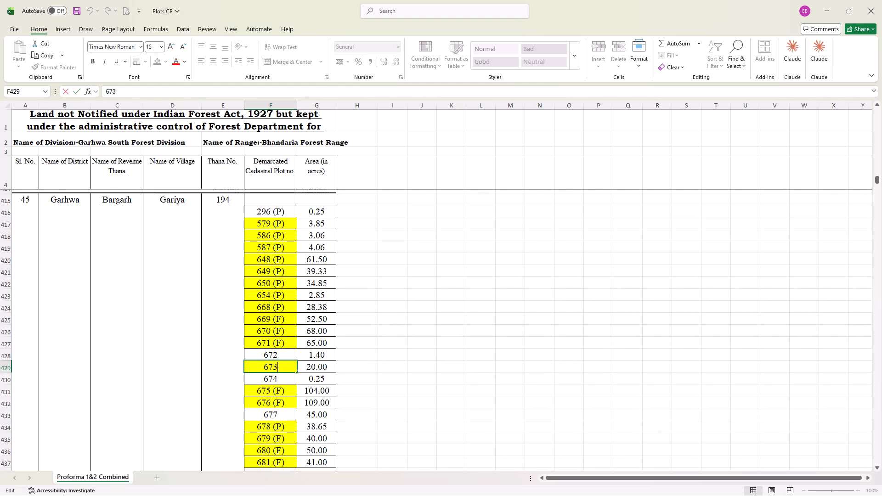
key(space)
key(shift+parenleft)
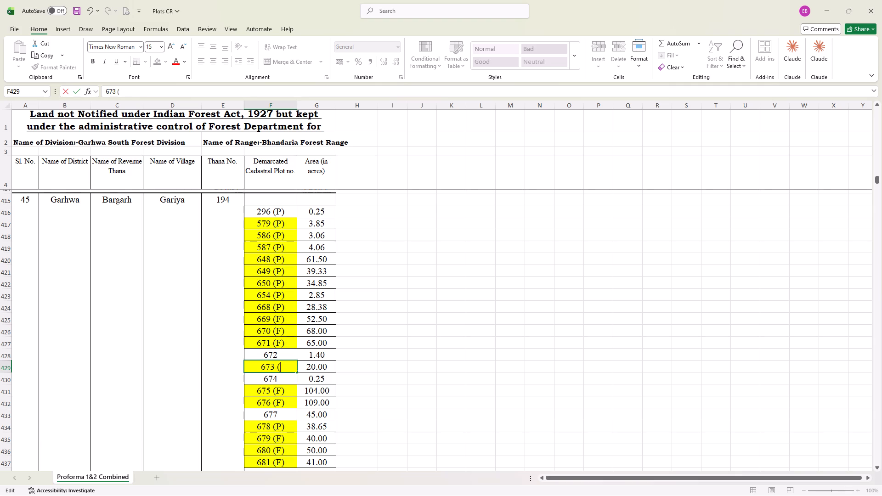
text(F))
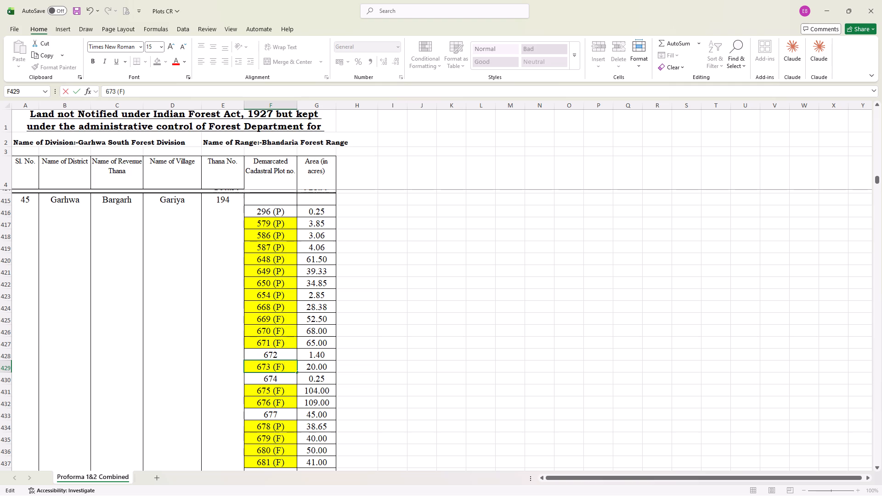
click(283, 355)
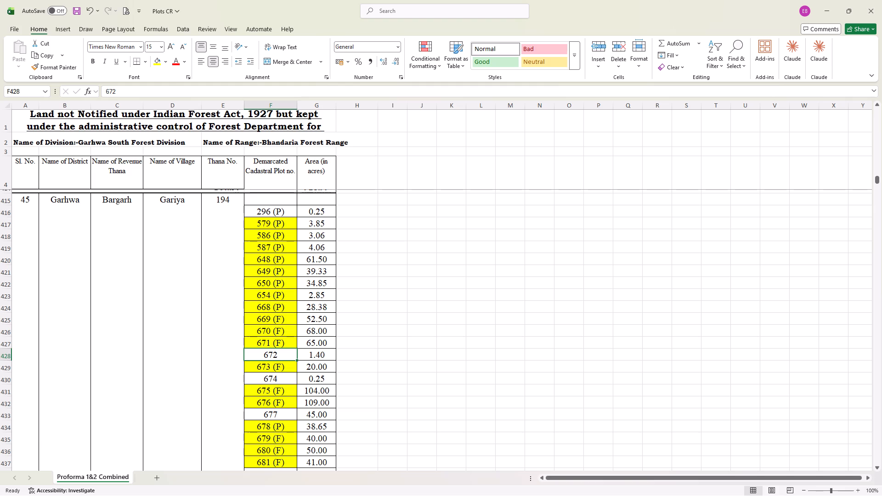
double_click(285, 416)
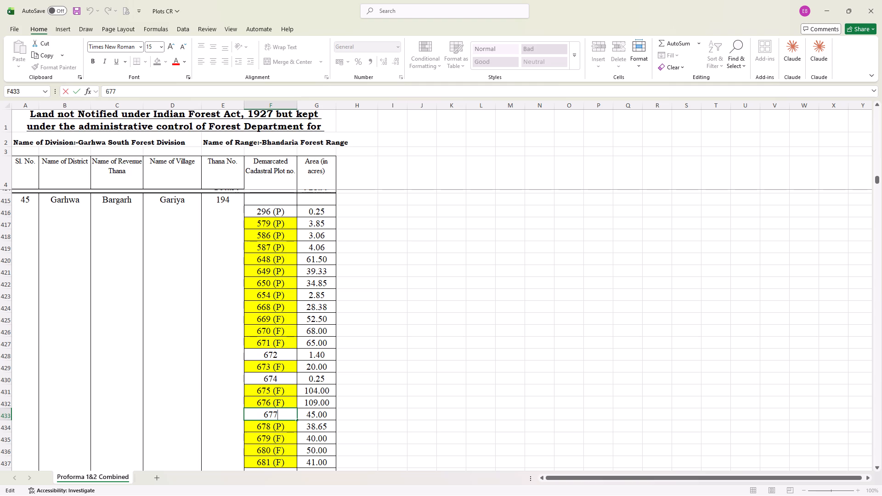
key(space)
text((F))
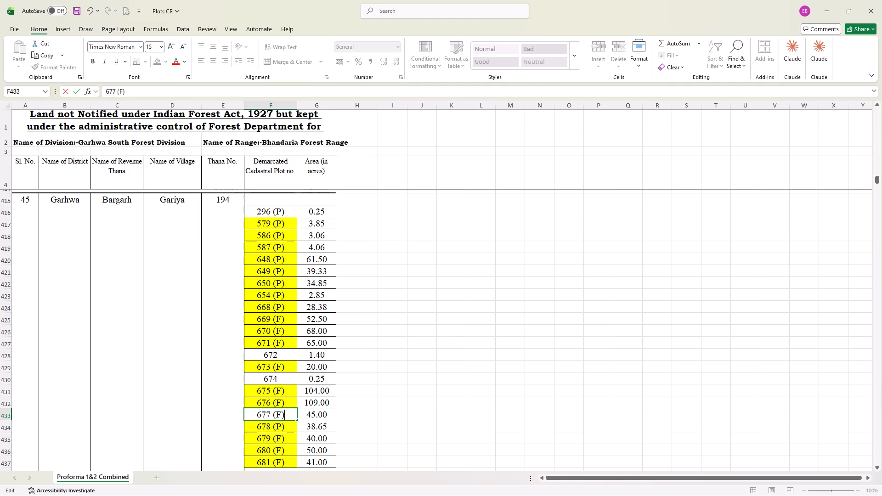
click(288, 430)
click(289, 416)
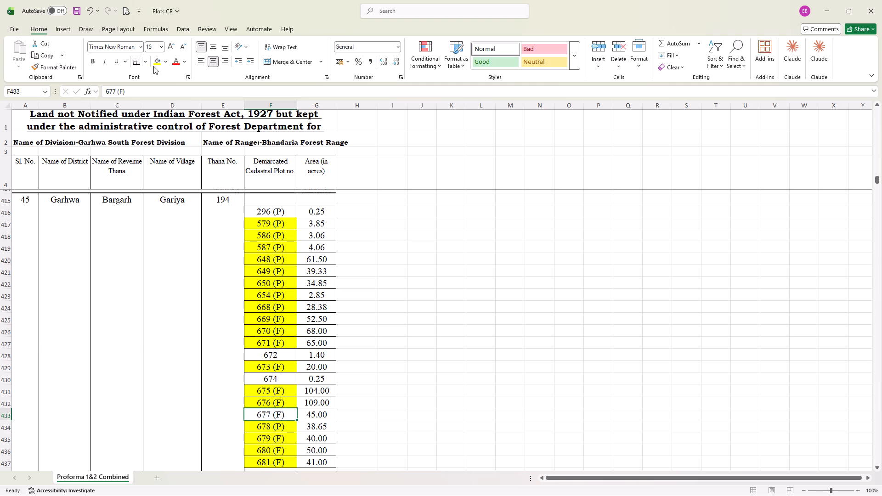
click(155, 66)
click(592, 390)
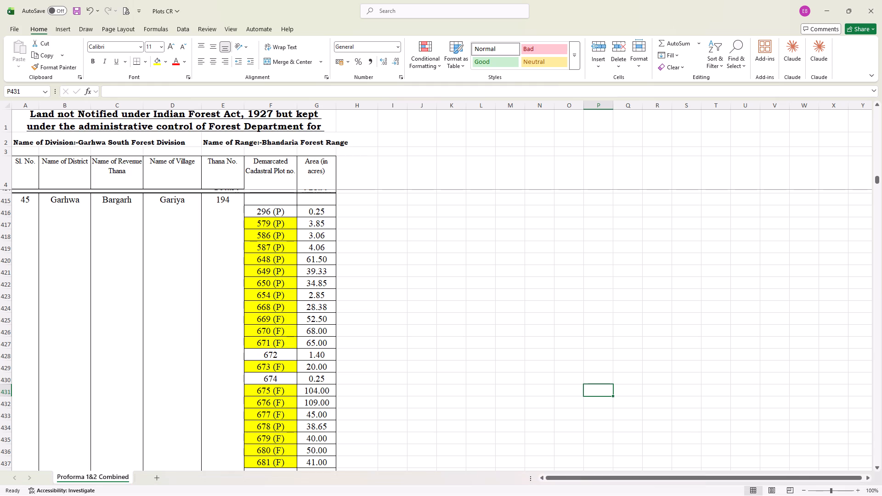
scroll(307, 291, down, 2)
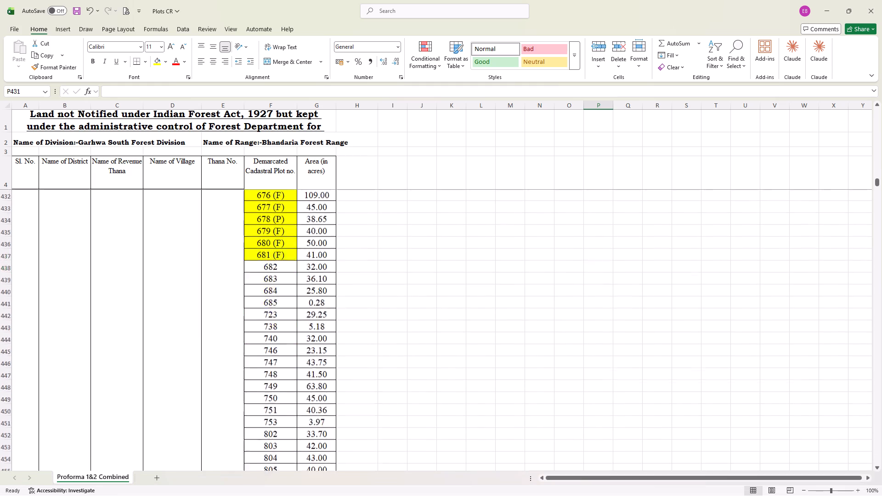
scroll(307, 291, down, 1)
scroll(307, 291, up, 2)
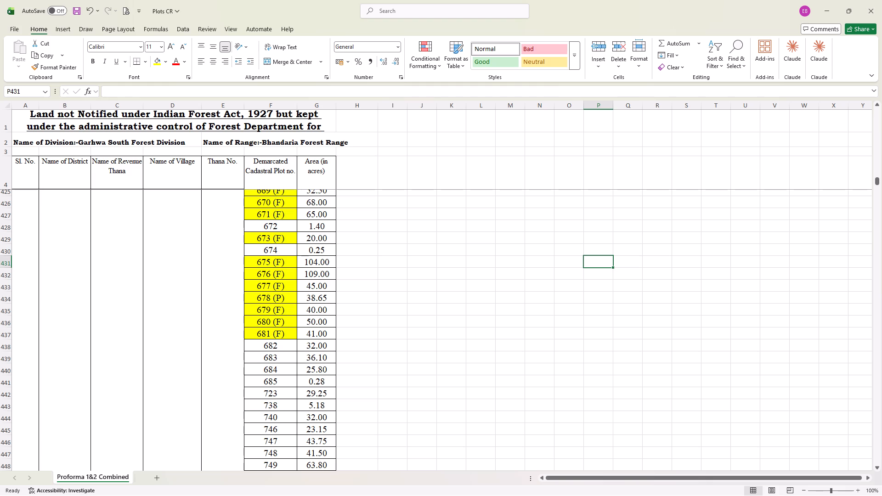
scroll(307, 292, down, 1)
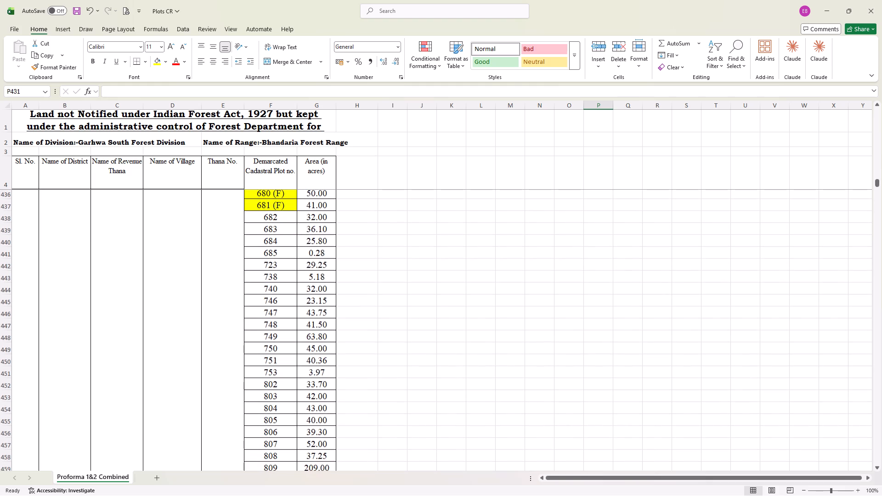
click(266, 448)
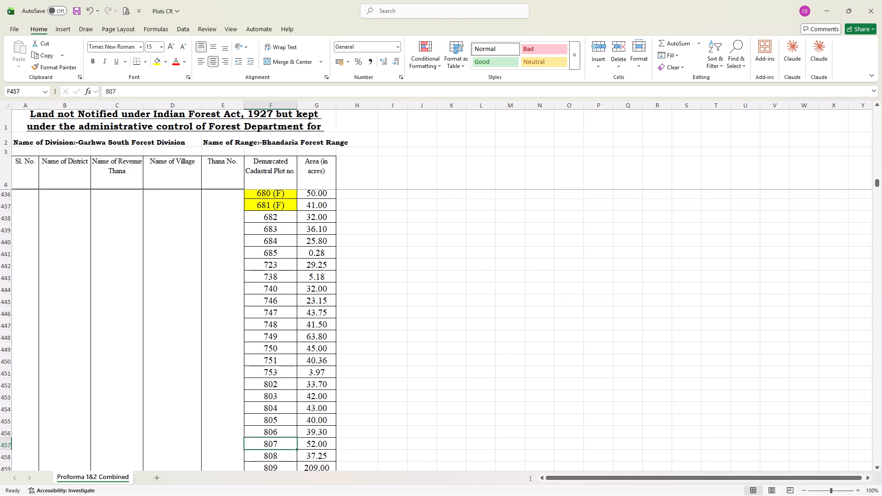
scroll(258, 329, down, 1)
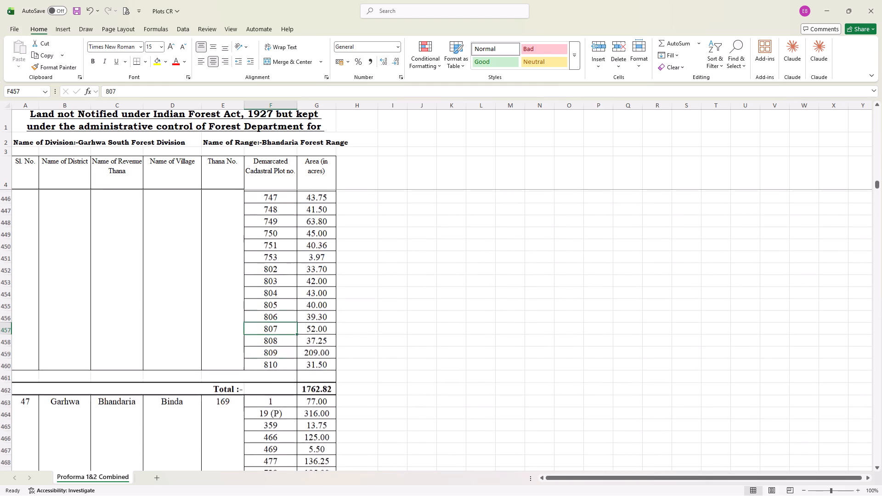
double_click(283, 319)
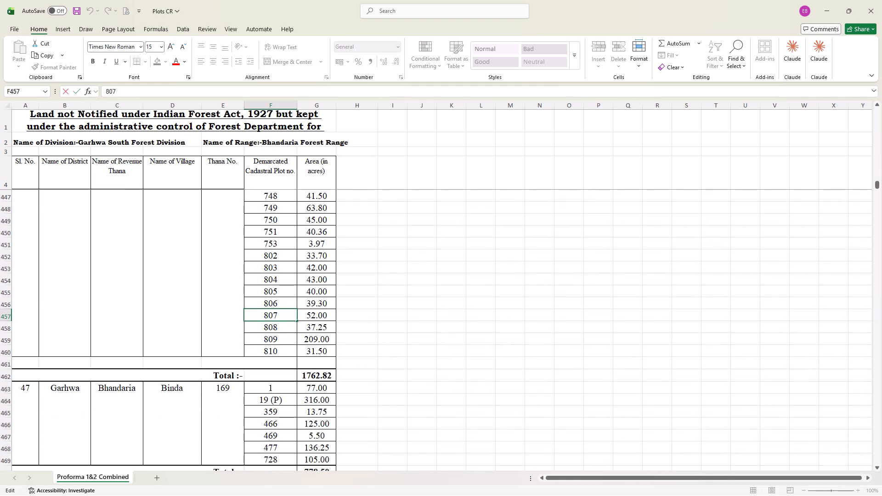
key(space)
text((P))
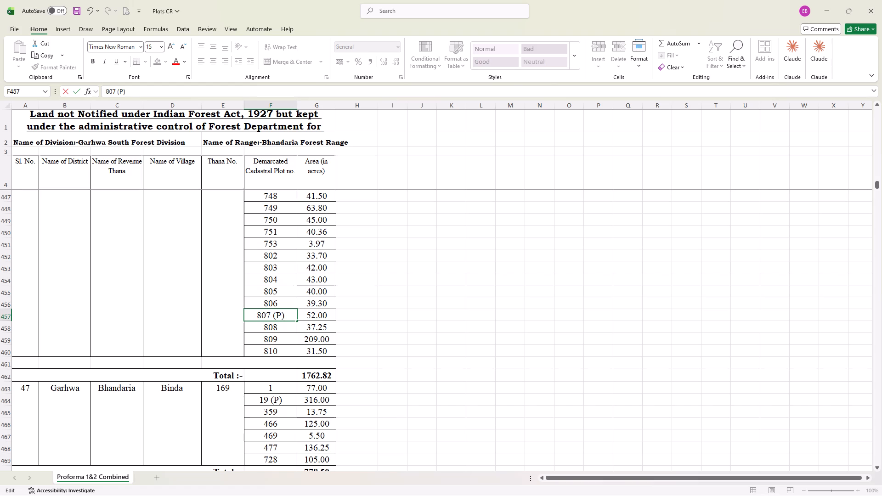
click(313, 317)
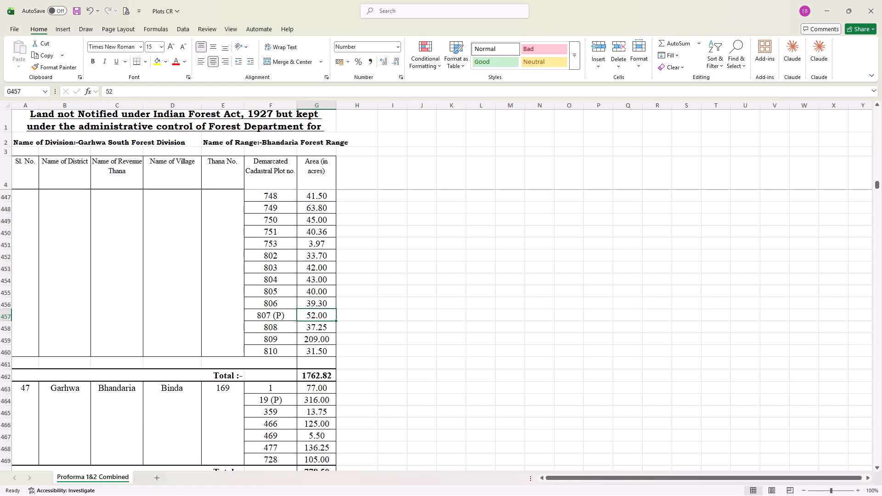
Colour the area of Gariya's plot 807 (P) red and highlight its plot number cell with yellow fill.
click(177, 63)
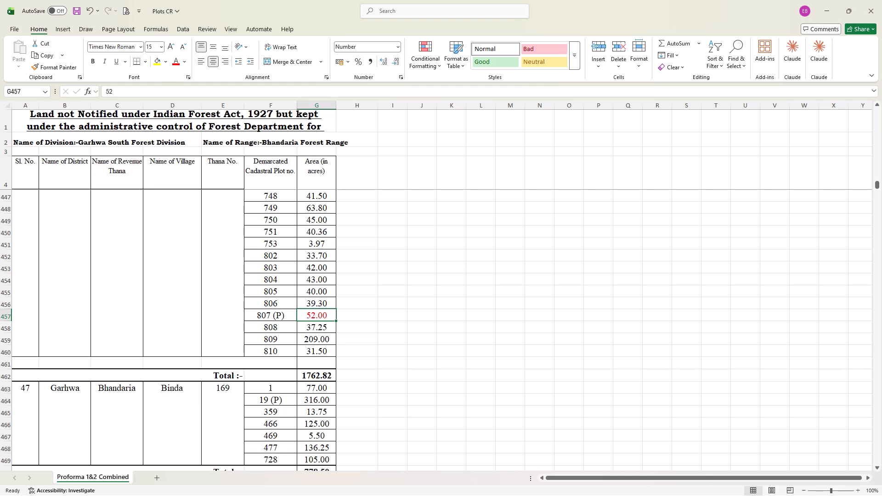
click(290, 317)
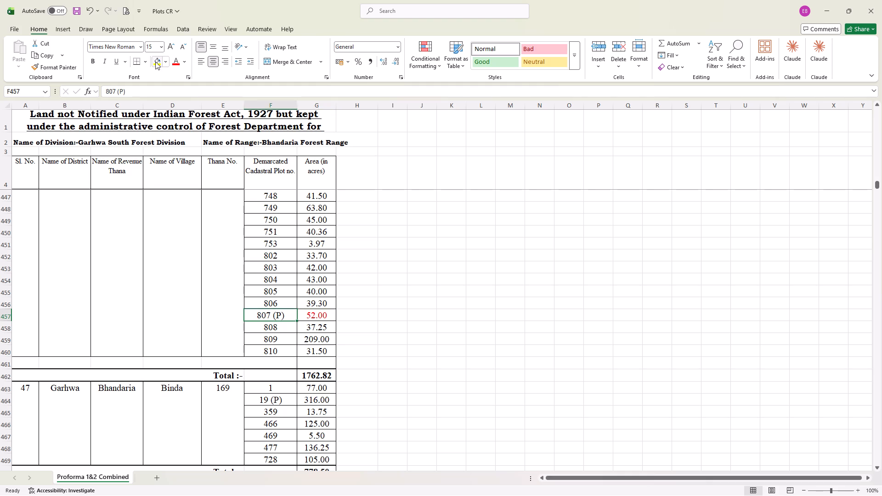
click(155, 62)
click(287, 324)
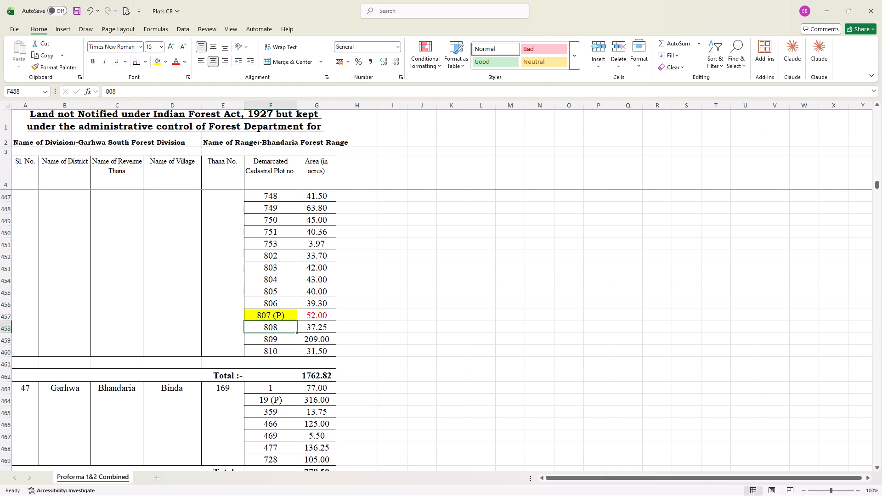
double_click(290, 304)
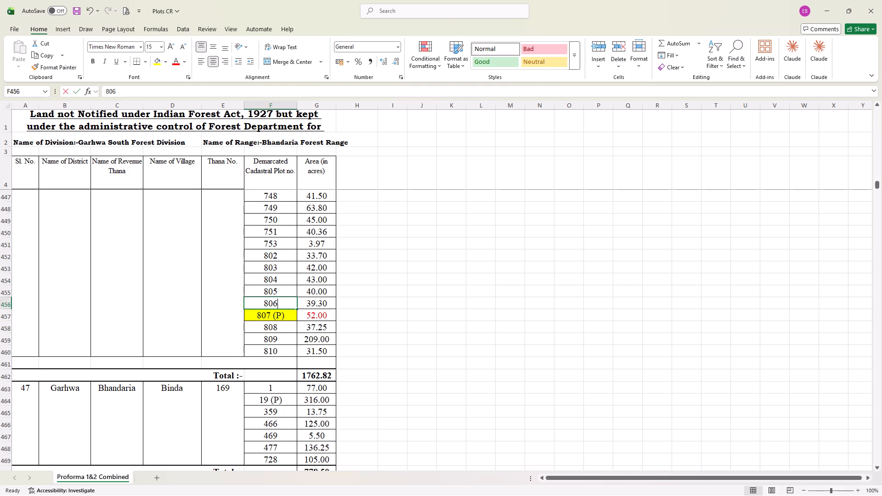
key(shift+parenleft)
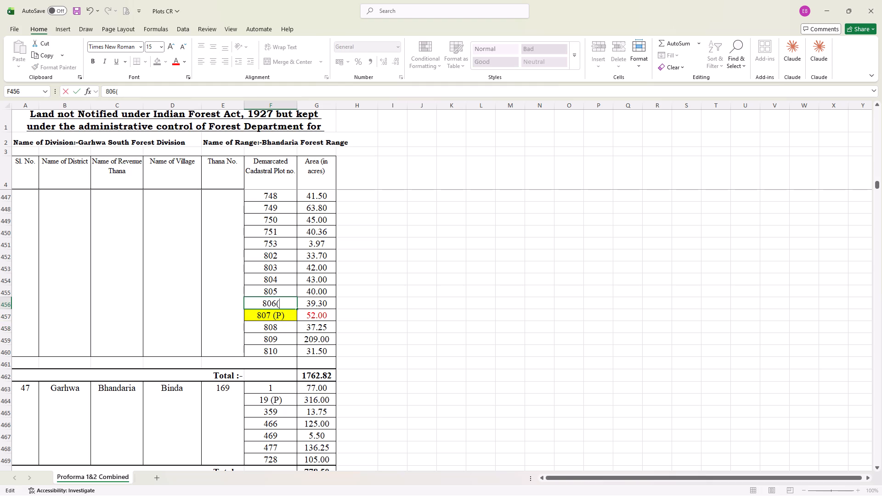
key(BackSpace)
key(space)
text((P))
click(326, 303)
click(175, 61)
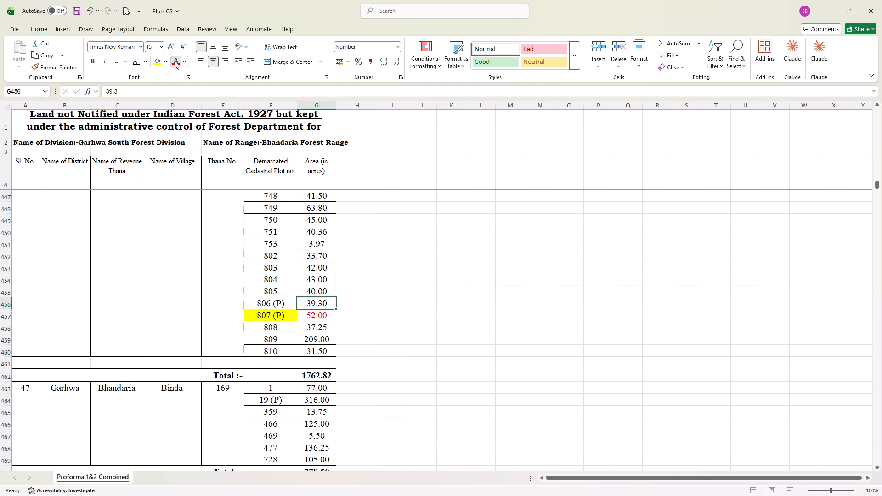
click(276, 300)
click(159, 62)
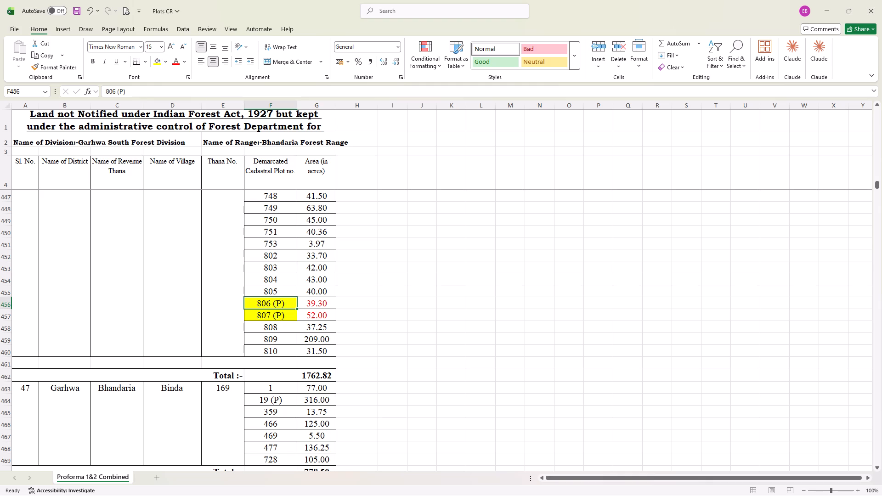
double_click(281, 342)
key(space)
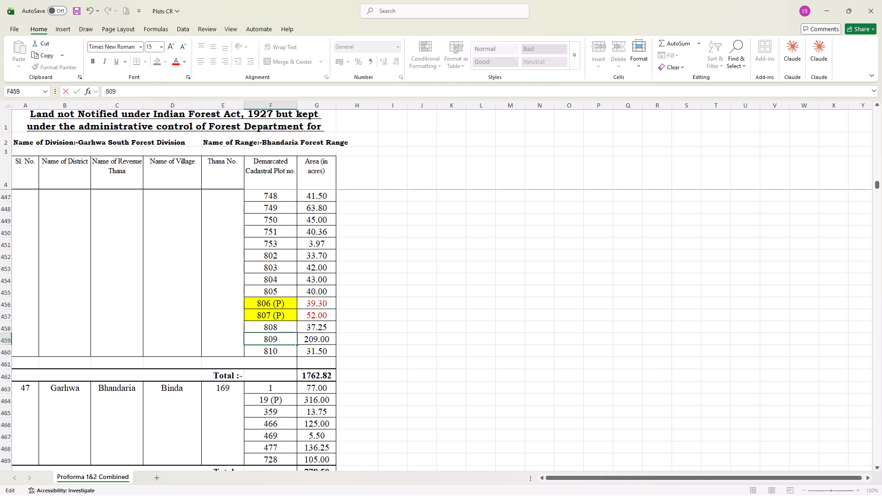
text((P))
click(304, 339)
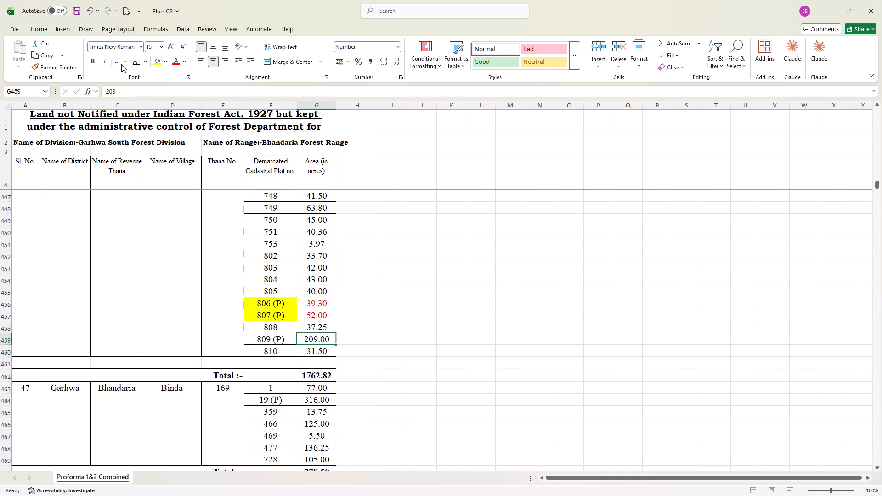
click(174, 61)
click(280, 341)
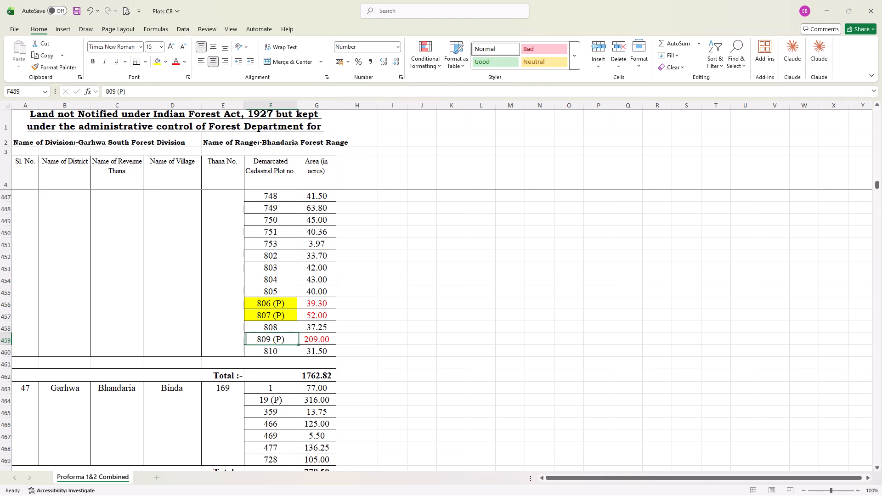
click(157, 62)
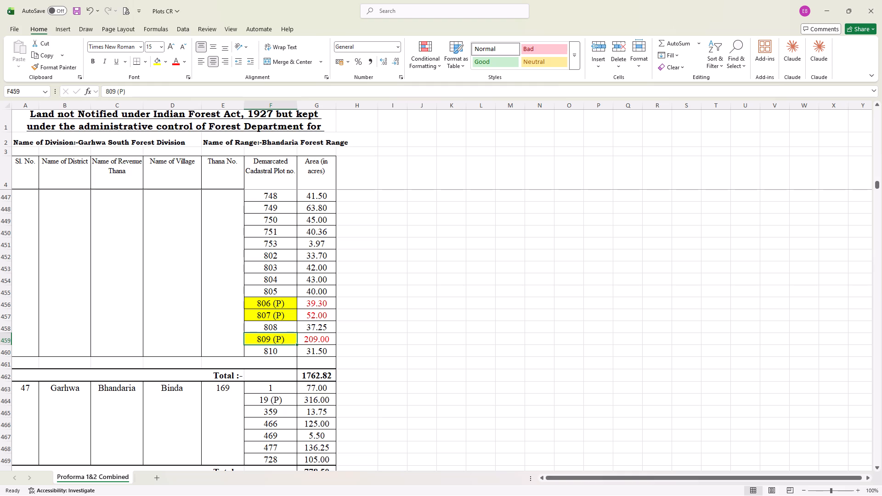
double_click(288, 353)
key(space)
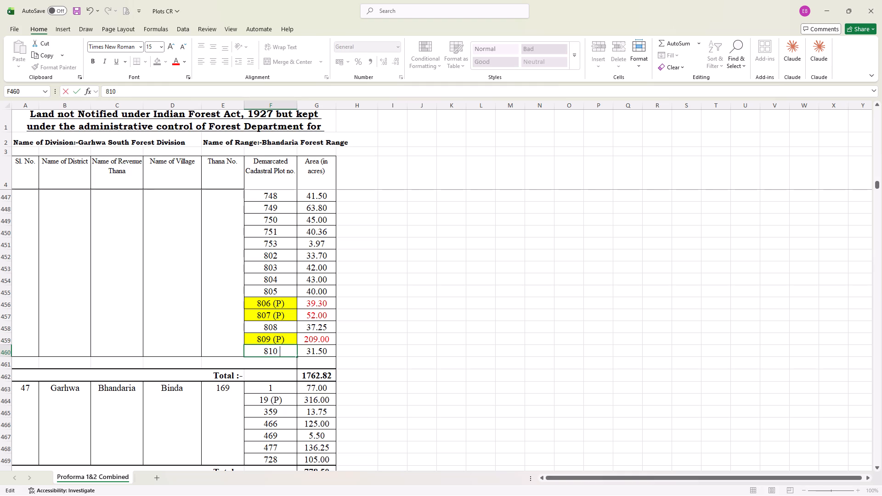
text((P_))
key(BackSpace)
key(BackSpace)
key(shift+parenright)
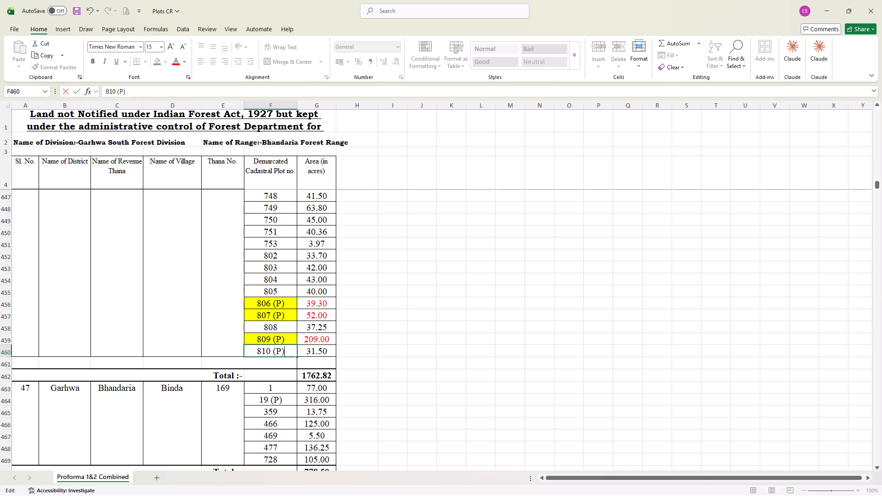
key(BackSpace)
key(BackSpace)
key(BackSpace)
text((F))
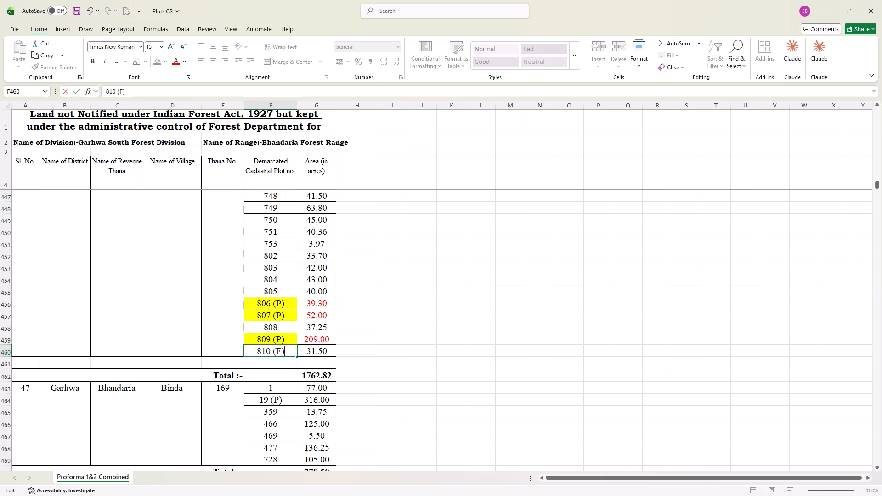
click(357, 353)
click(286, 350)
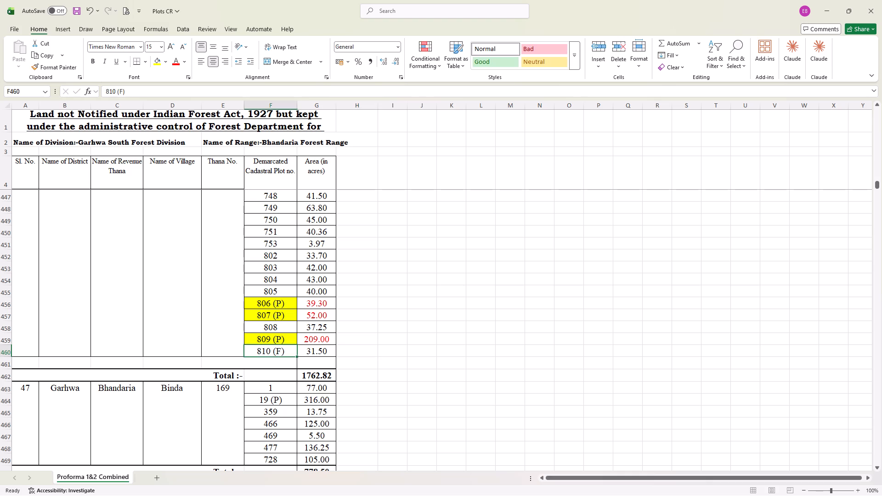
click(153, 61)
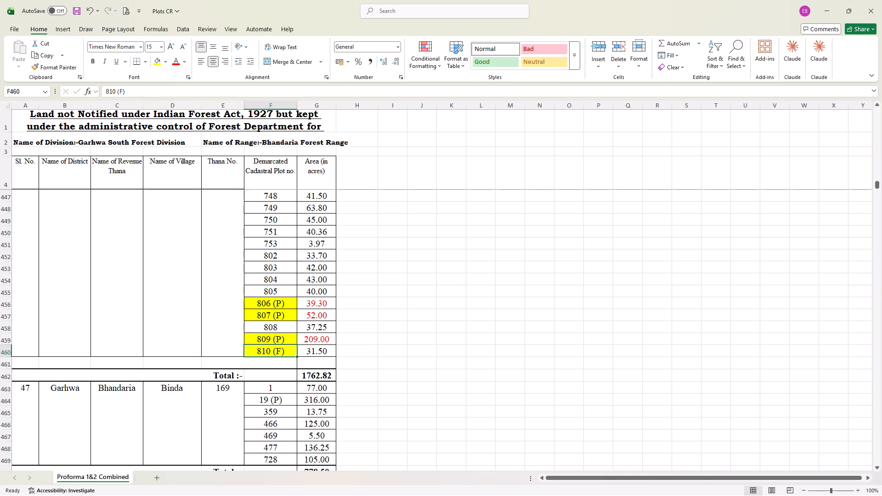
click(421, 377)
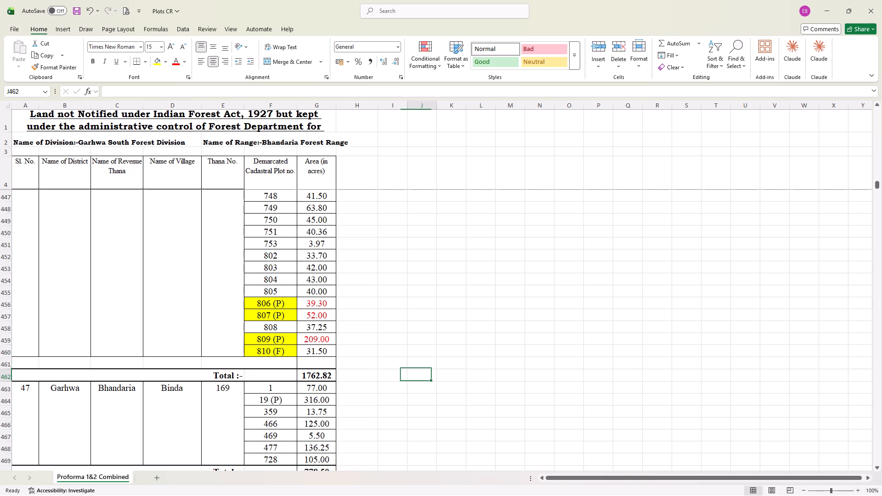
Change Gariya's plot number 684 to 684 (P) and highlight its cell with yellow fill.
scroll(279, 320, up, 1)
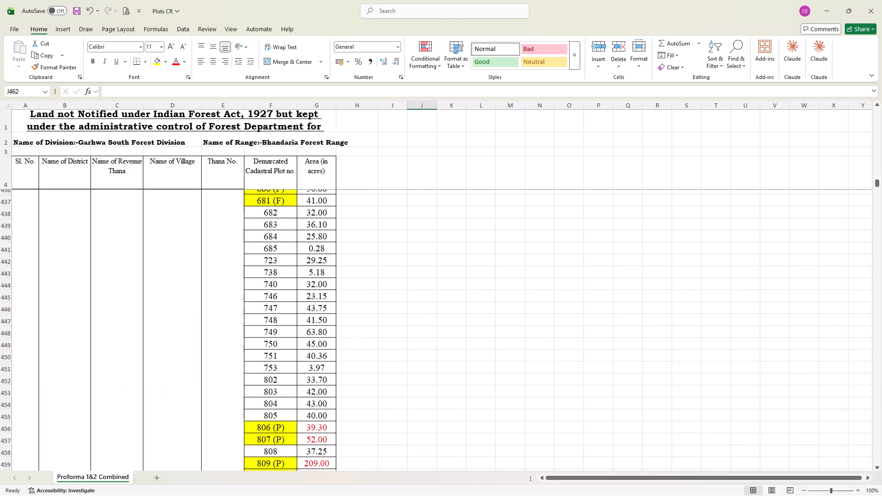
click(275, 242)
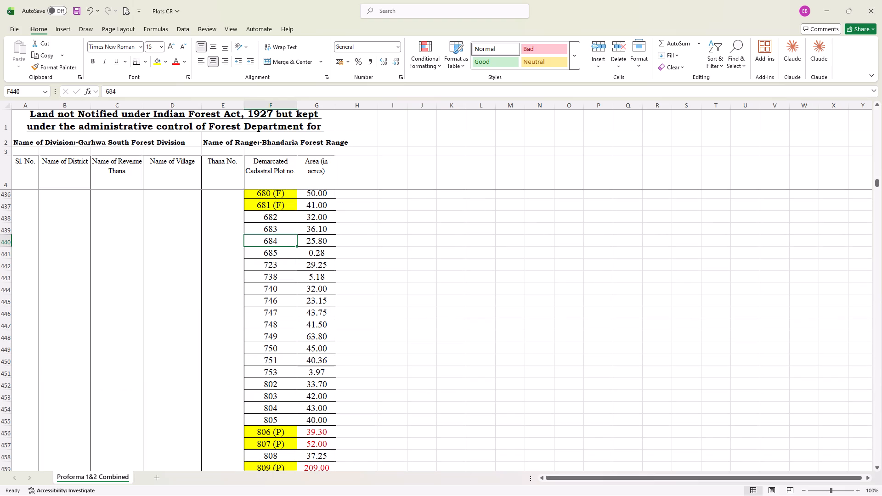
double_click(288, 237)
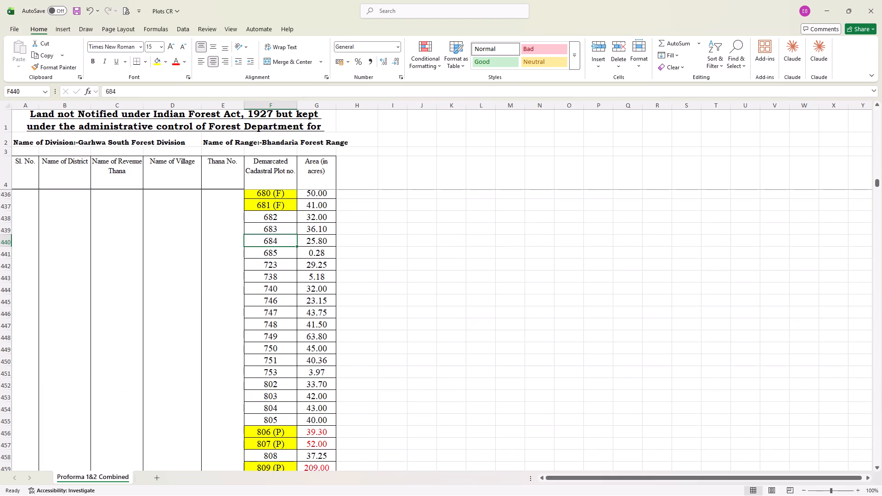
key(space)
text((P))
click(293, 242)
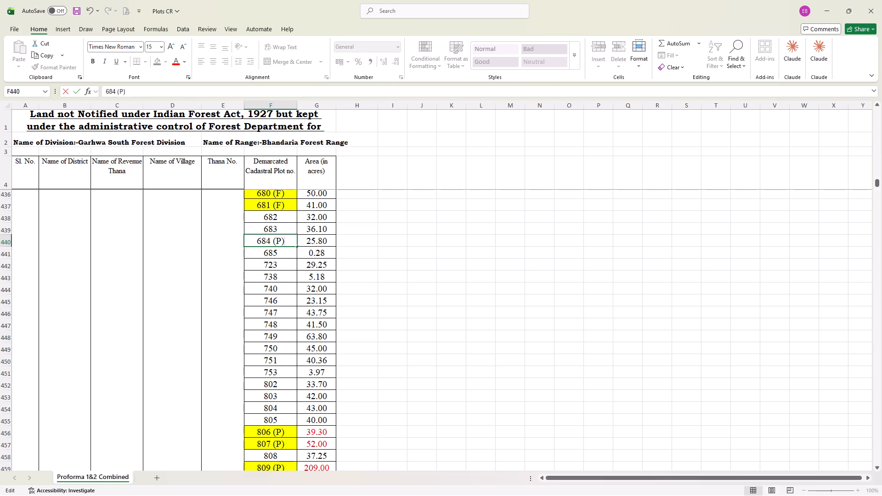
click(288, 267)
click(291, 241)
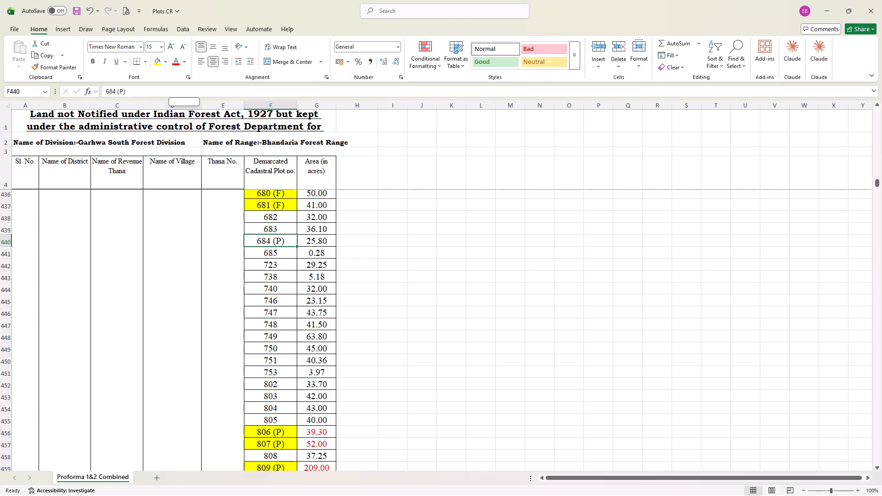
click(158, 62)
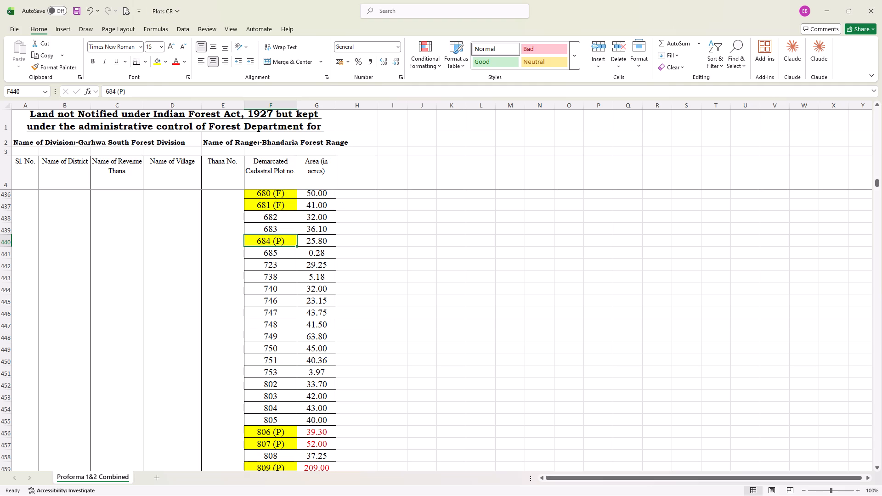
click(287, 232)
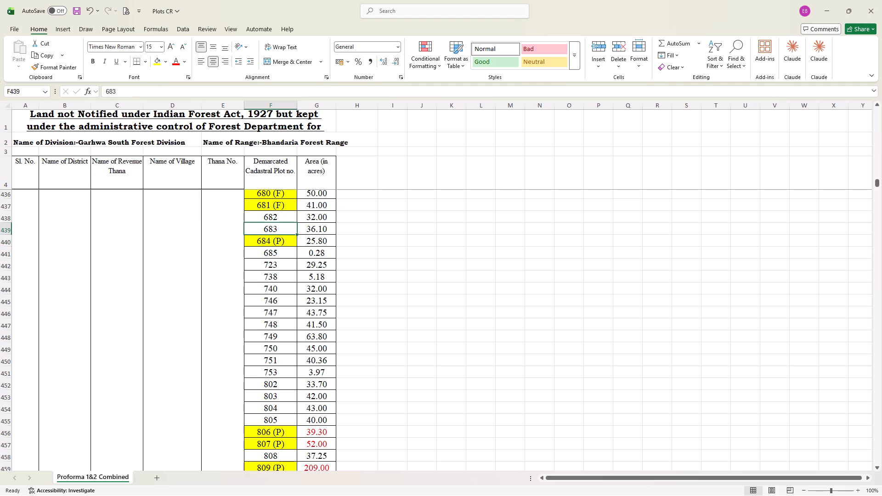
double_click(287, 229)
key(space)
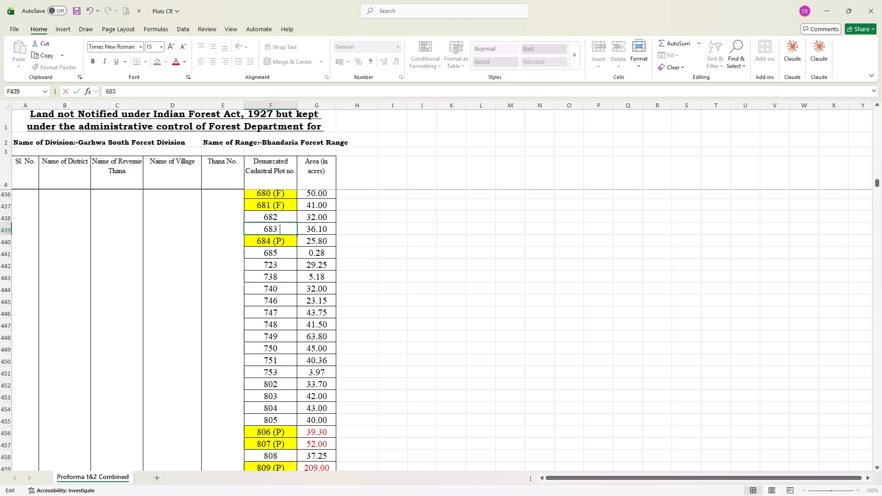
text((P))
click(312, 232)
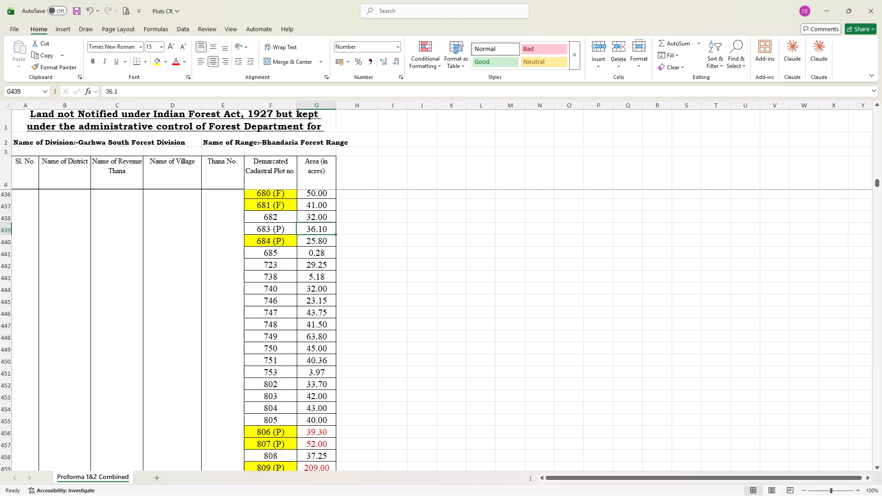
click(174, 60)
click(286, 233)
click(156, 59)
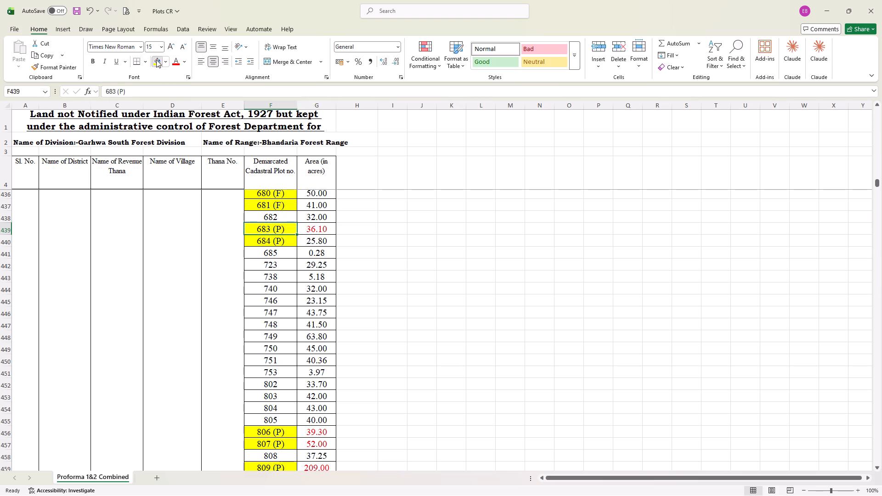
double_click(288, 219)
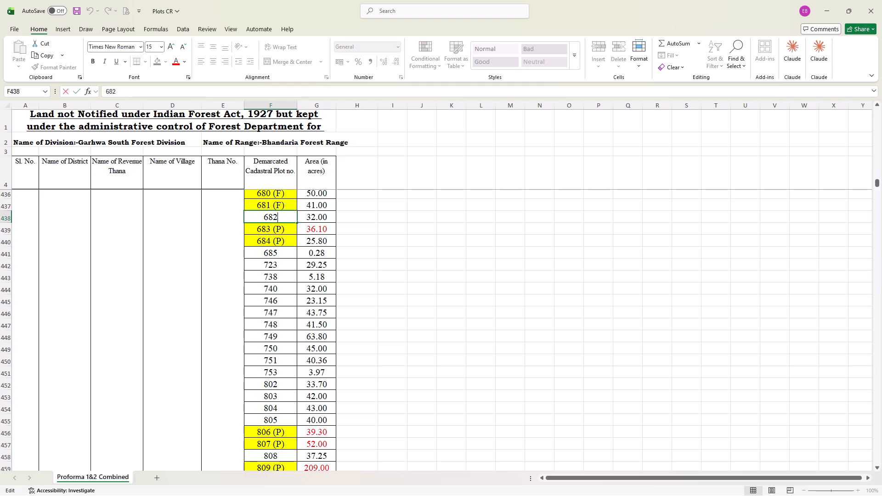
key(space)
text(*()
key(BackSpace)
key(BackSpace)
key(shift+parenleft)
text(P))
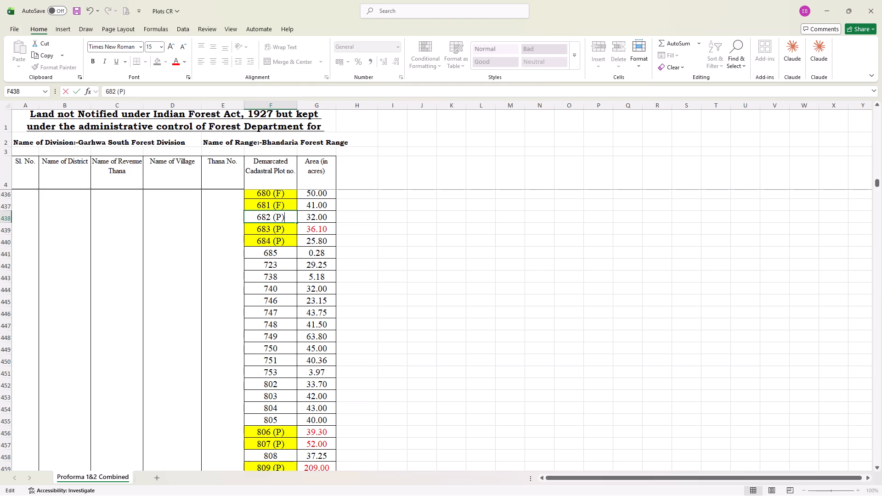
click(328, 219)
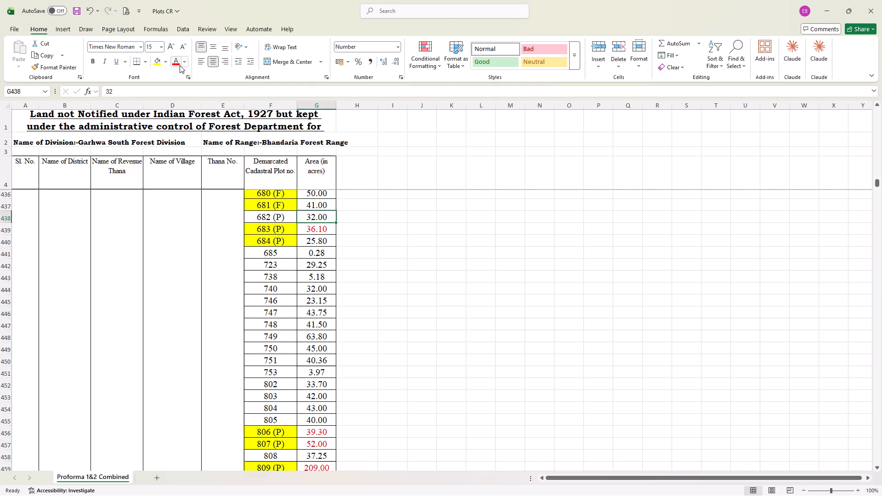
click(180, 65)
click(283, 218)
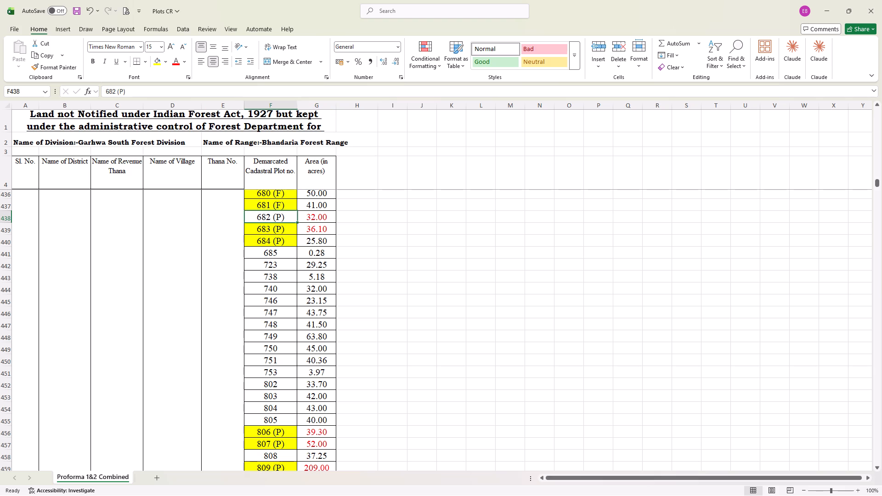
click(157, 66)
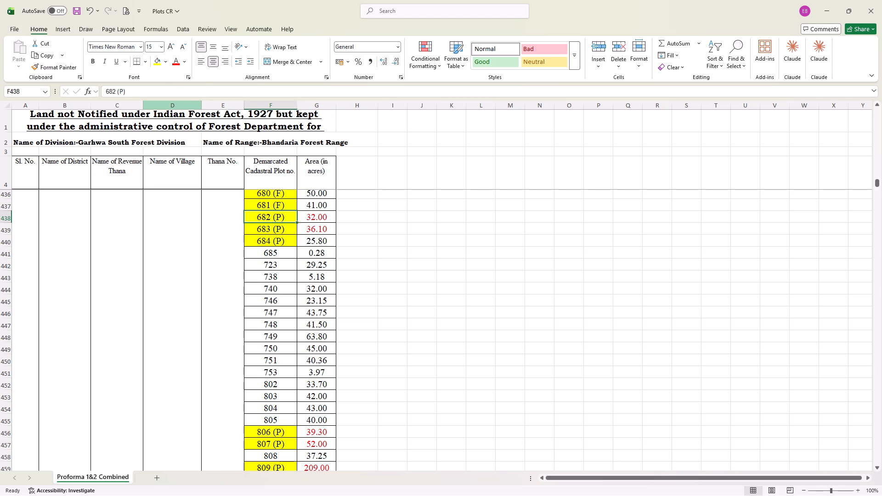
Review Gariya's full list of plot numbers and areas, checking which plots are marked and which are still unmarked.
scroll(415, 427, up, 3)
scroll(412, 381, down, 1)
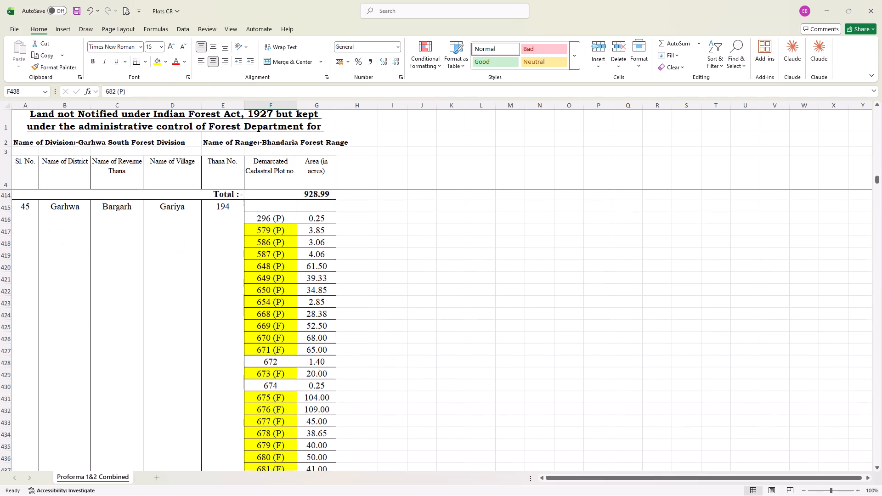
scroll(412, 381, down, 2)
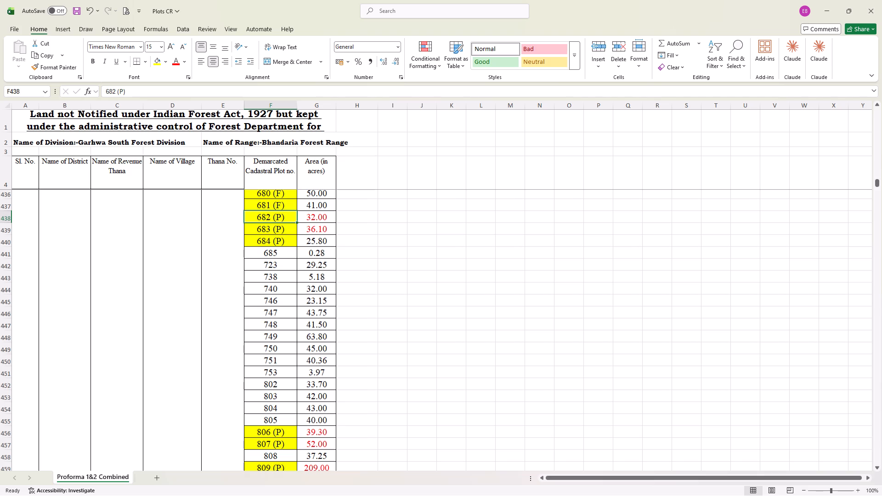
scroll(417, 370, down, 1)
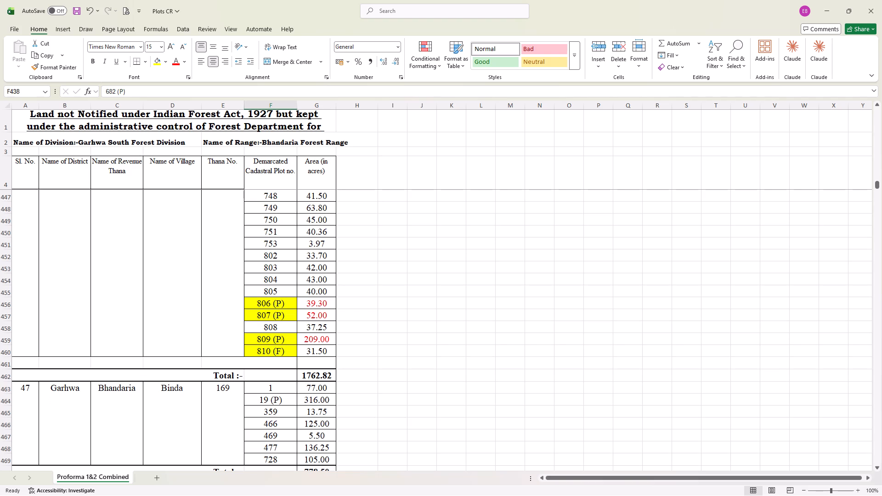
scroll(351, 338, up, 3)
scroll(345, 338, down, 2)
scroll(345, 338, up, 3)
click(278, 339)
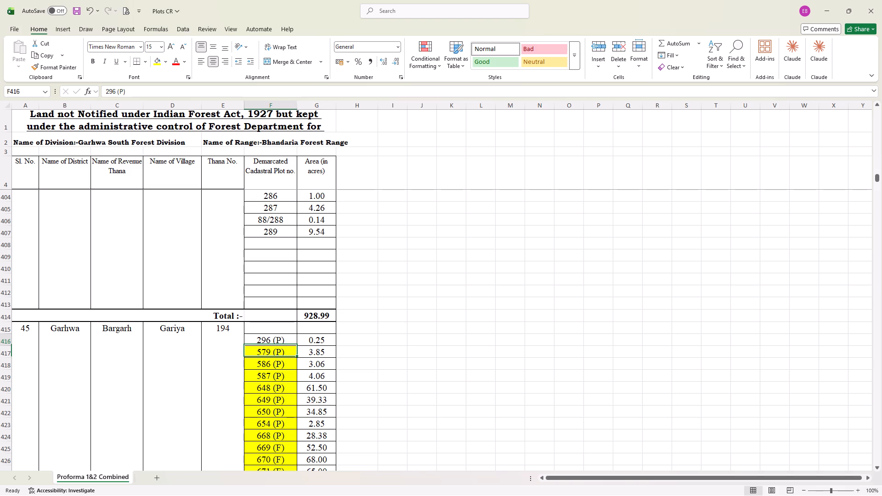
drag(291, 338, 313, 338)
right_click(313, 338)
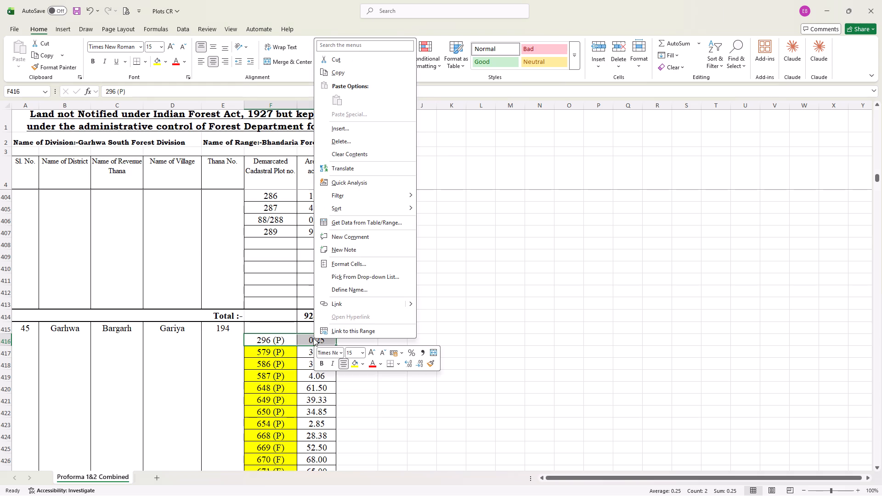
click(351, 156)
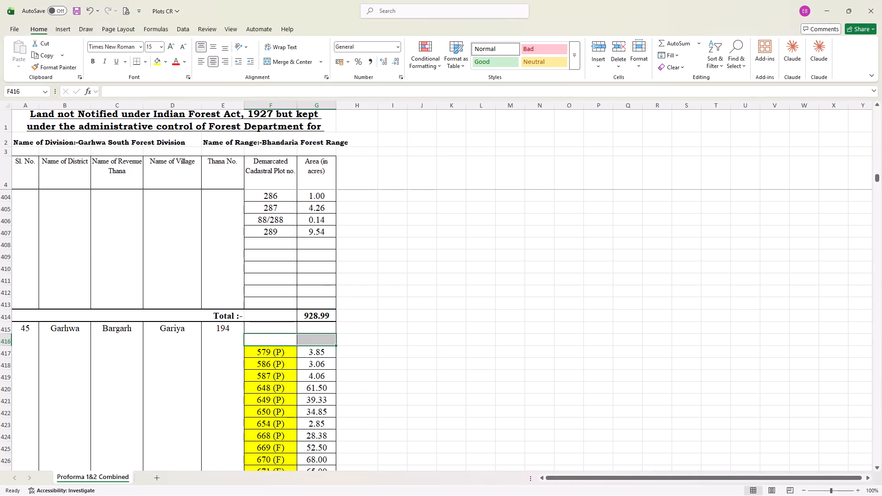
scroll(401, 278, down, 1)
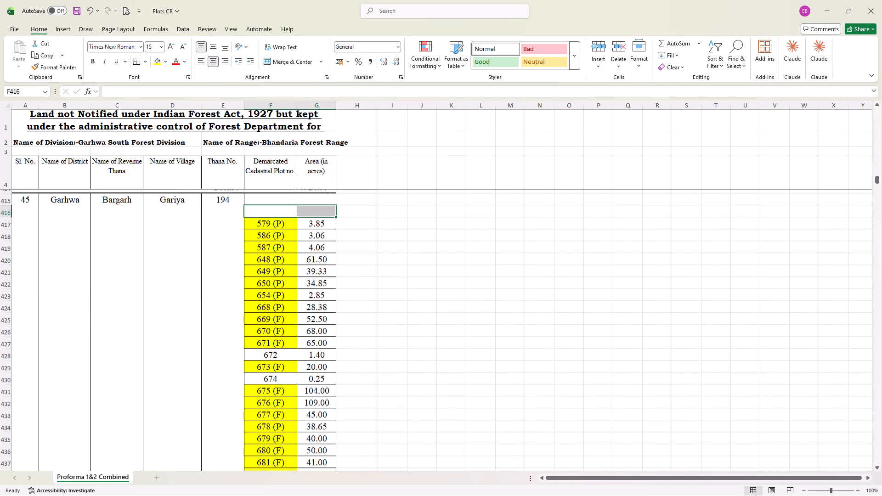
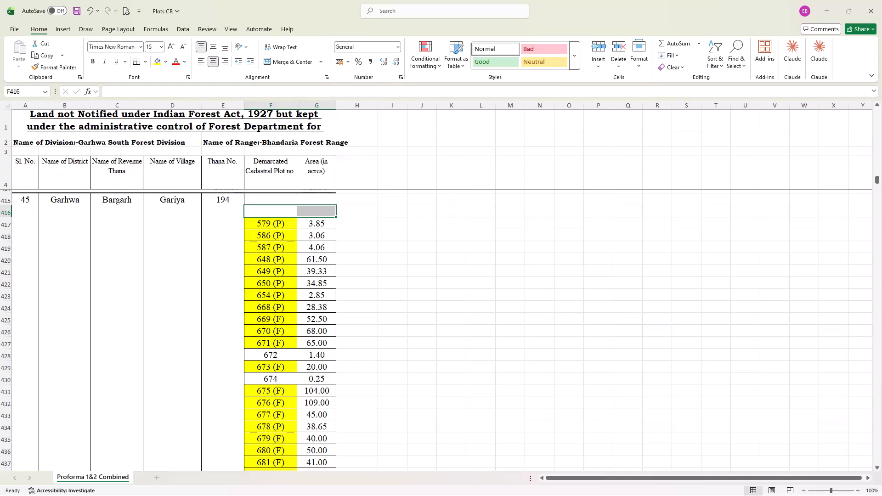
double_click(289, 355)
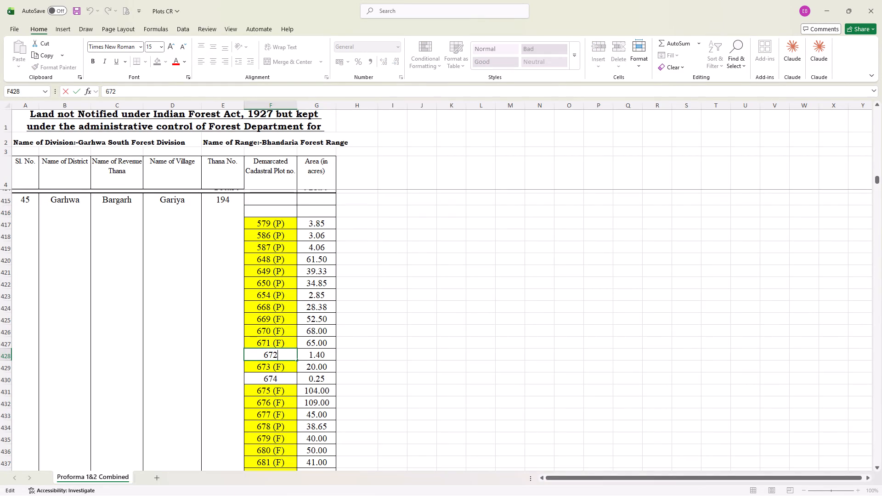
key(space)
text((F))
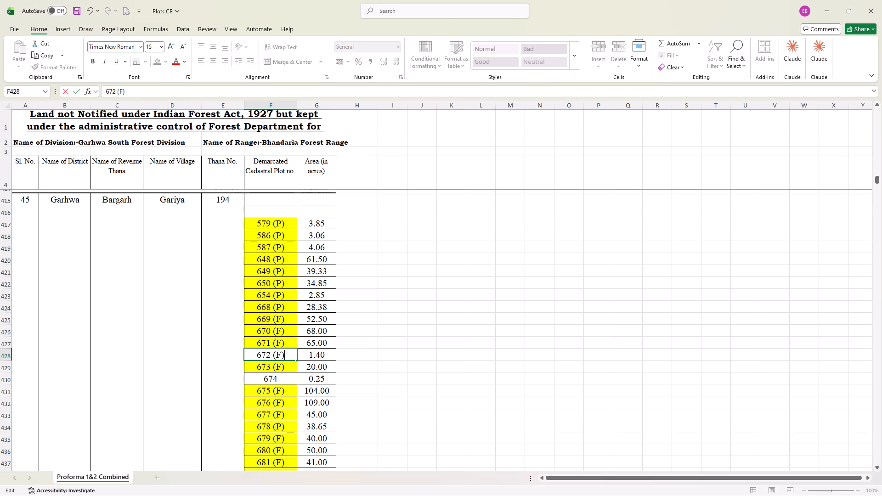
click(344, 353)
click(283, 358)
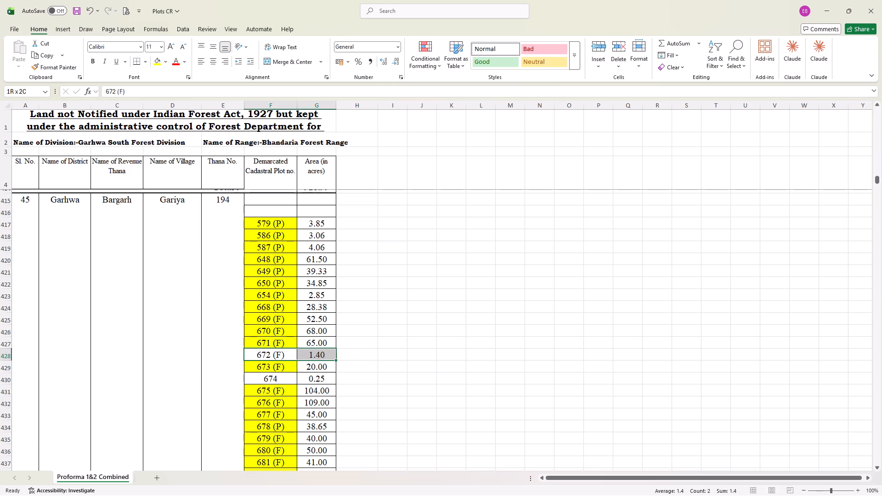
click(155, 59)
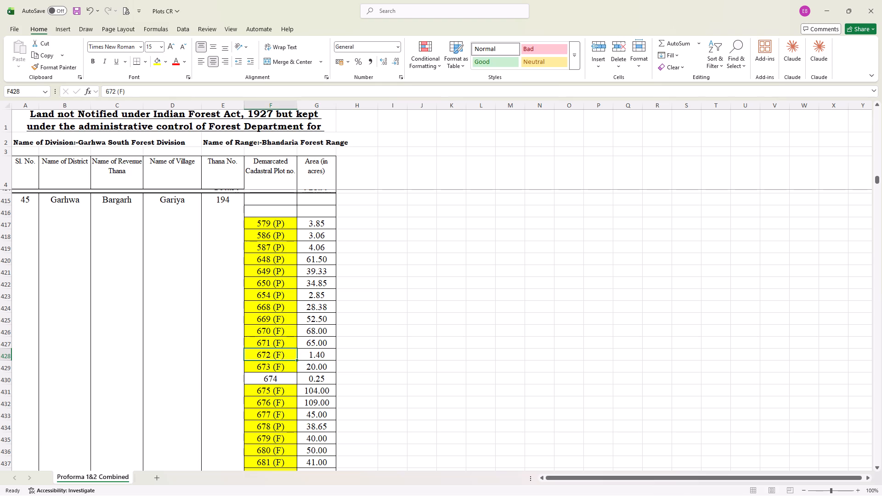
click(456, 309)
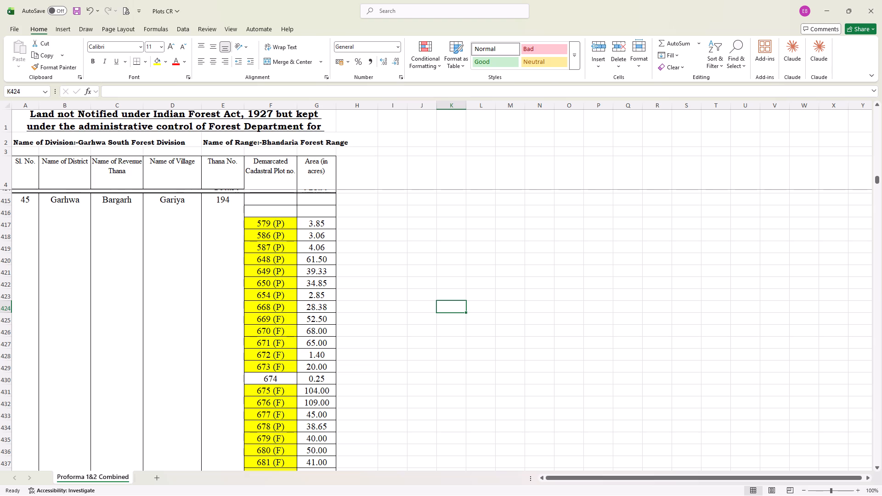
double_click(289, 378)
key(space)
text((DF)
key(shift+BackSpace)
key(shift+BackSpace)
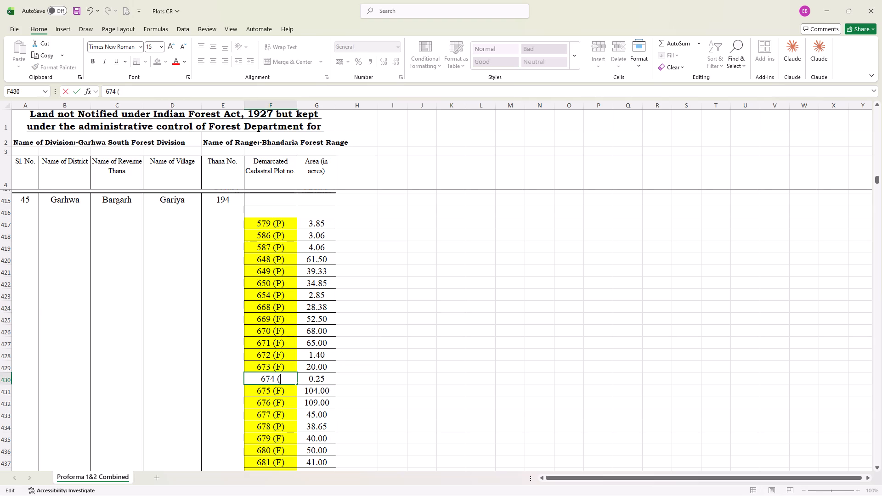
text(F))
click(315, 392)
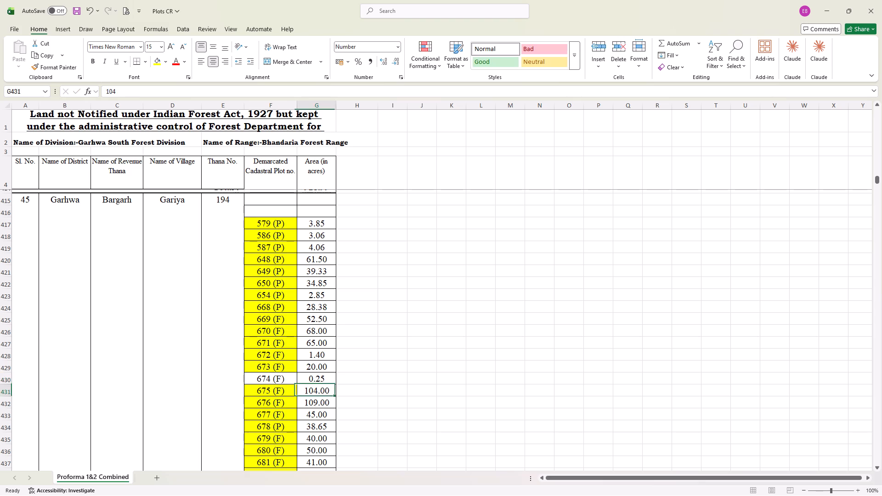
click(288, 376)
click(158, 58)
Select the unmarked plot number 685 cell in Gariya's list.
scroll(360, 311, down, 3)
scroll(328, 299, up, 1)
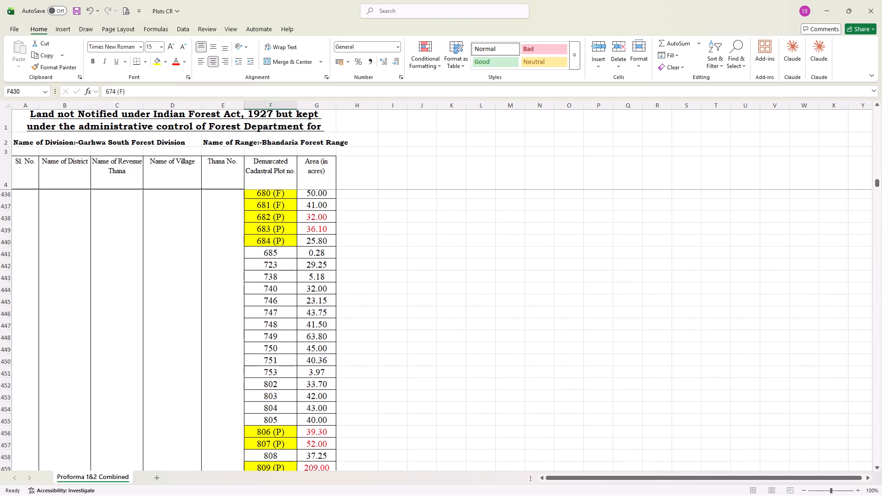
click(281, 255)
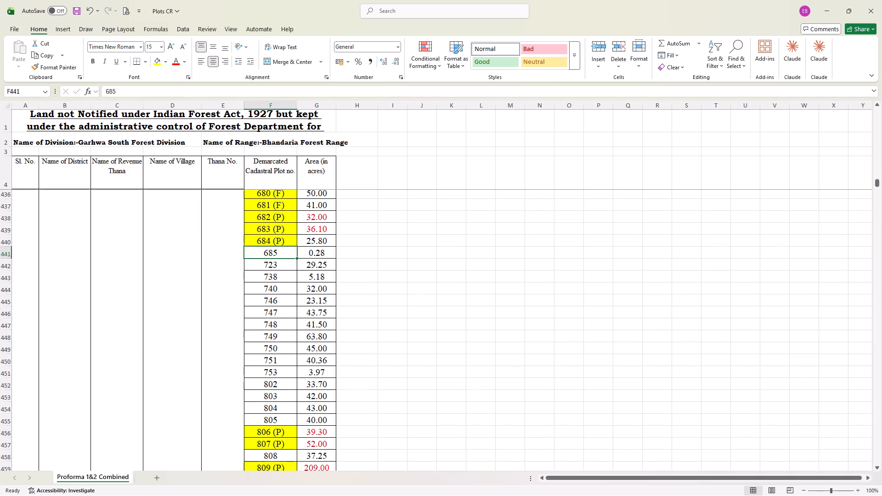
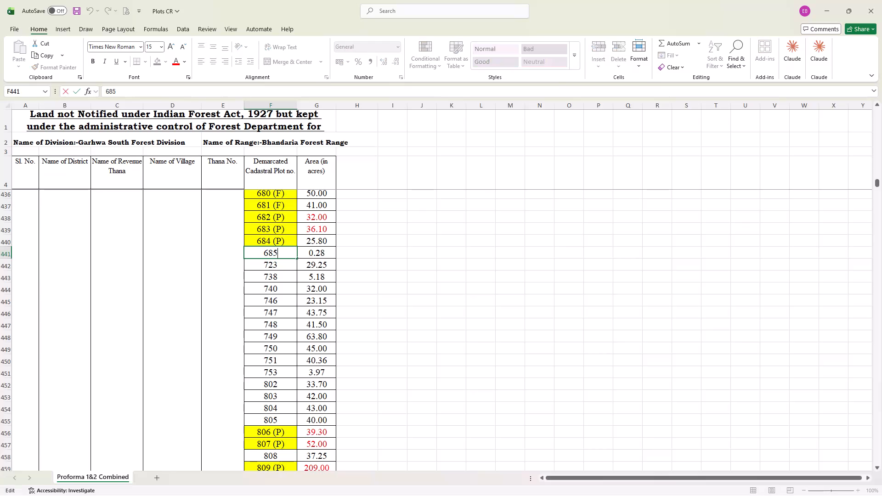
key(space)
key(shift+parenleft)
text(P))
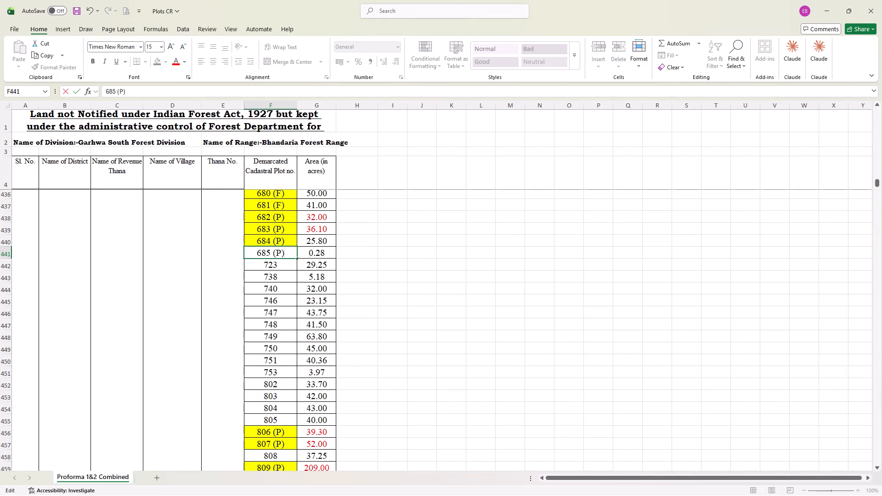
click(295, 269)
click(294, 257)
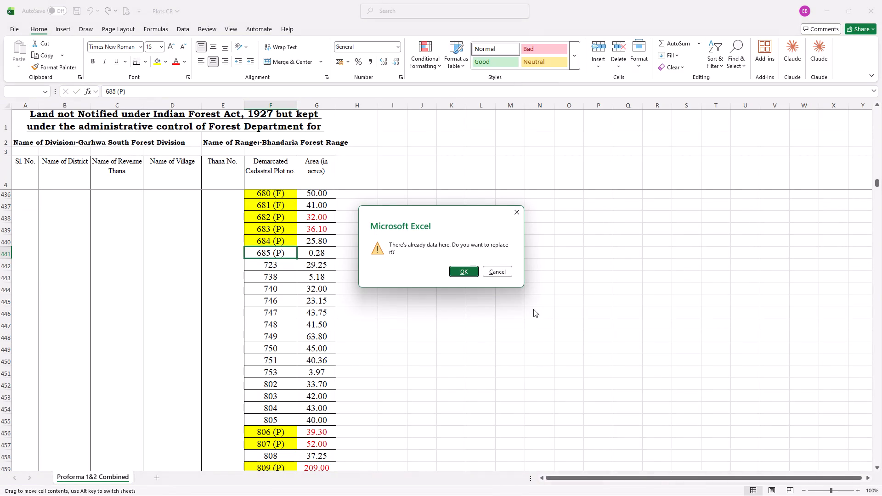
click(522, 212)
click(288, 252)
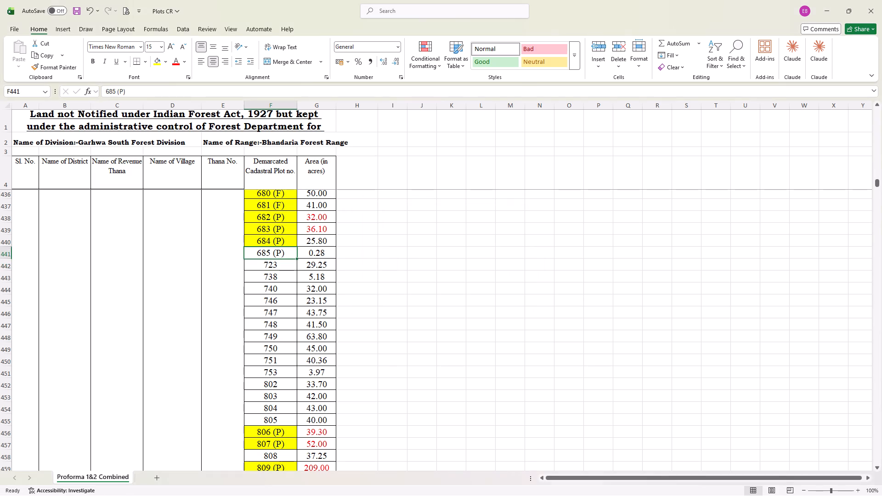
click(157, 64)
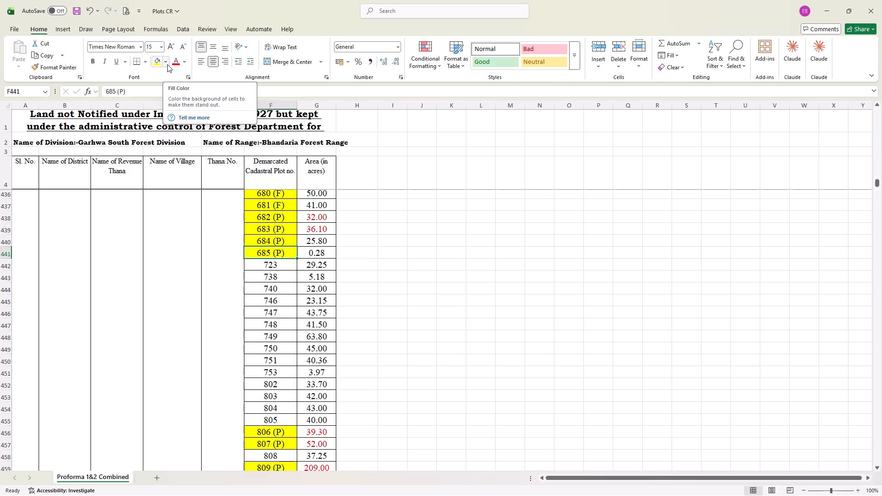
Switch to the QGIS project and examine Gariya's cadastral plots against the green reserve area's boundary.
key(alt+Tab)
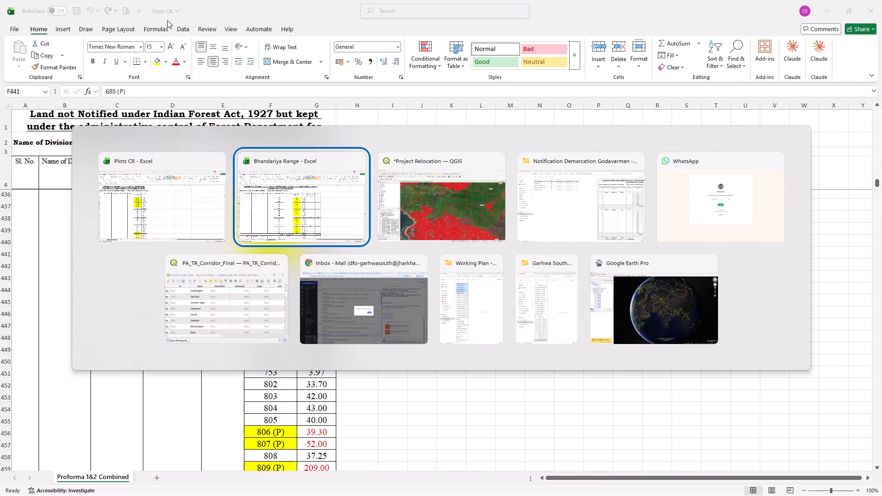
key(alt+Tab)
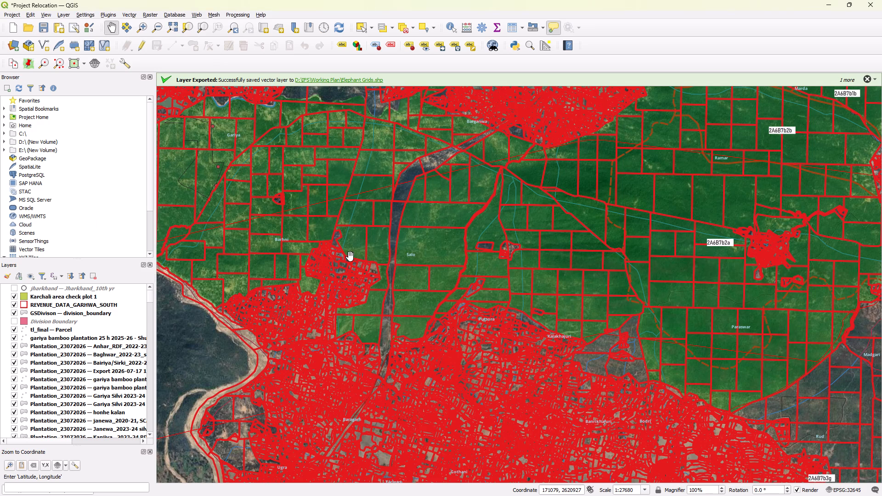
drag(298, 225, 412, 372)
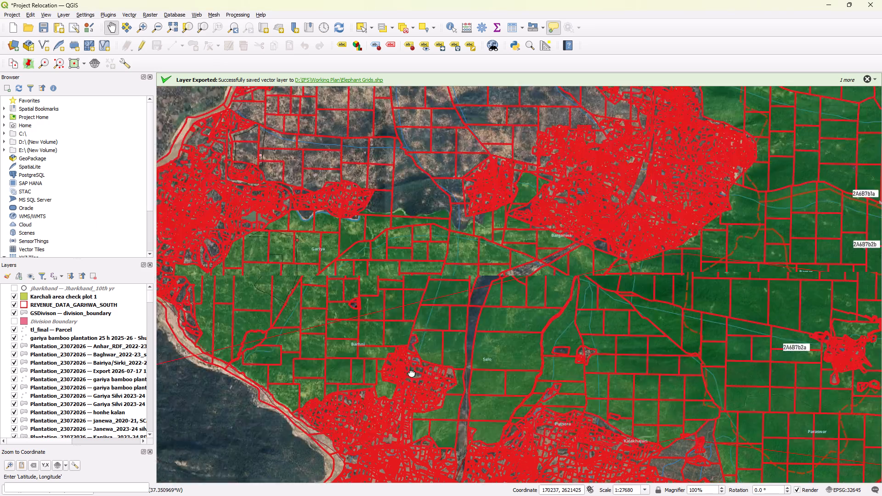
drag(412, 372, 434, 393)
scroll(329, 260, up, 2)
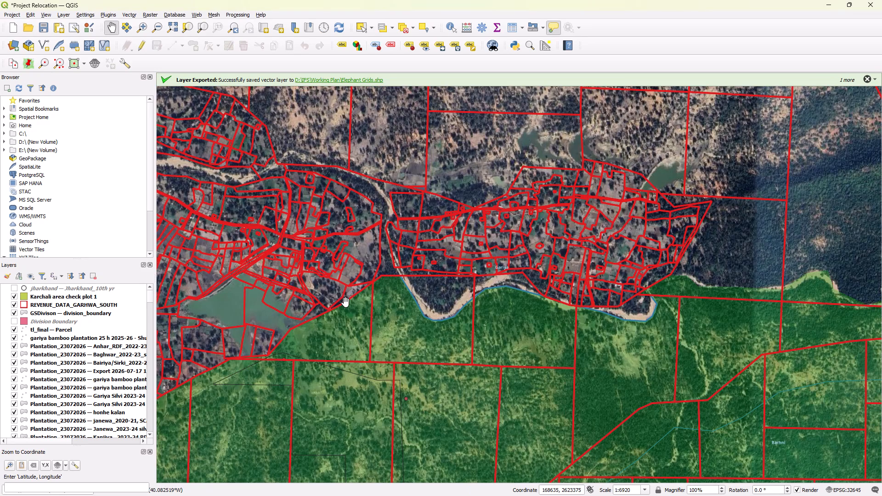
scroll(345, 302, up, 1)
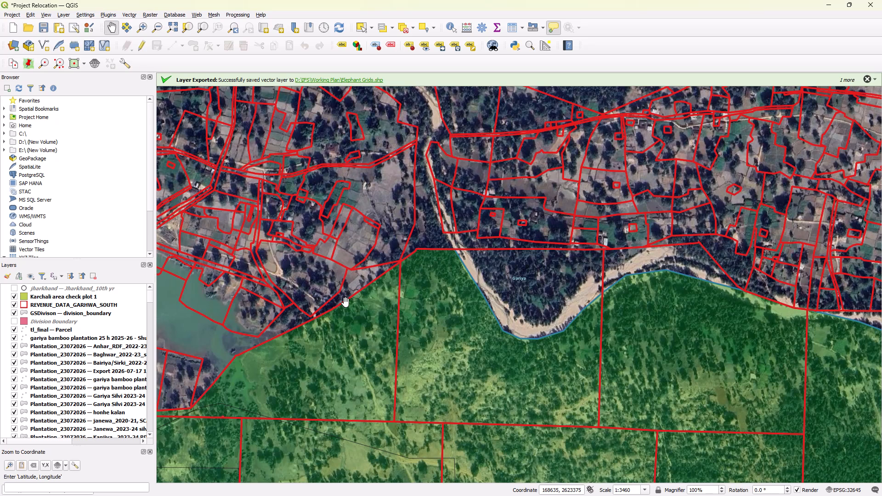
scroll(345, 302, down, 1)
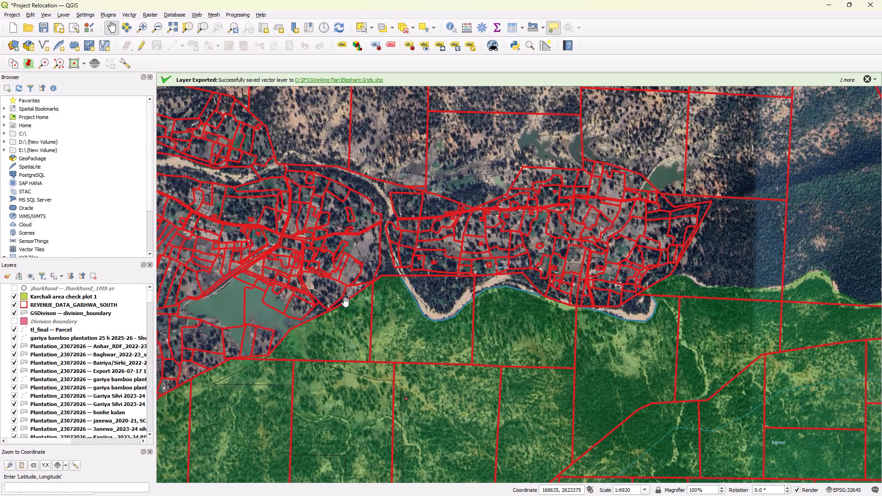
scroll(345, 302, up, 1)
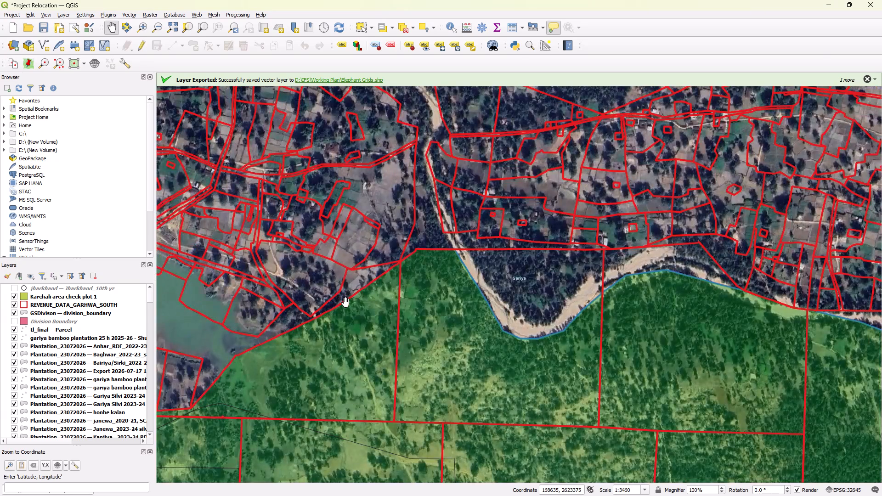
scroll(345, 302, down, 1)
drag(285, 298, 552, 370)
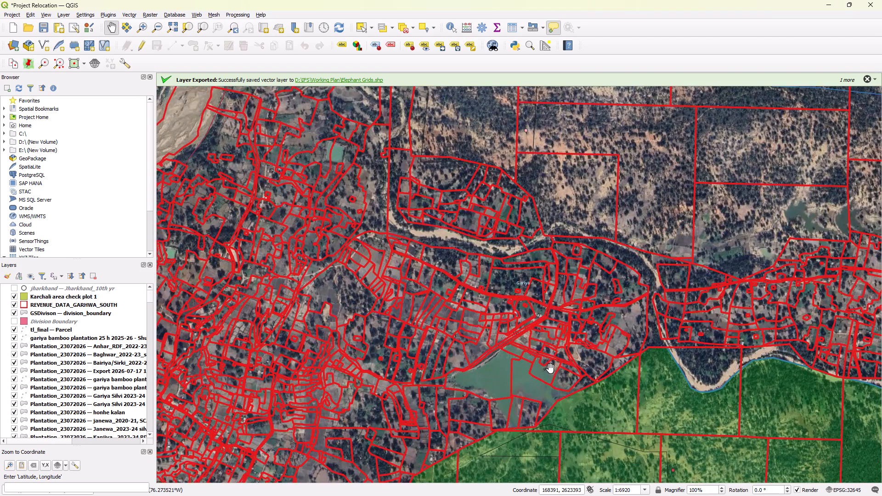
scroll(550, 368, down, 1)
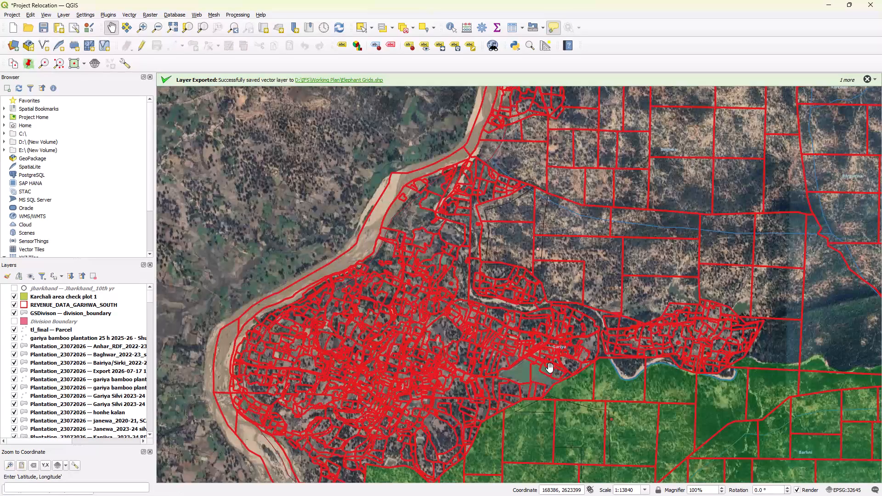
scroll(560, 457, up, 1)
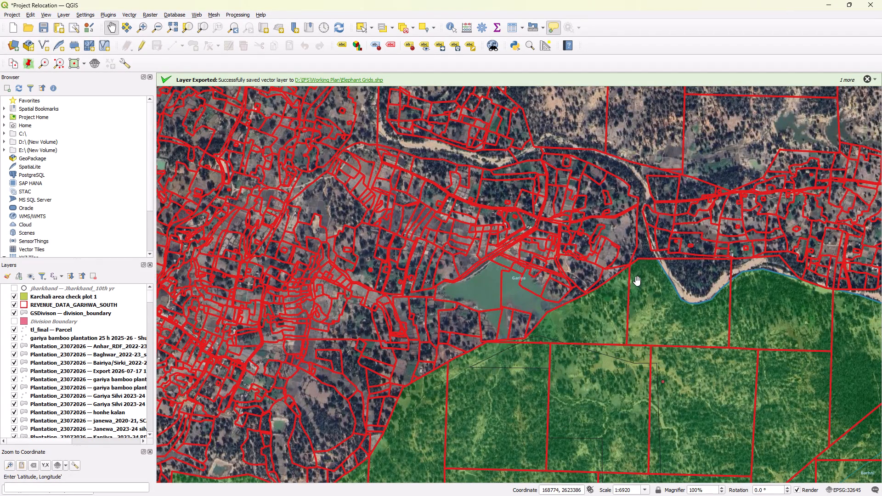
Back in the Plots CR workbook, clear the plot numbers and areas of Gariya's plots 723, 738 and 740.
key(alt+Tab)
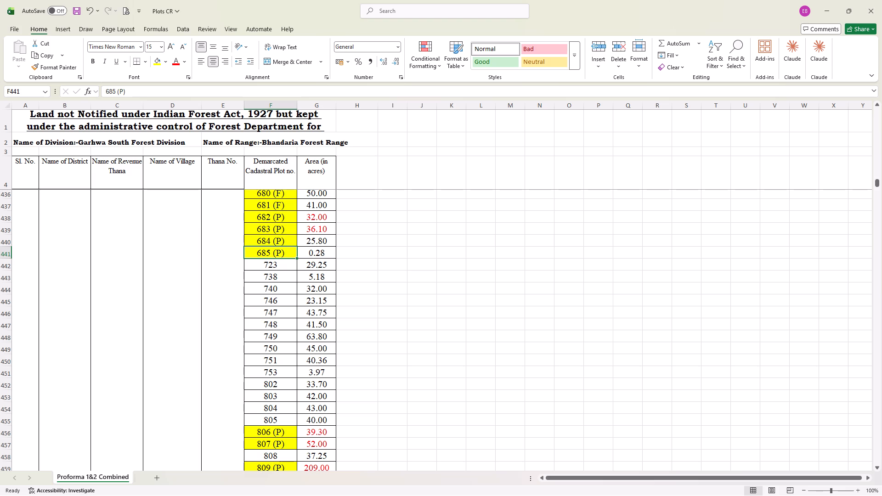
drag(272, 266, 309, 270)
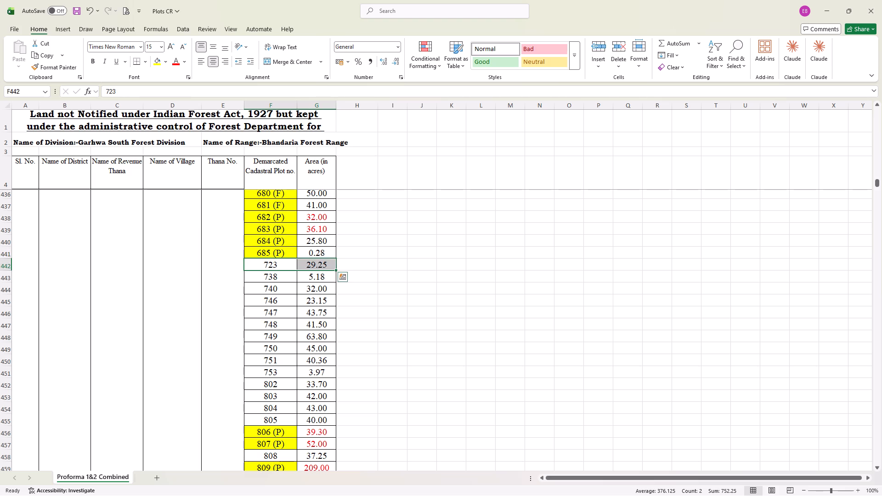
right_click(316, 265)
click(350, 322)
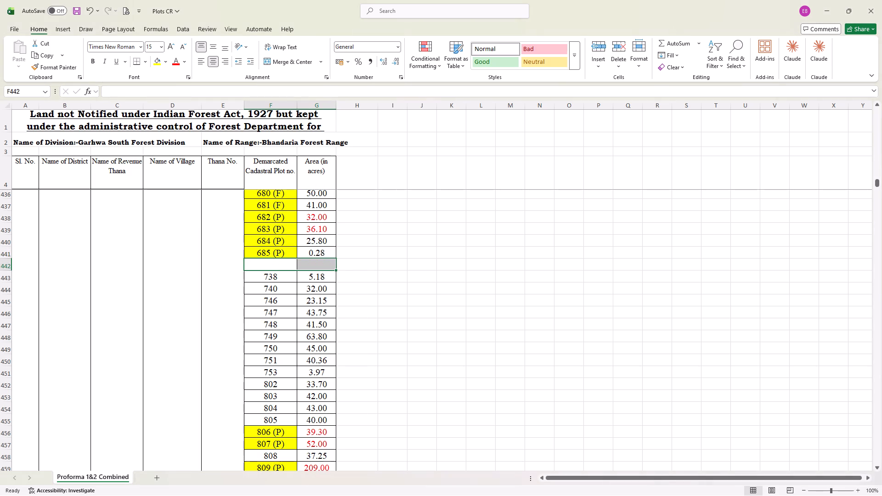
drag(291, 277, 314, 277)
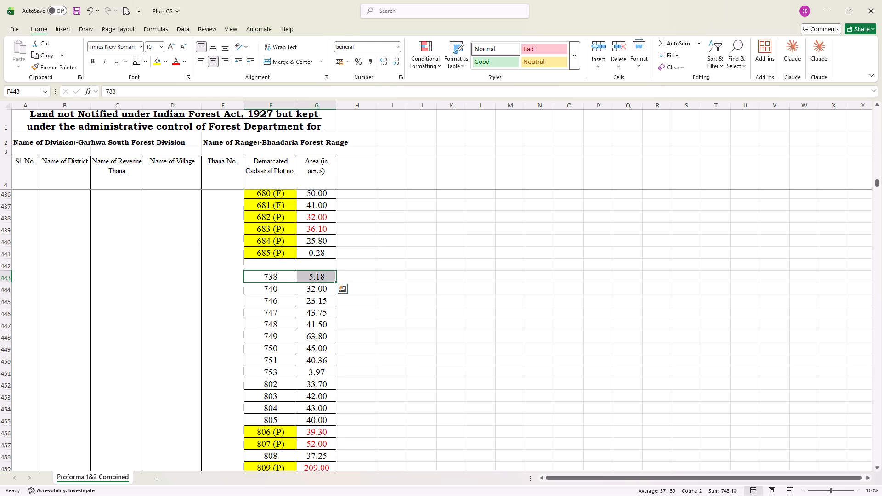
right_click(314, 277)
click(352, 321)
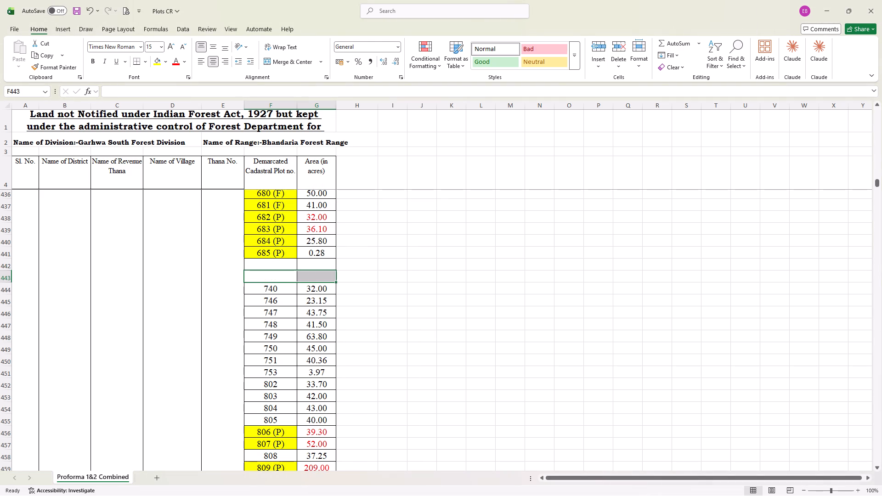
drag(287, 290, 313, 290)
right_click(313, 290)
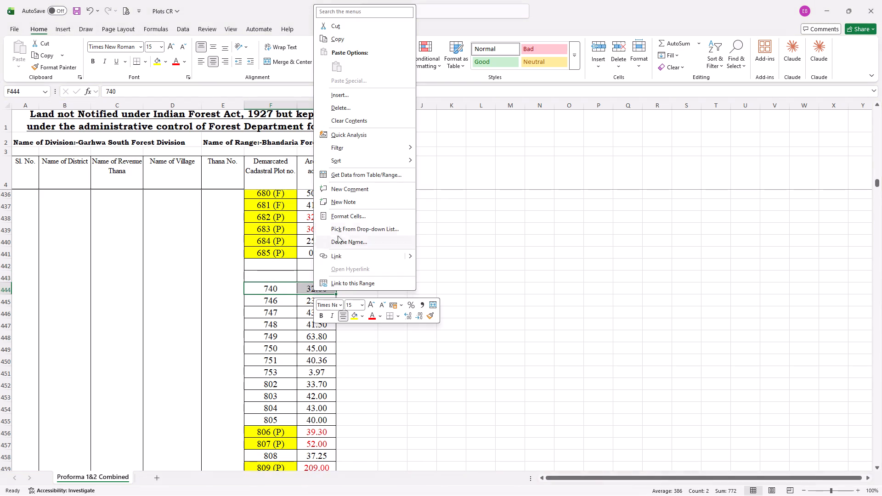
click(378, 125)
Clear the plot numbers and areas of Gariya's plots 746 through 753.
drag(278, 304, 311, 305)
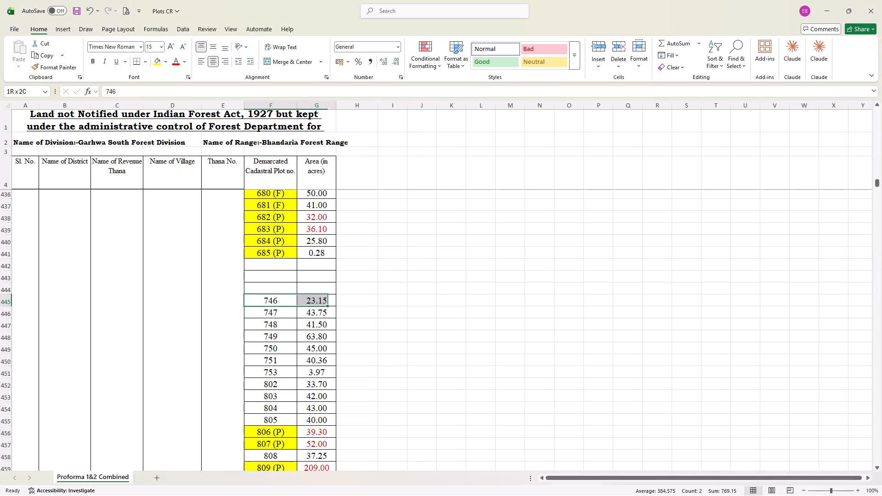
drag(311, 305, 316, 305)
drag(284, 303, 303, 312)
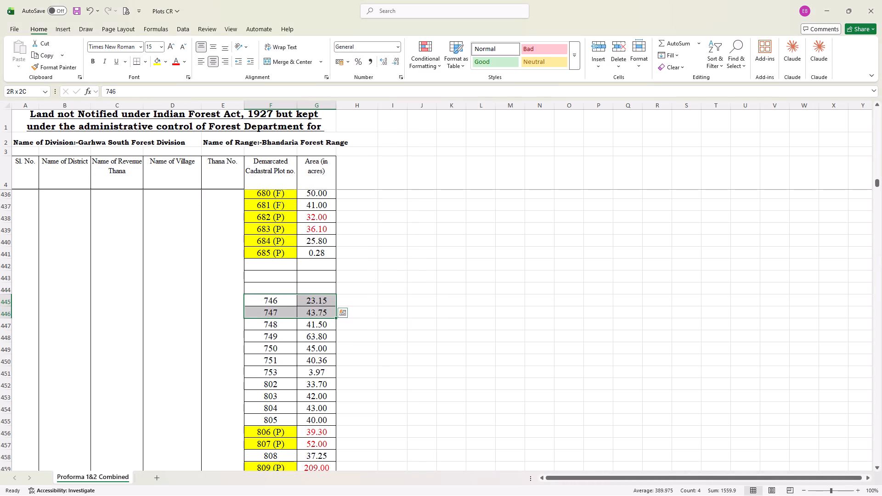
drag(303, 312, 312, 330)
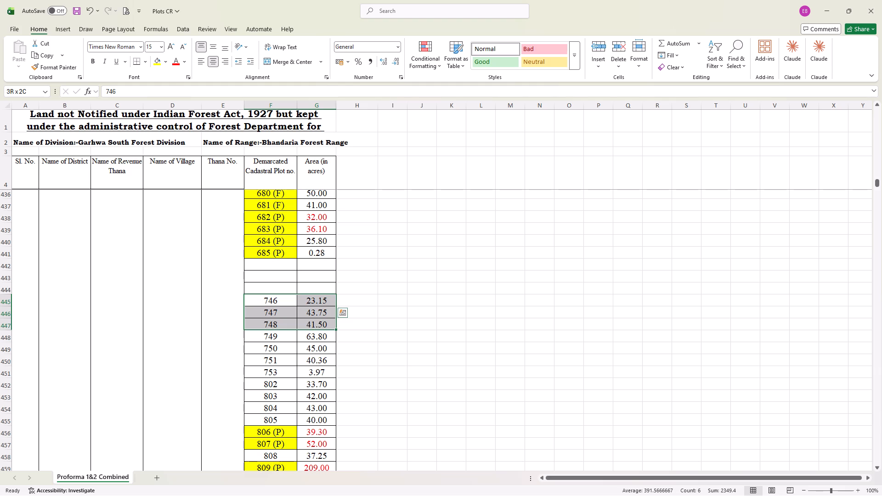
drag(312, 330, 315, 337)
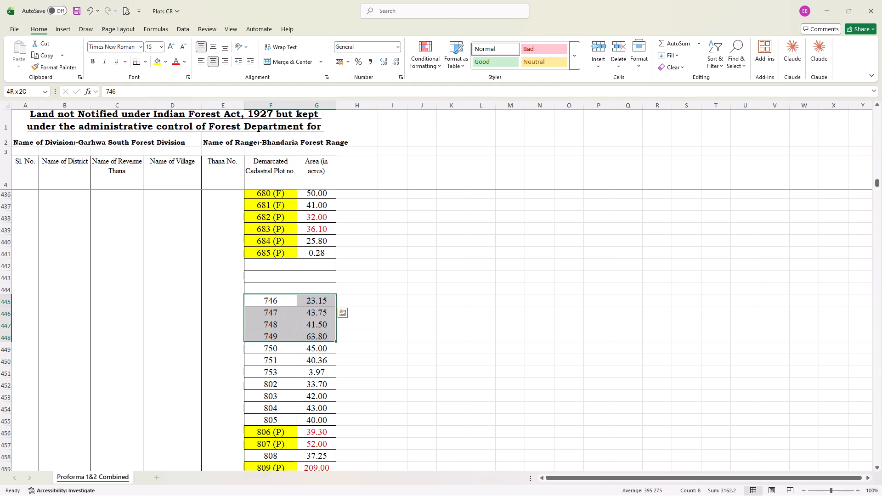
drag(315, 337, 322, 355)
click(322, 355)
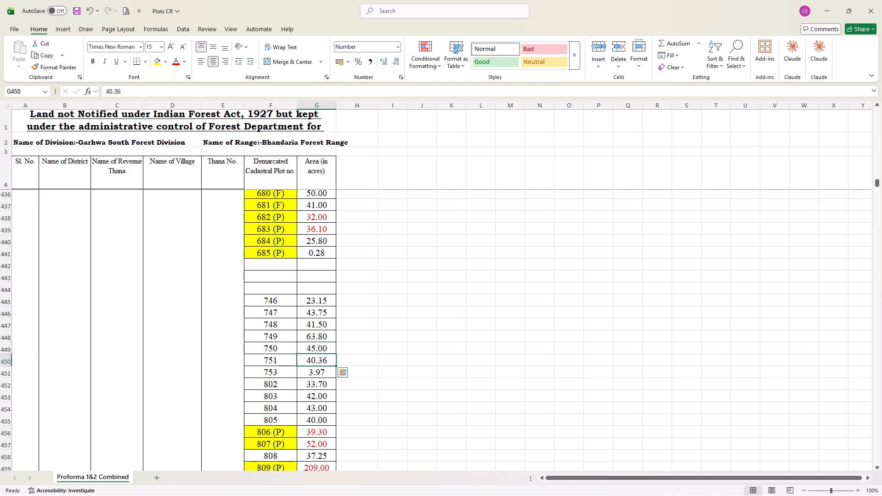
drag(268, 300, 333, 367)
right_click(319, 334)
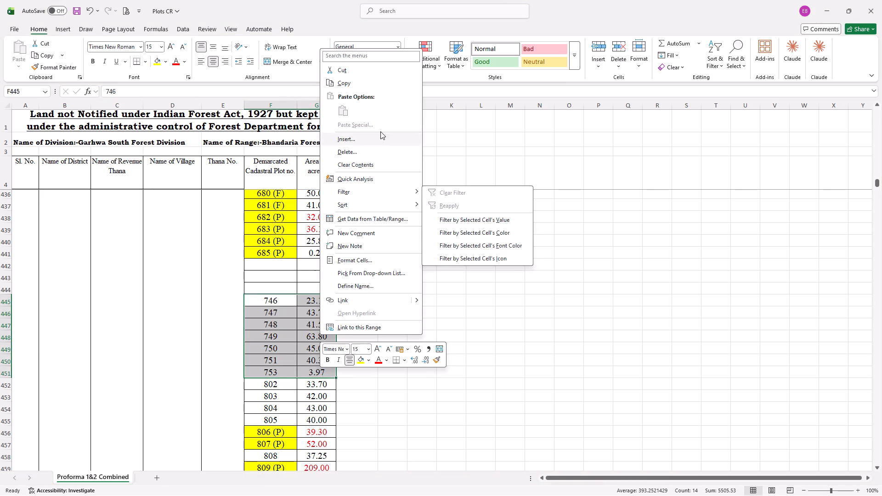
click(379, 164)
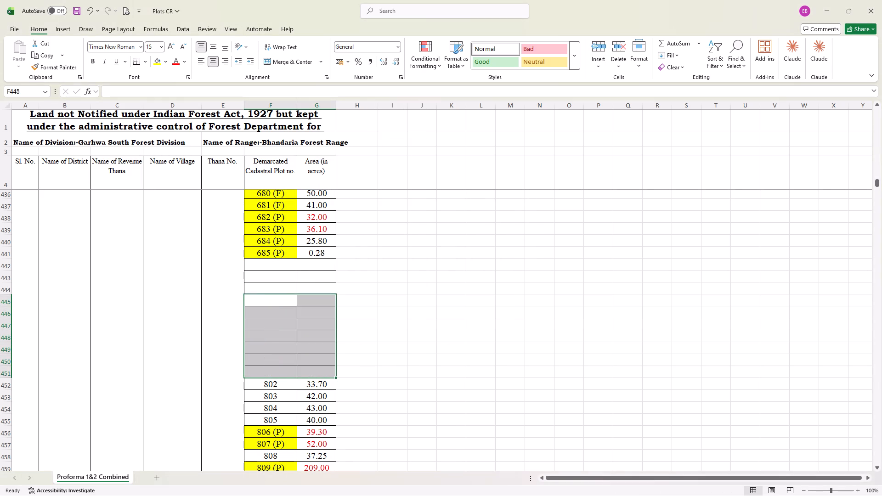
Delete the ten emptied rows, 442 to 451, between plots 685 (P) and 802 in Gariya's list.
click(284, 387)
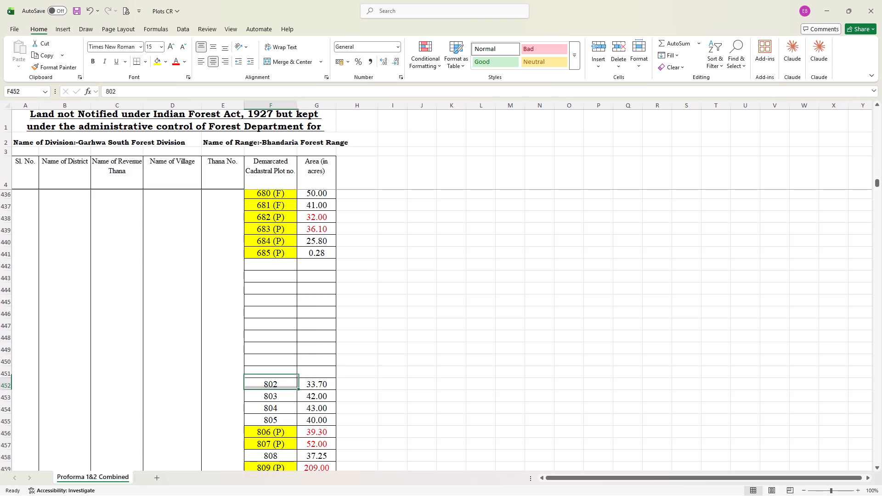
scroll(313, 341, down, 1)
scroll(313, 341, up, 1)
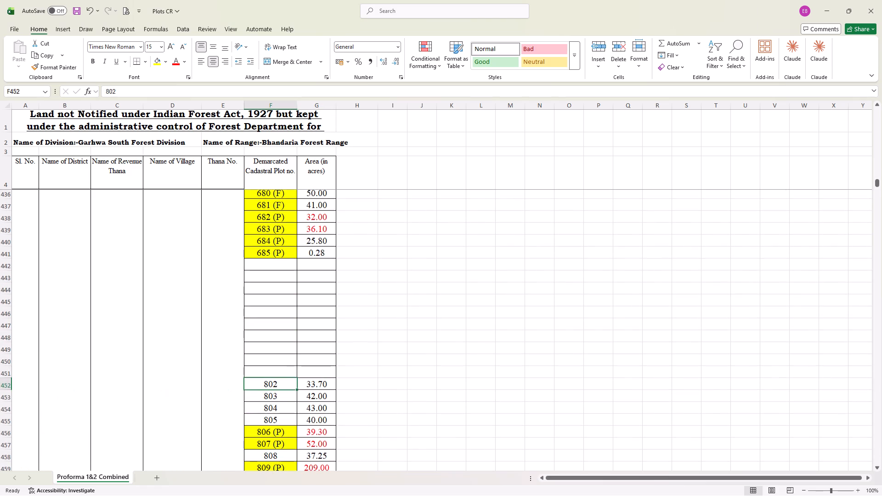
drag(0, 265, 4, 378)
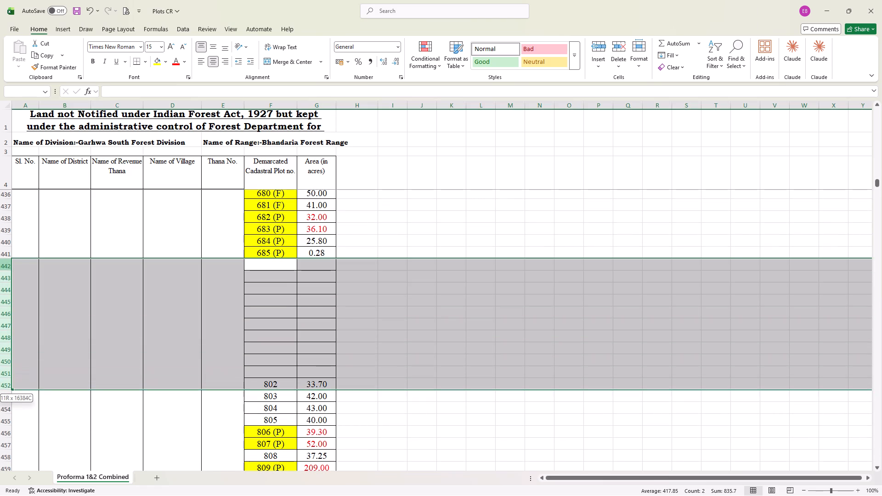
drag(4, 378, 8, 376)
right_click(2, 317)
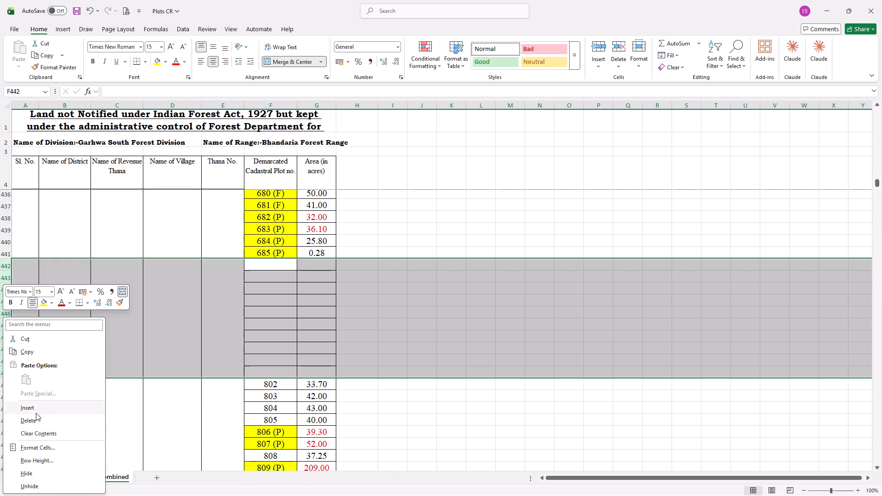
click(38, 422)
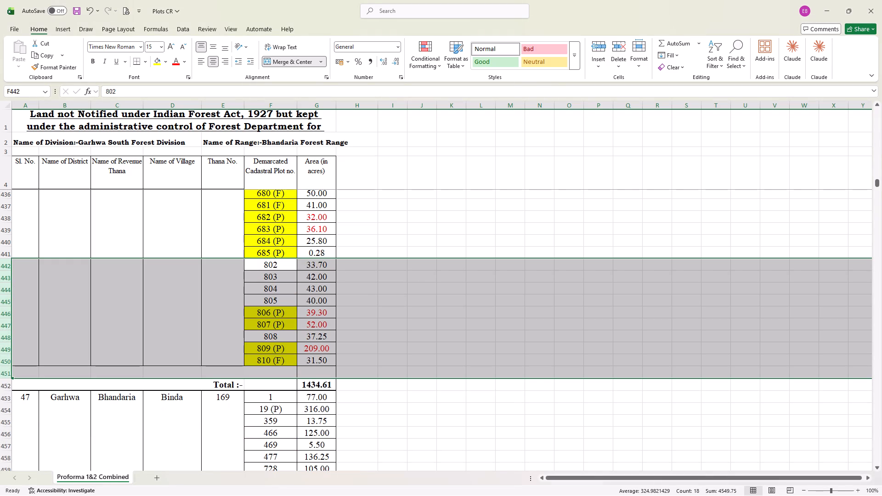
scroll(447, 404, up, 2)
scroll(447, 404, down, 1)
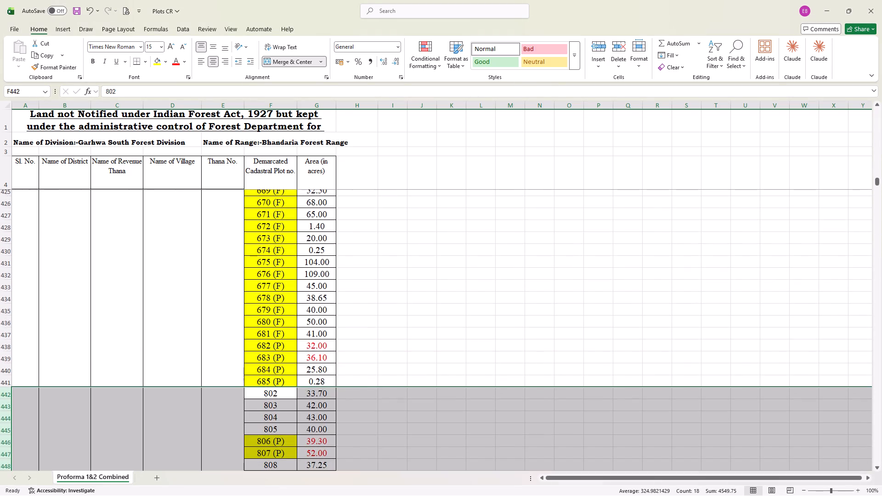
Delete the rows of plots 802 through 805 from Gariya's list.
scroll(447, 404, down, 1)
click(371, 318)
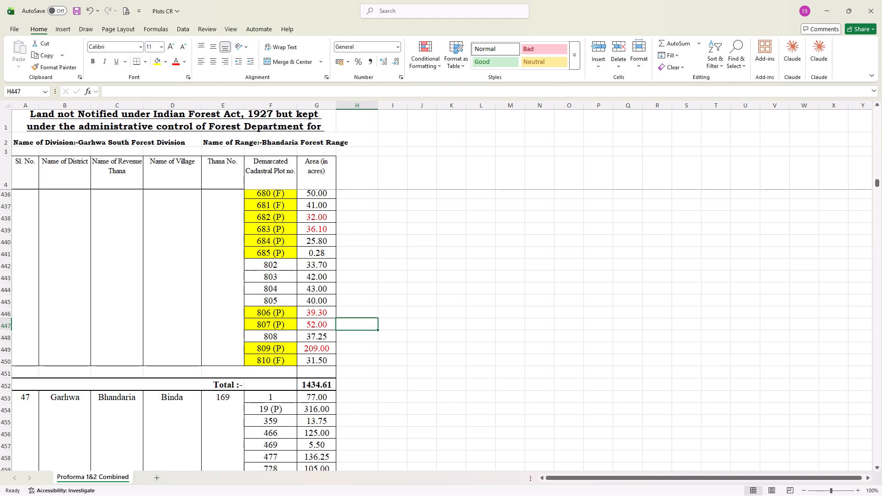
drag(283, 264, 317, 302)
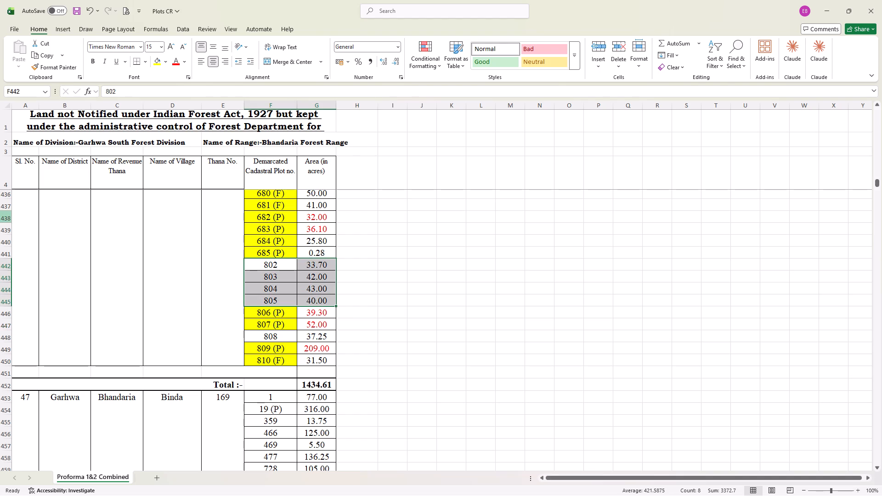
drag(6, 267, 8, 297)
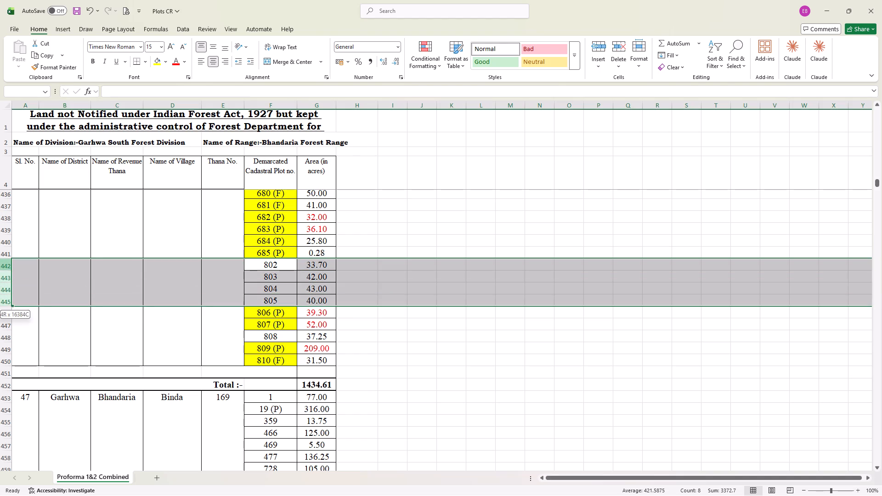
drag(8, 297, 8, 297)
right_click(3, 275)
click(19, 374)
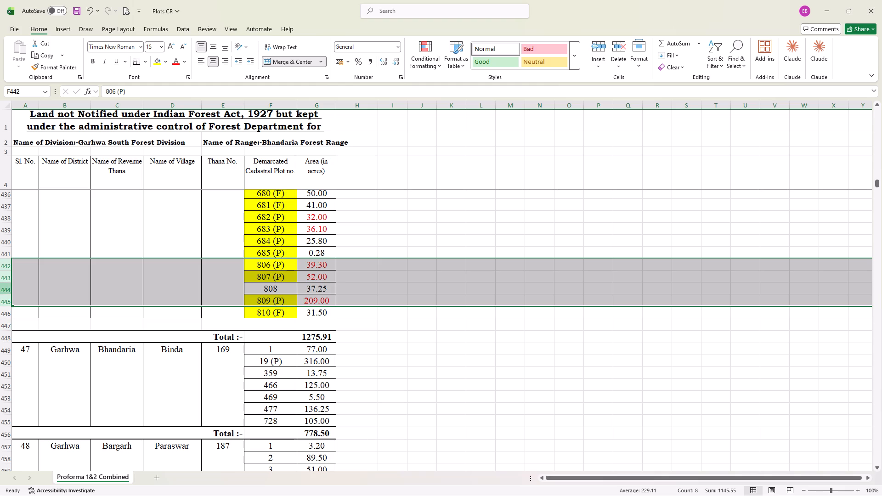
click(5, 291)
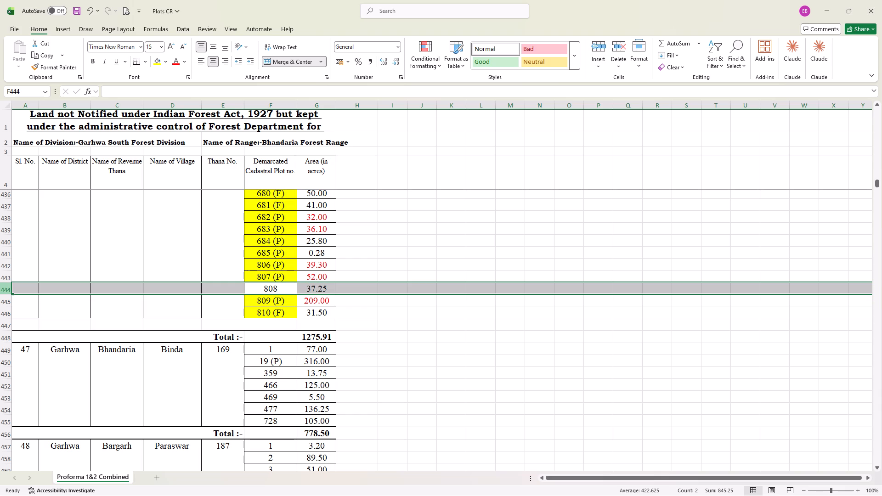
double_click(288, 291)
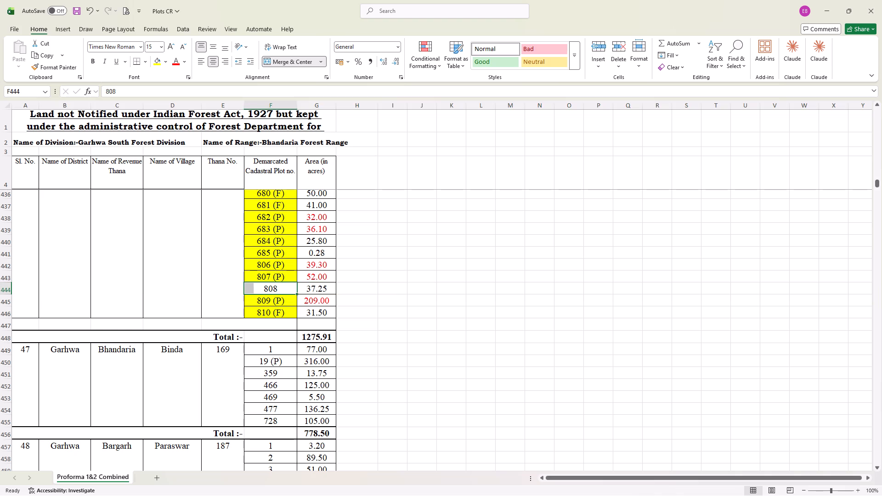
key(space)
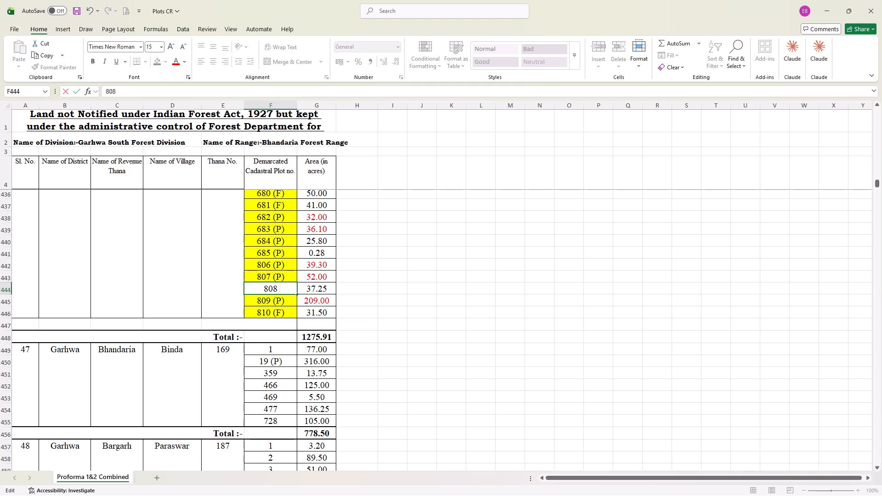
key(shift+parenleft)
text(F))
click(426, 301)
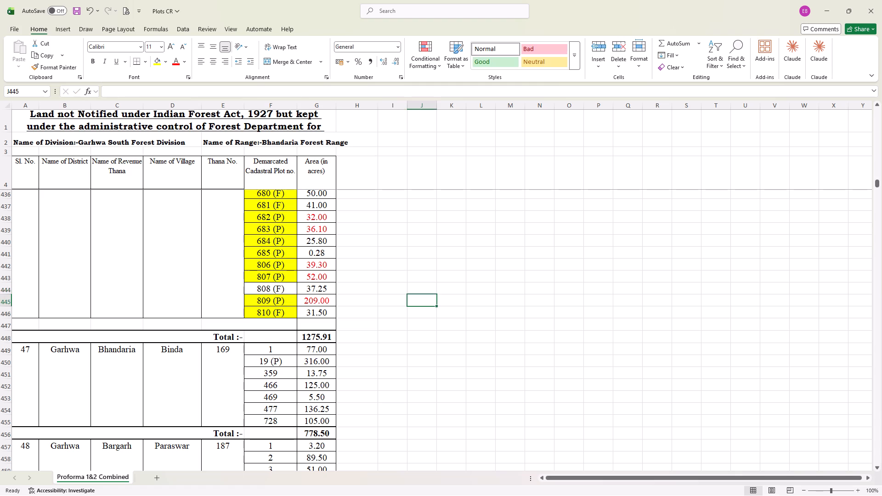
click(285, 287)
click(157, 61)
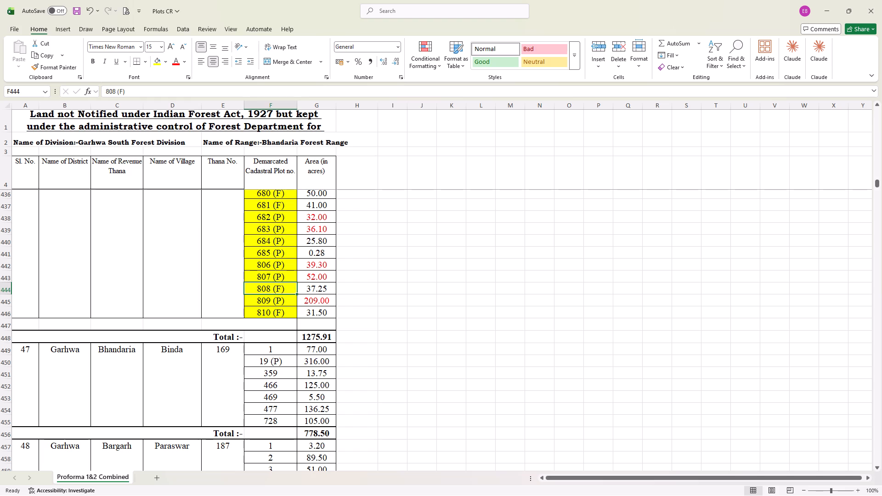
click(475, 278)
Save the Plots CR workbook.
click(78, 12)
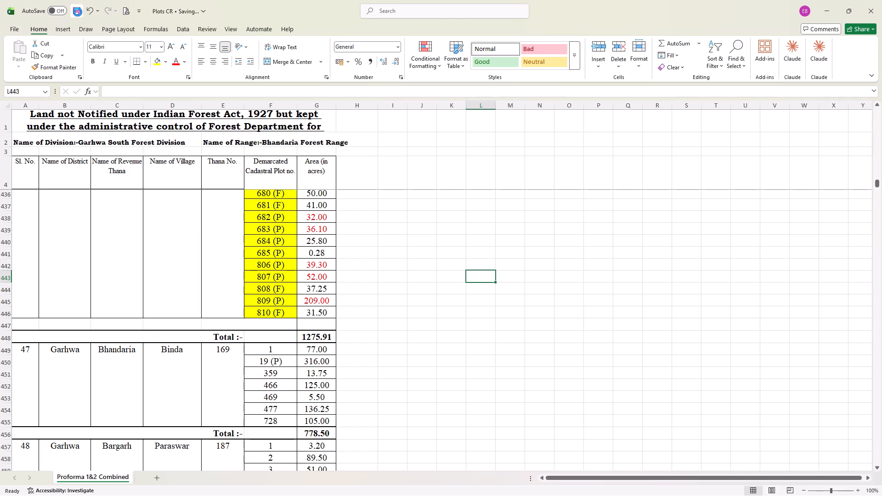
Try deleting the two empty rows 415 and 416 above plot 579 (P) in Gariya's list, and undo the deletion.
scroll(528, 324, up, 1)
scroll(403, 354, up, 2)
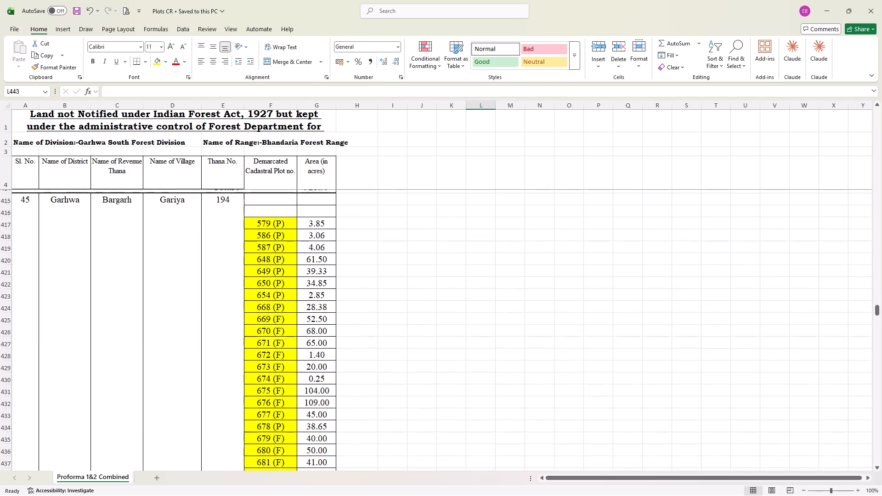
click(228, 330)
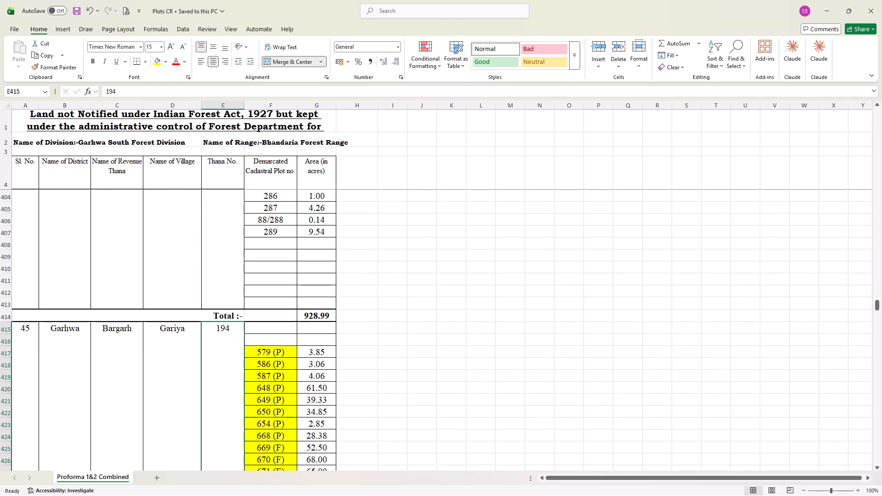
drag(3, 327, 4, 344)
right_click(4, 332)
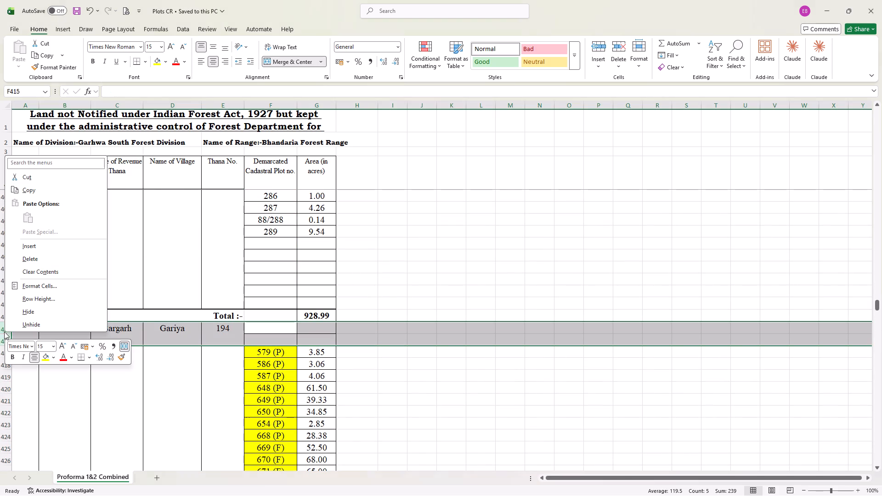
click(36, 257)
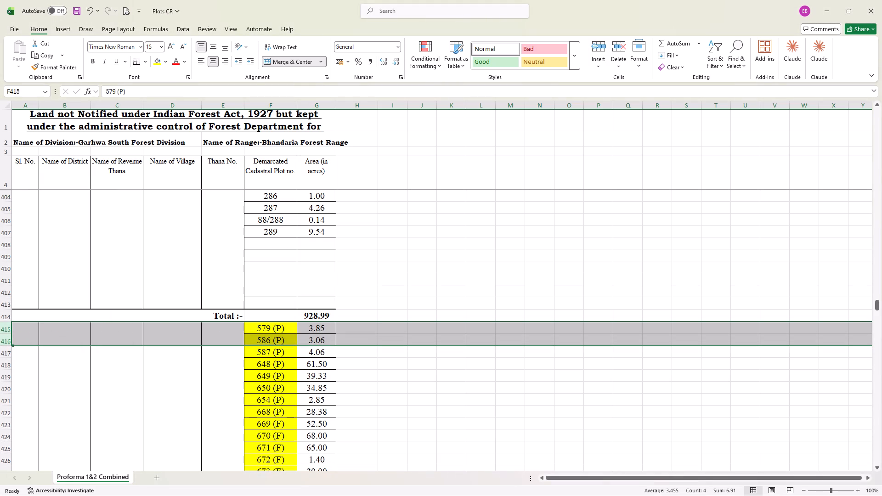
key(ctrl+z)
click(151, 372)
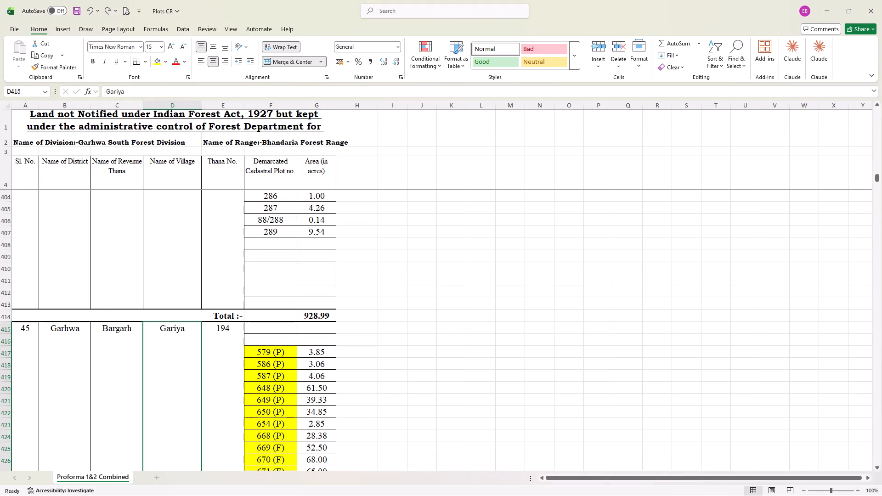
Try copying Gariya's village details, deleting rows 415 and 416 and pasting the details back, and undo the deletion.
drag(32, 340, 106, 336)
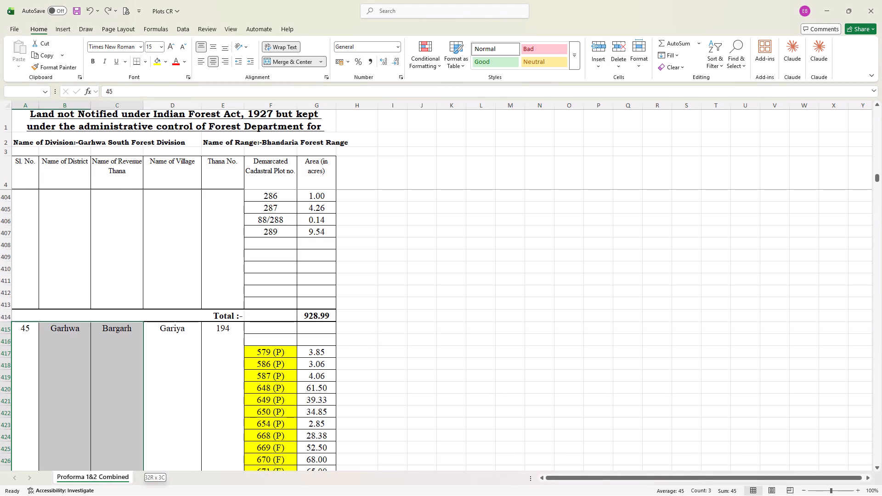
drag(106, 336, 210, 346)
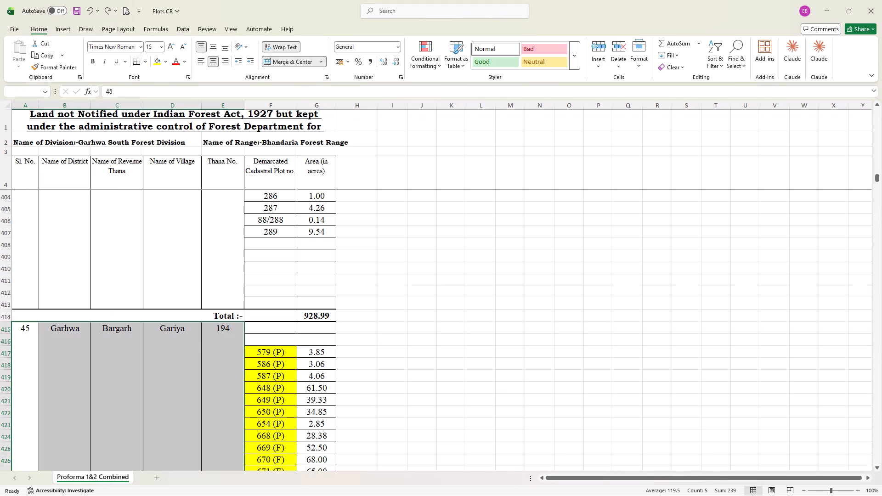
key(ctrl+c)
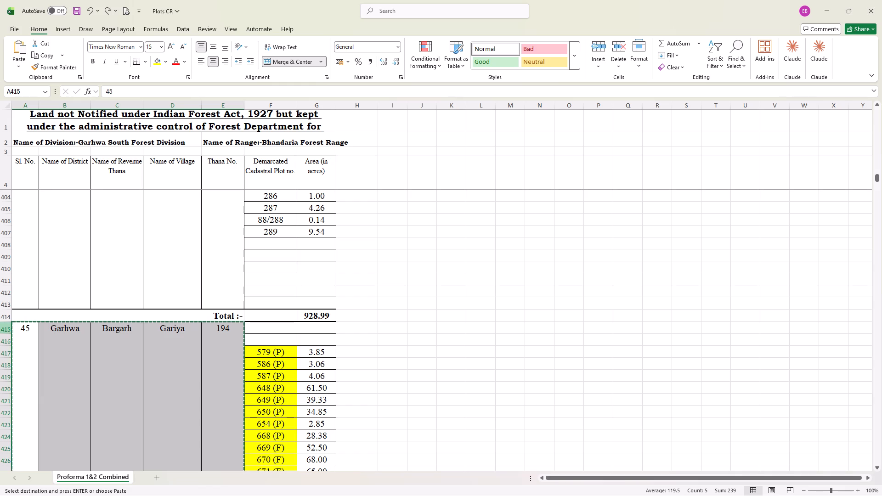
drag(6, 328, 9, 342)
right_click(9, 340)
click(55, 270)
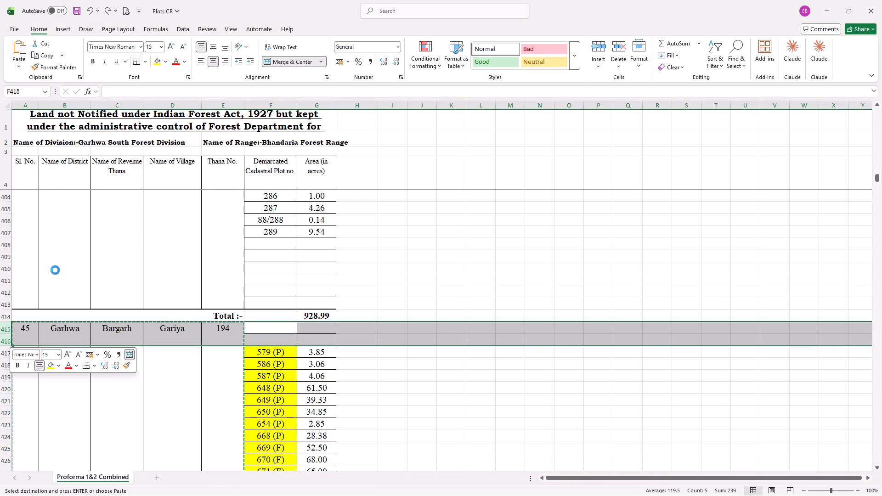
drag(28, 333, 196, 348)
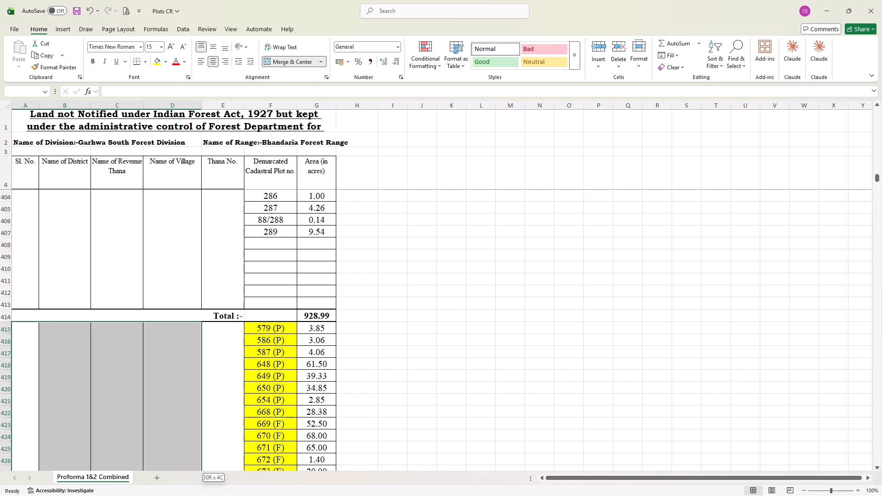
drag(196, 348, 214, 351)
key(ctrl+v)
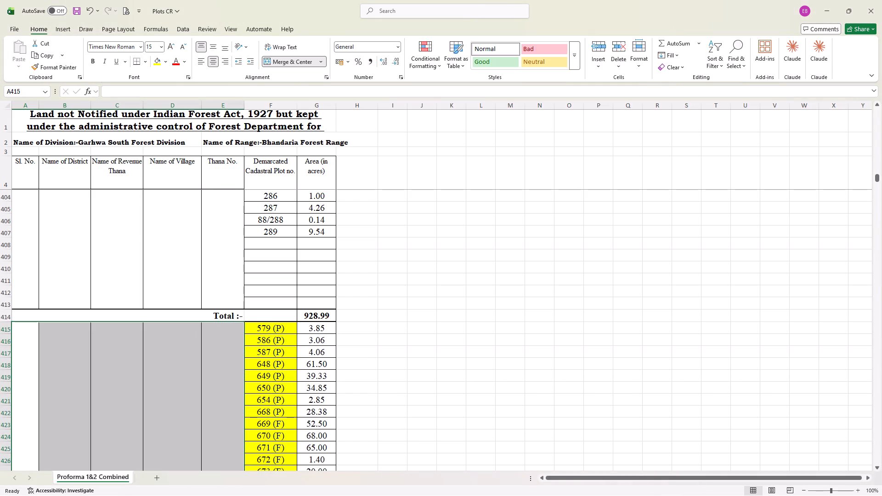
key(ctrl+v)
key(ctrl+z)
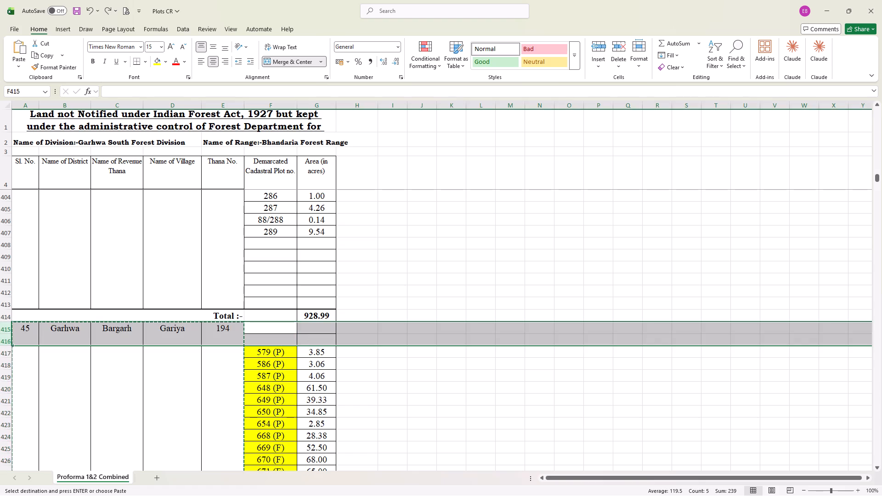
Copy Gariya's merged village details, from serial number 45 to Thana No. 194, into blank cells beside the table starting at J413.
click(153, 353)
drag(19, 348, 212, 365)
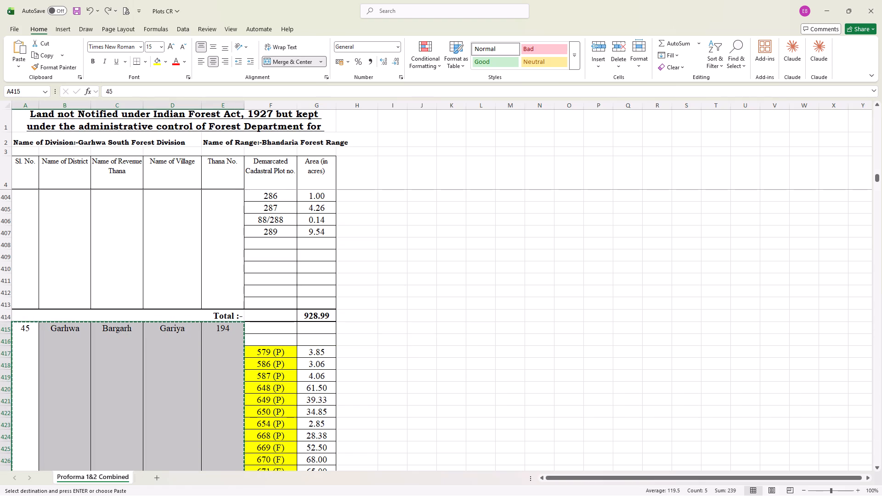
key(ctrl+c)
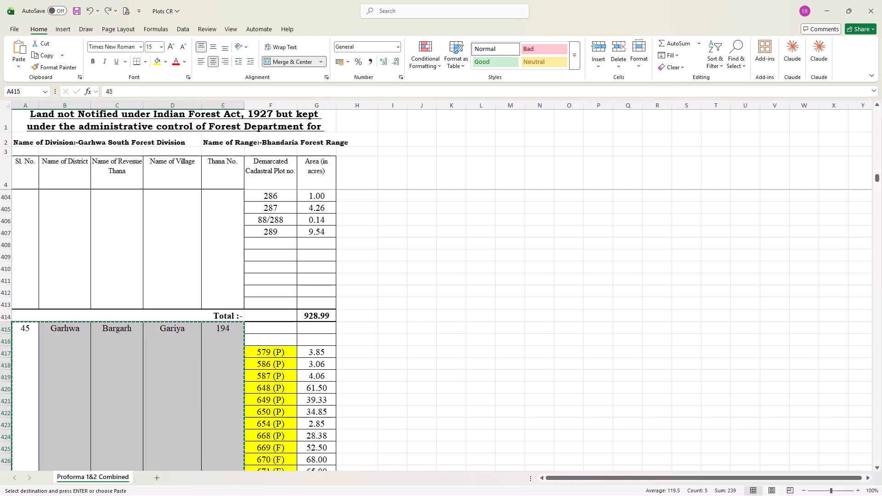
click(433, 303)
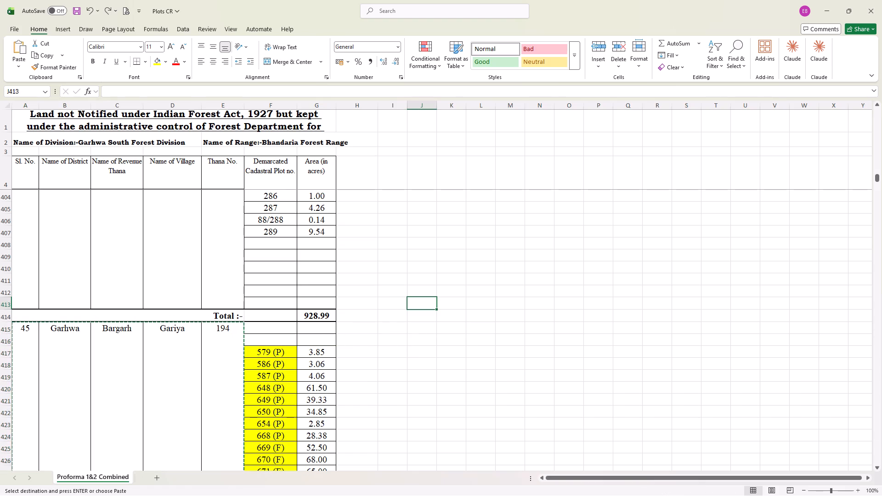
key(ctrl+v)
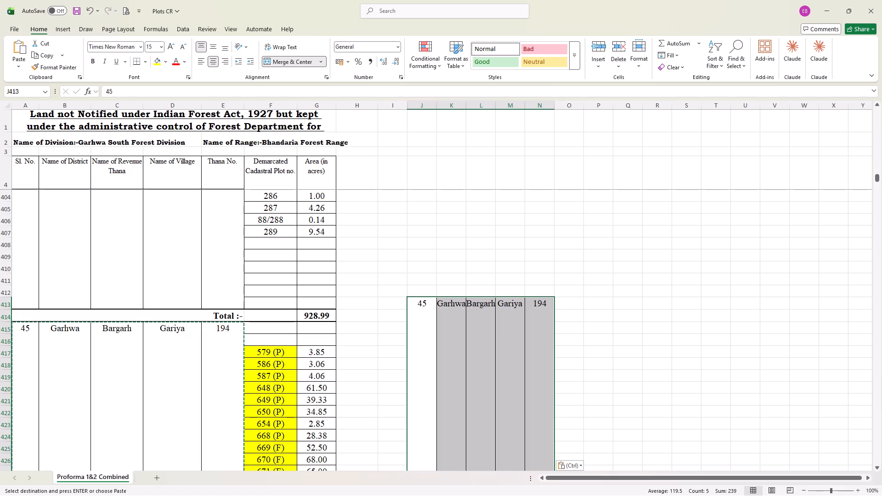
Delete the two empty rows 415 and 416 above plot 579 (P) in Gariya's list.
scroll(351, 327, down, 1)
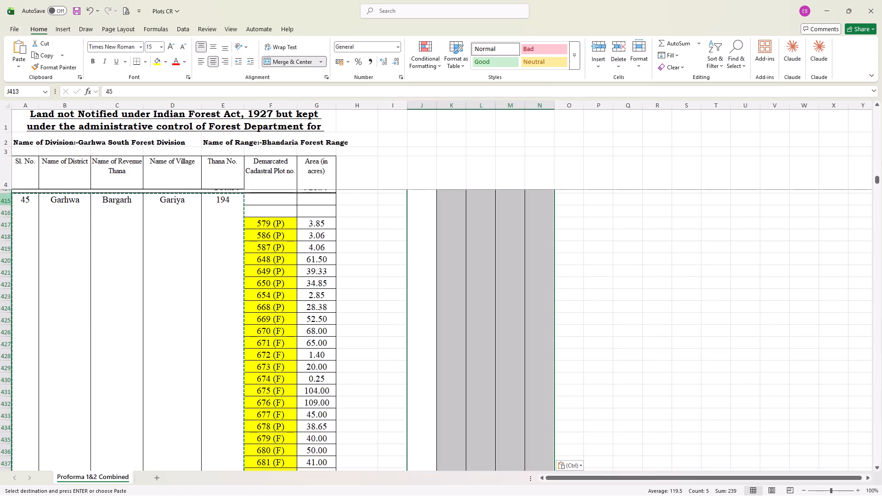
drag(6, 199, 9, 212)
right_click(10, 209)
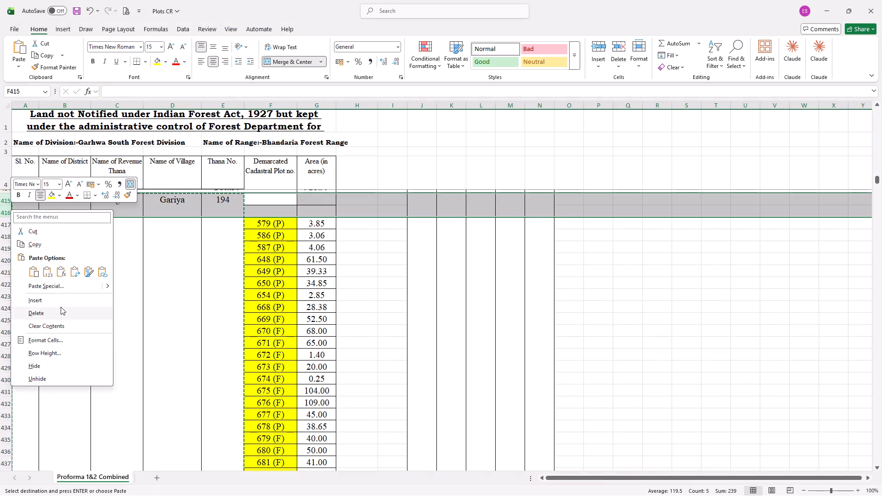
click(61, 307)
Copy the village details from the spare block at J413 back into Gariya's merged cells starting at A415.
scroll(286, 301, up, 1)
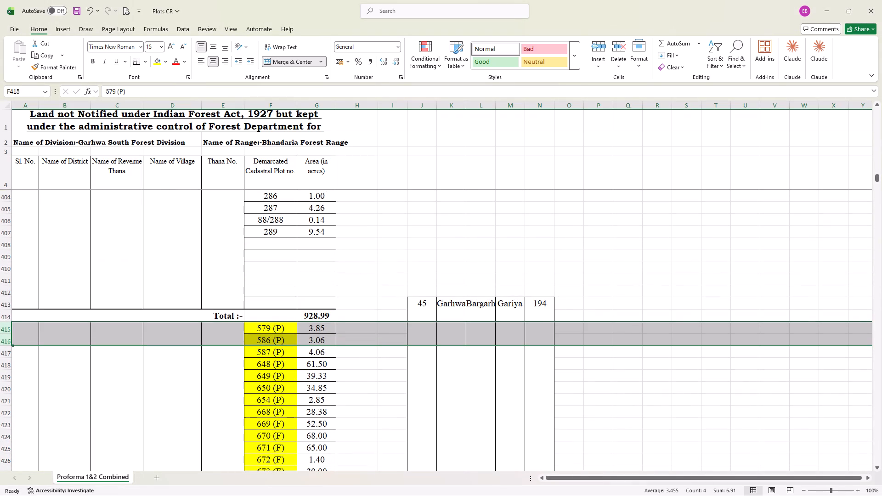
drag(417, 311, 535, 331)
key(ctrl+c)
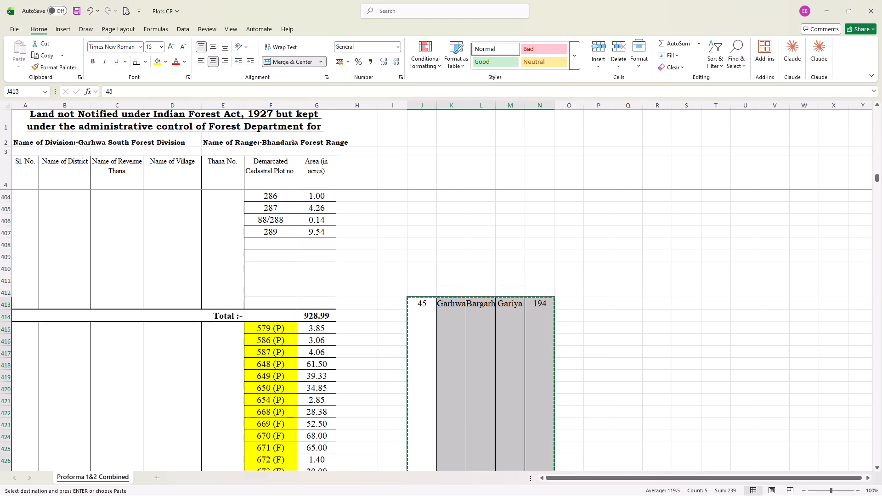
click(35, 340)
key(ctrl+v)
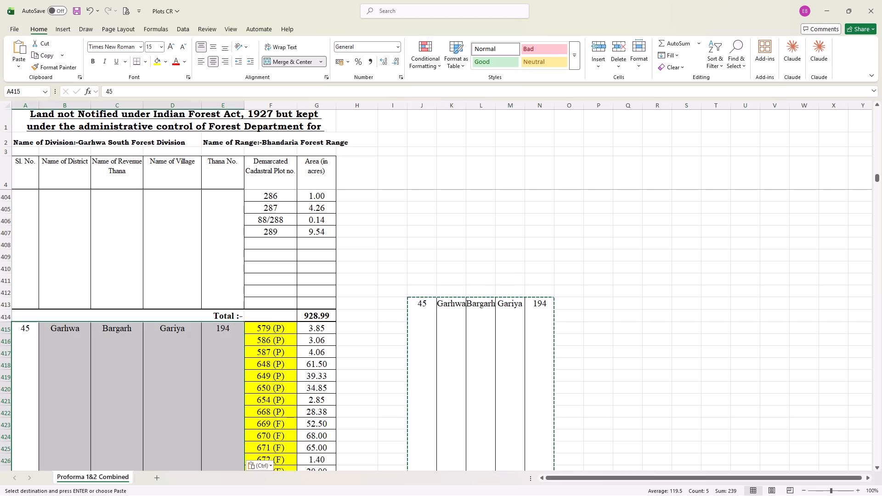
scroll(223, 340, down, 2)
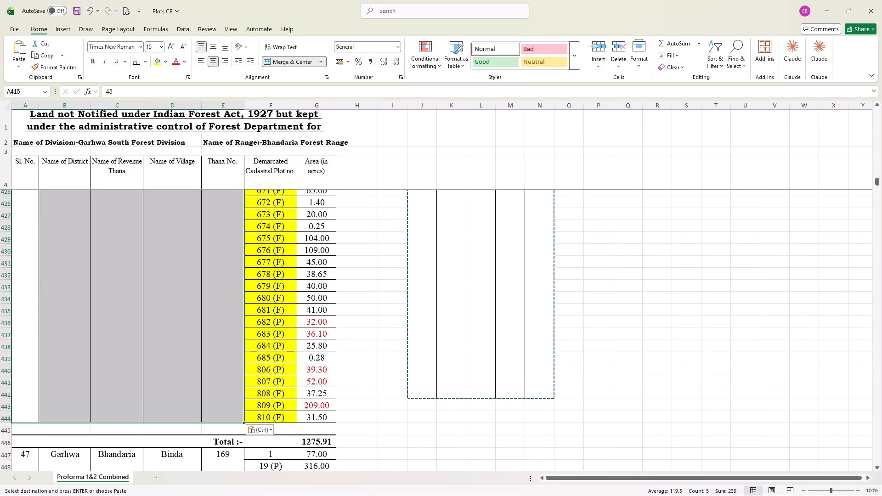
click(417, 415)
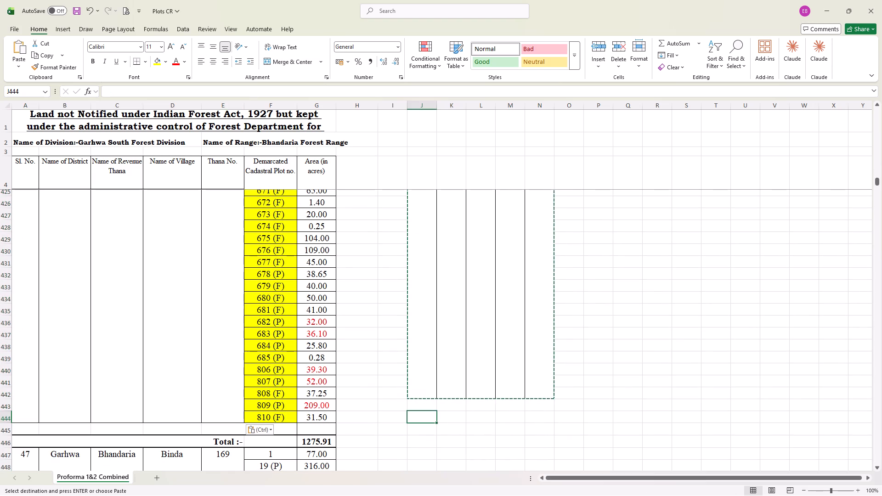
Clear the contents of the spare copy of Gariya's village details in columns J to N.
scroll(415, 417, up, 2)
drag(430, 302, 545, 404)
right_click(533, 384)
click(582, 203)
click(617, 321)
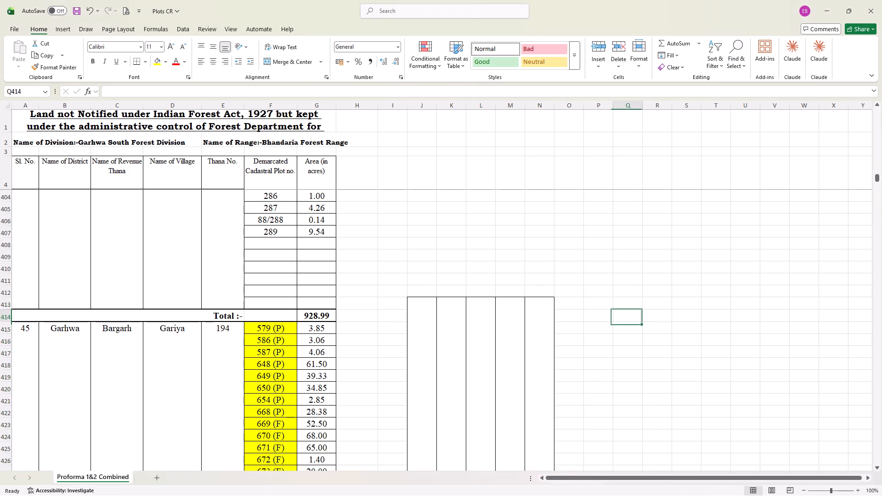
Delete the empty row 445 between plot 810 (F) and the Total row in Gariya's list.
scroll(617, 321, down, 1)
scroll(277, 257, up, 1)
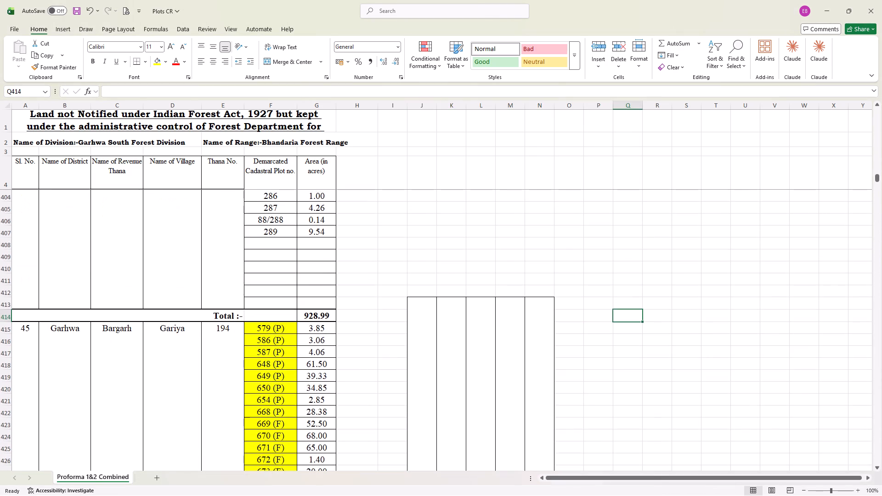
scroll(276, 272, down, 3)
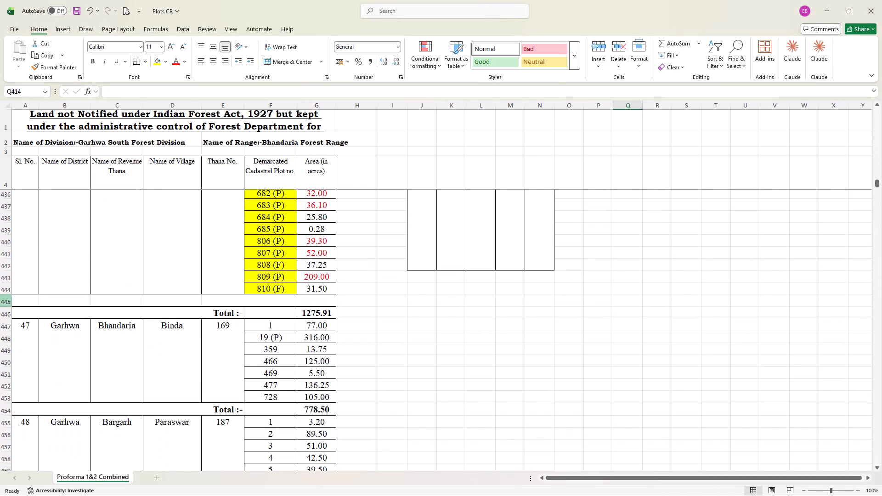
click(3, 302)
right_click(3, 302)
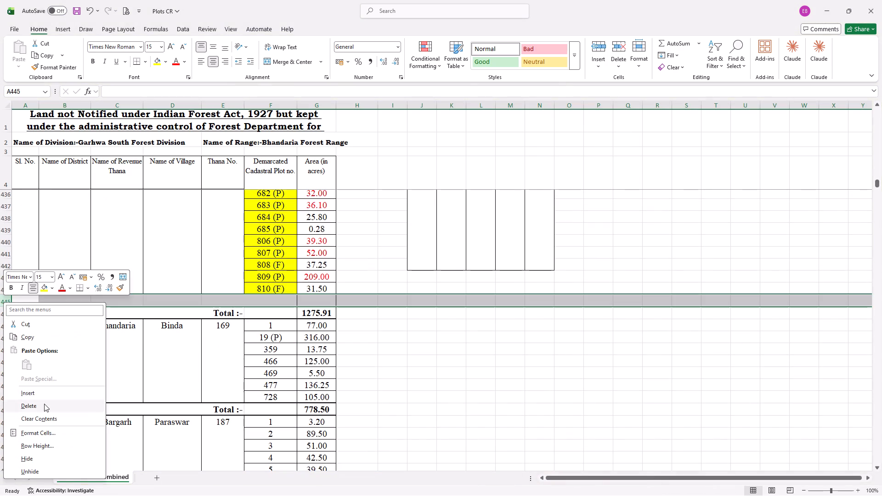
click(44, 404)
Check which cells the Gariya total area formula sums against the village's plot list.
double_click(321, 301)
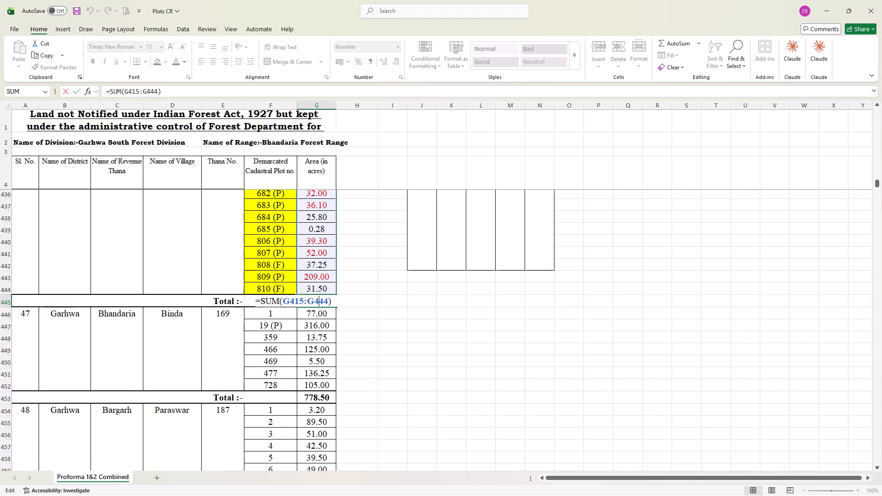
scroll(323, 302, up, 3)
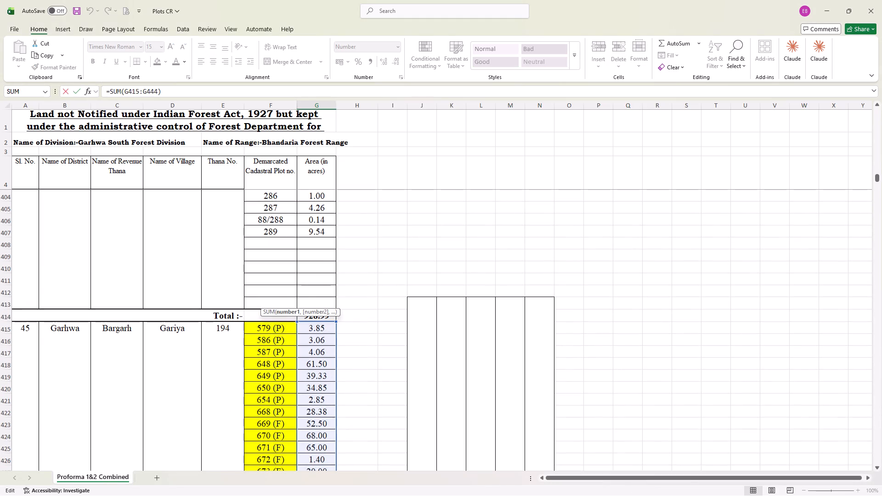
key(Return)
scroll(233, 345, up, 1)
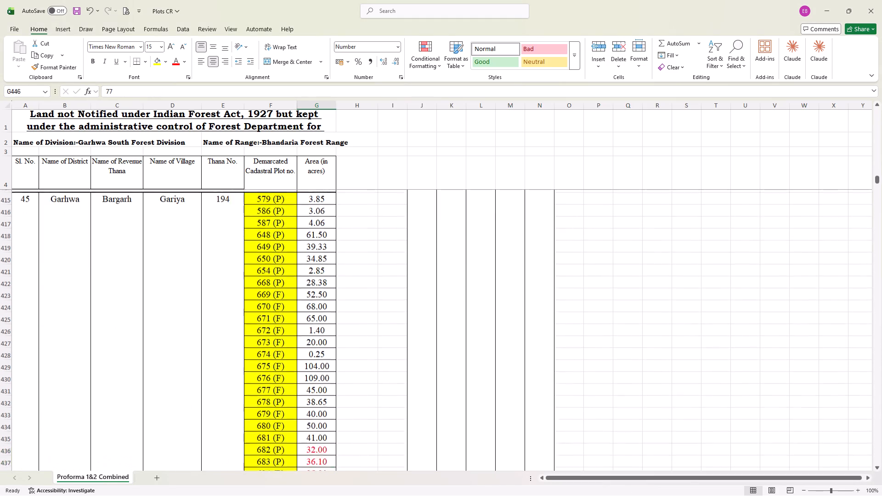
Switch to the QGIS map and examine the forest plots and village boundaries from Gariya southwards to Baragarh.
key(alt+Tab)
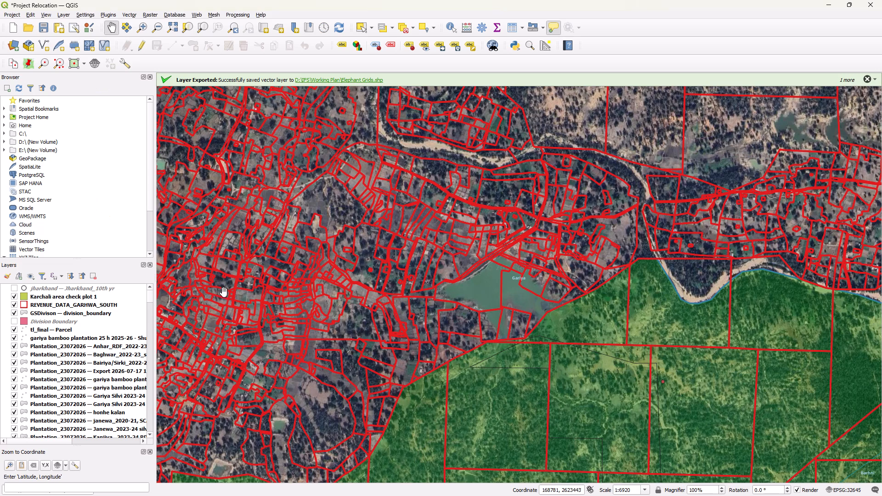
scroll(411, 306, down, 2)
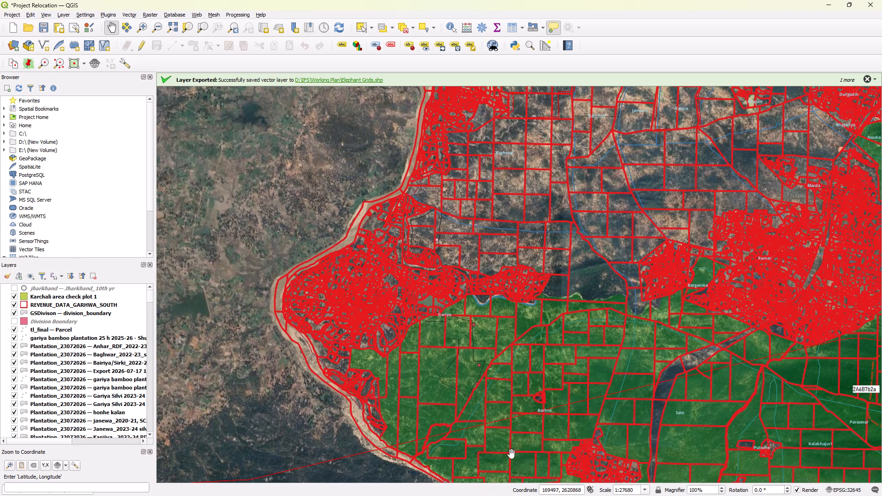
drag(509, 448, 483, 336)
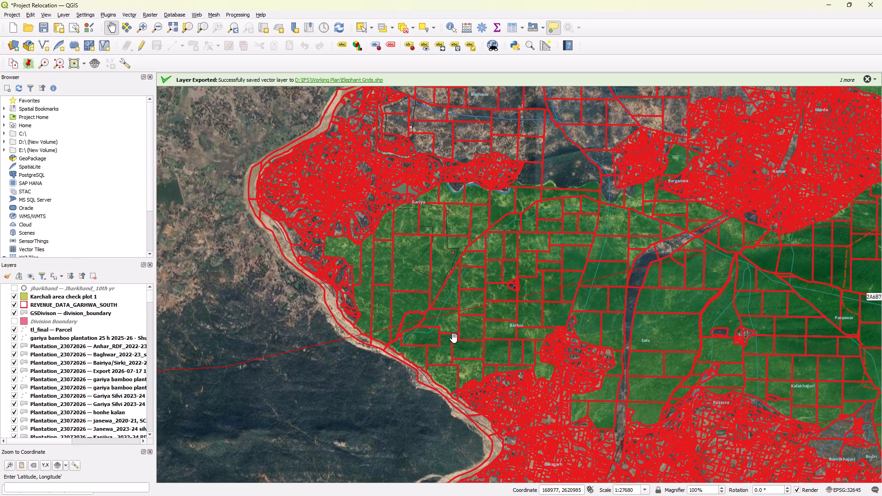
scroll(486, 335, down, 1)
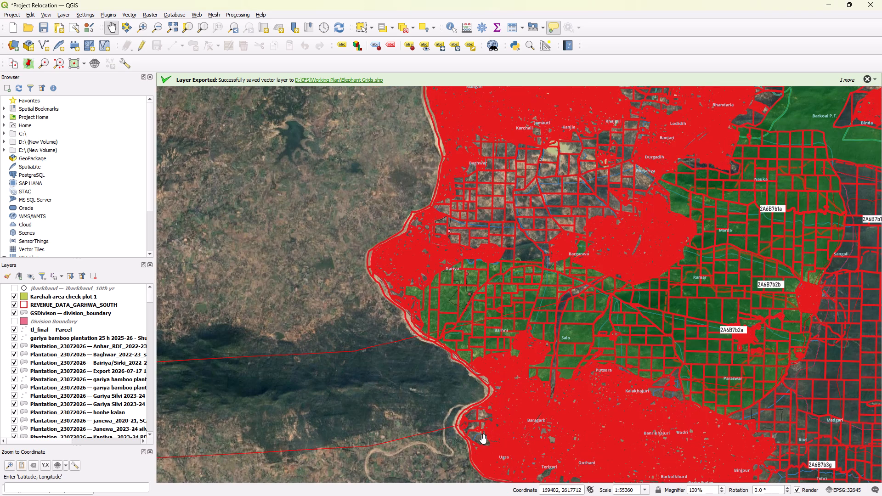
drag(496, 478, 461, 415)
scroll(450, 350, up, 2)
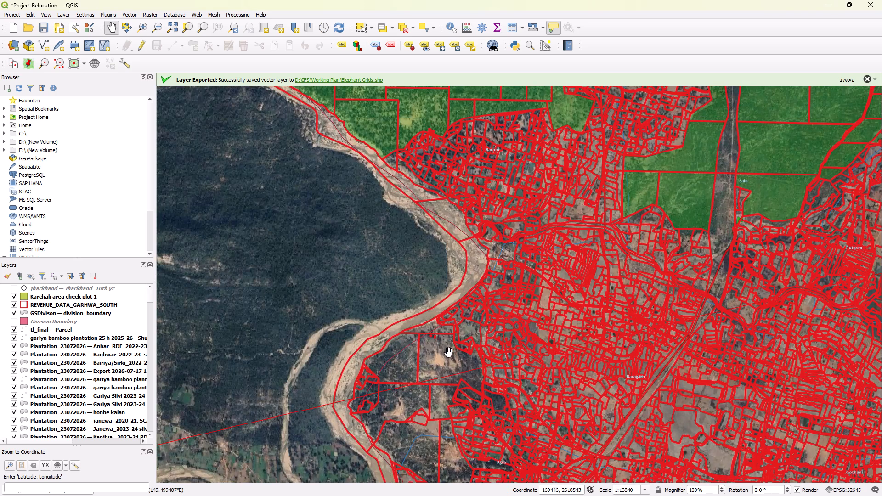
drag(533, 274, 533, 359)
drag(563, 255, 563, 395)
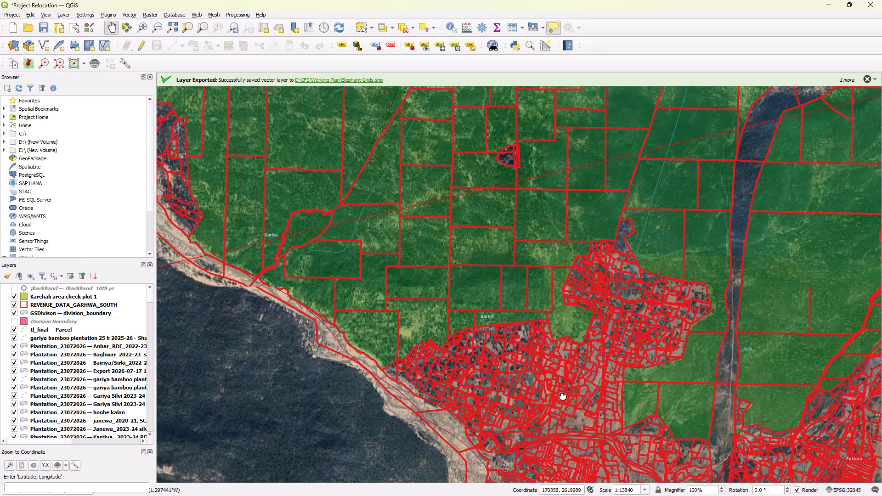
drag(563, 395, 563, 397)
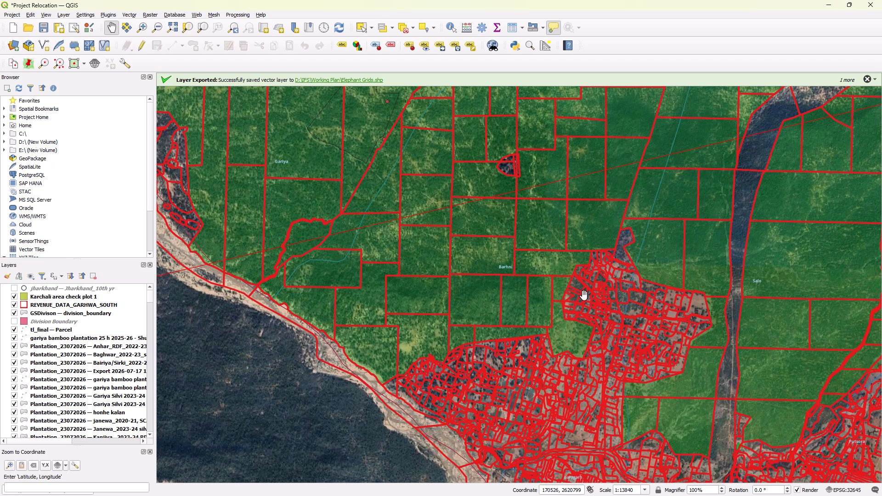
Hide the REVENUE_DATA_GARHWA_SOUTH layer to view the forest plots around Gariya and Salo without the cadastral parcels.
click(14, 305)
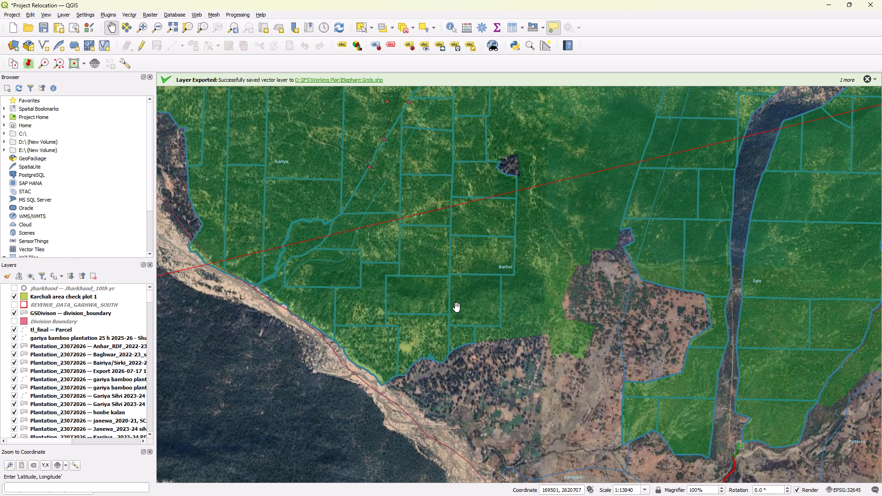
scroll(458, 308, down, 1)
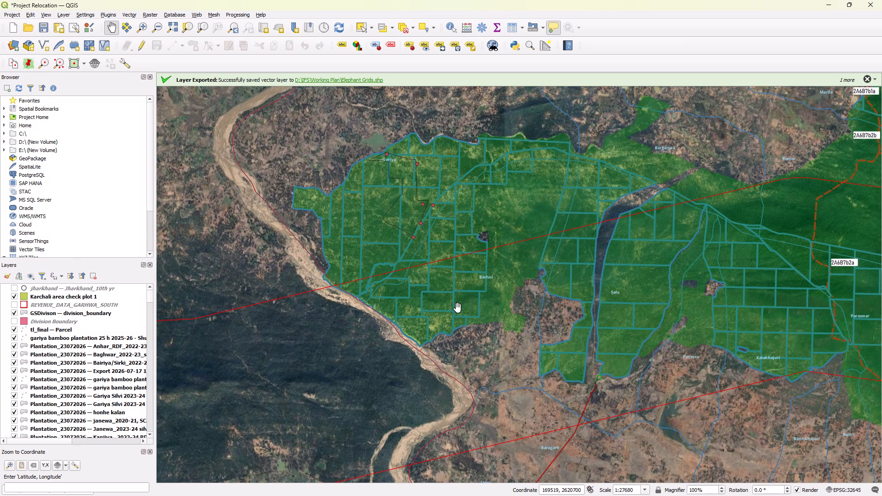
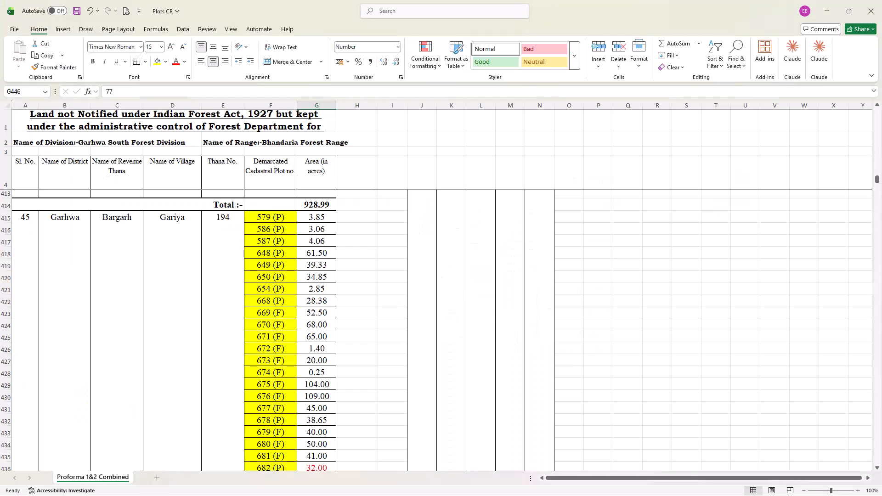
Look through the village plot lists in the workbook from Gariya and Binda back up to Bijpur alias Barhani.
scroll(278, 286, down, 2)
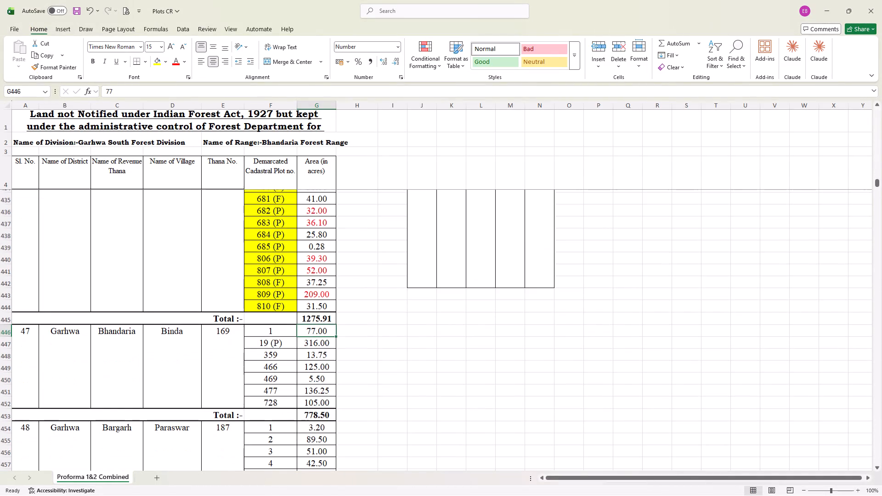
scroll(277, 286, up, 6)
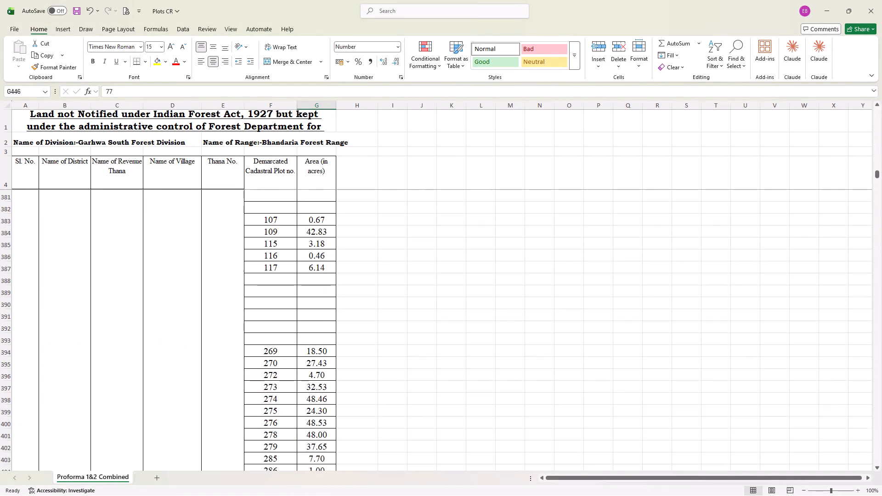
scroll(277, 286, up, 6)
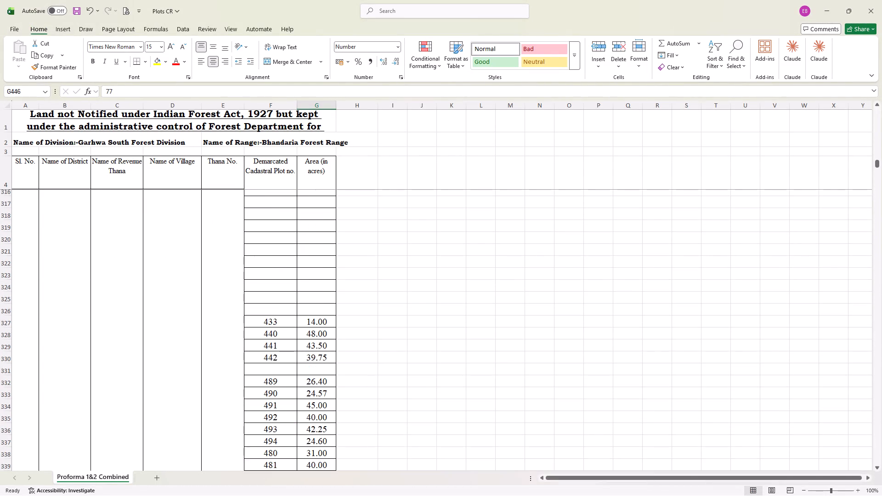
scroll(277, 286, up, 9)
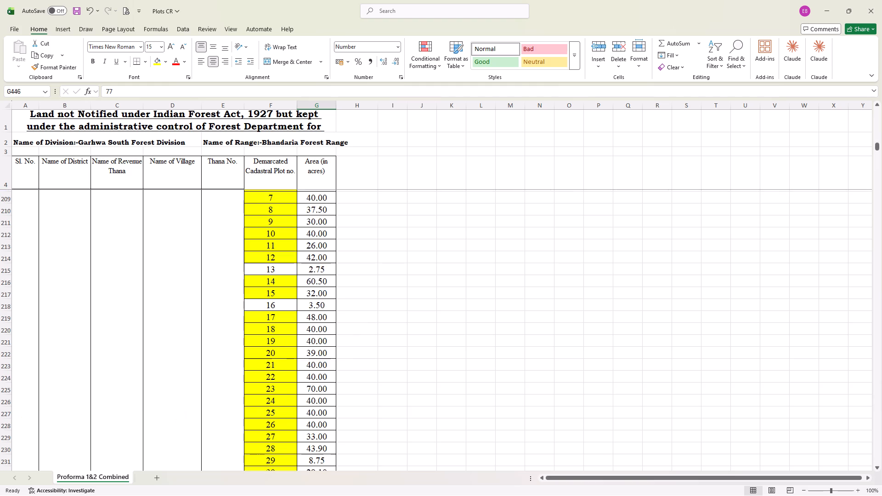
scroll(277, 286, up, 3)
scroll(277, 286, down, 2)
scroll(277, 286, up, 8)
scroll(277, 286, down, 1)
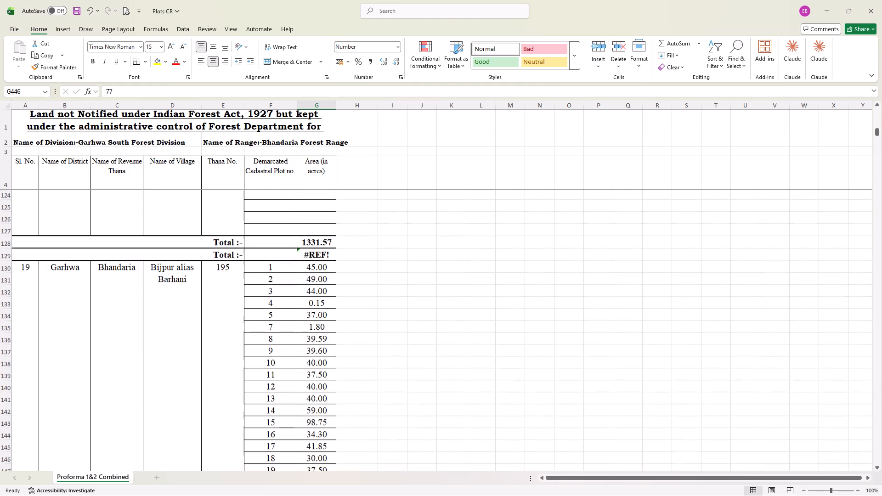
Delete the empty rows between plots 46 and 51 and between plots 90 and 153 in Bijpur alias Barhani's list.
scroll(277, 286, down, 3)
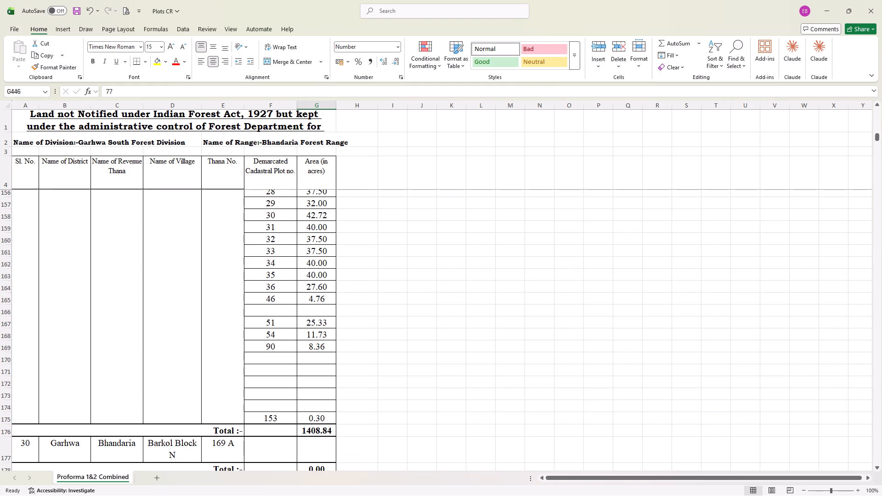
click(1, 312)
right_click(1, 312)
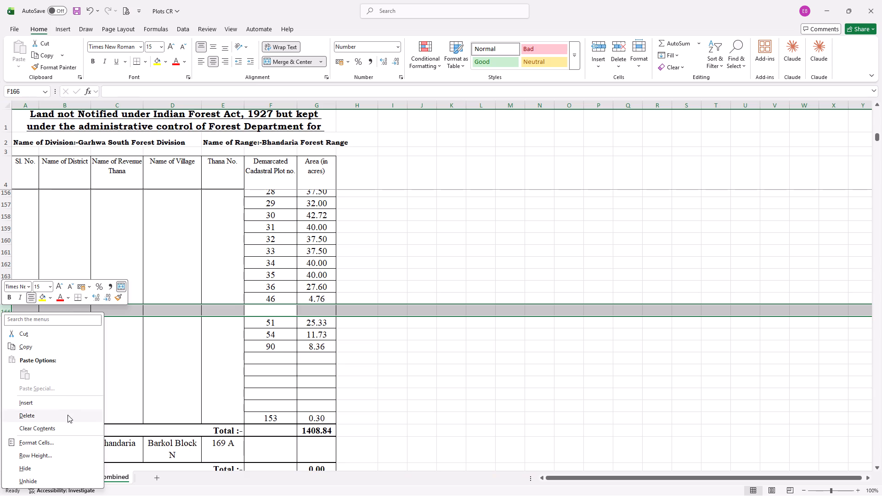
click(68, 415)
drag(6, 355, 10, 370)
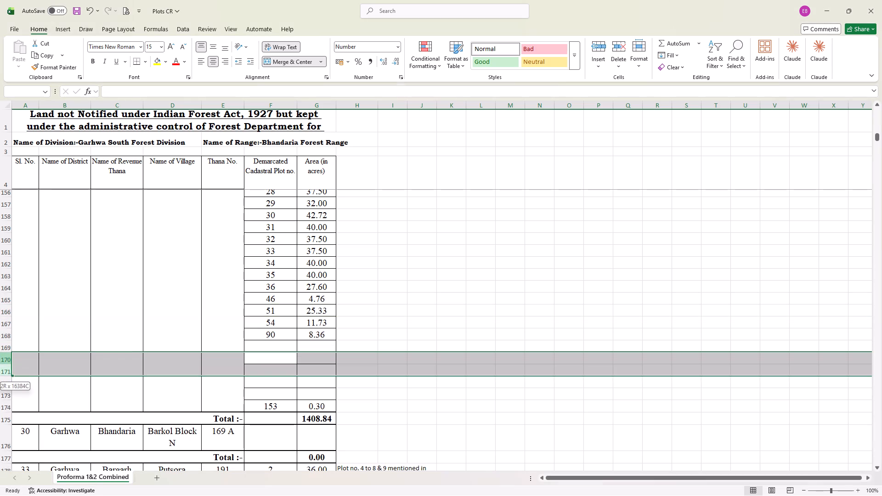
drag(10, 370, 10, 371)
drag(5, 347, 14, 392)
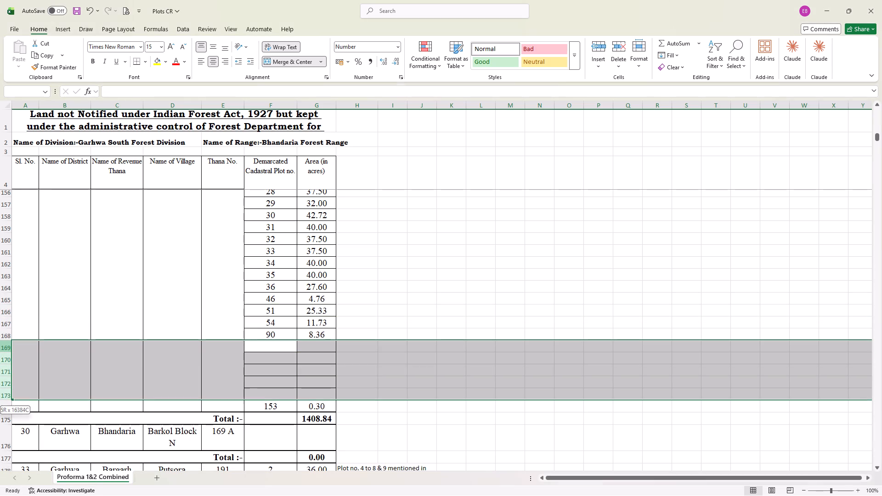
drag(14, 392, 13, 392)
right_click(0, 346)
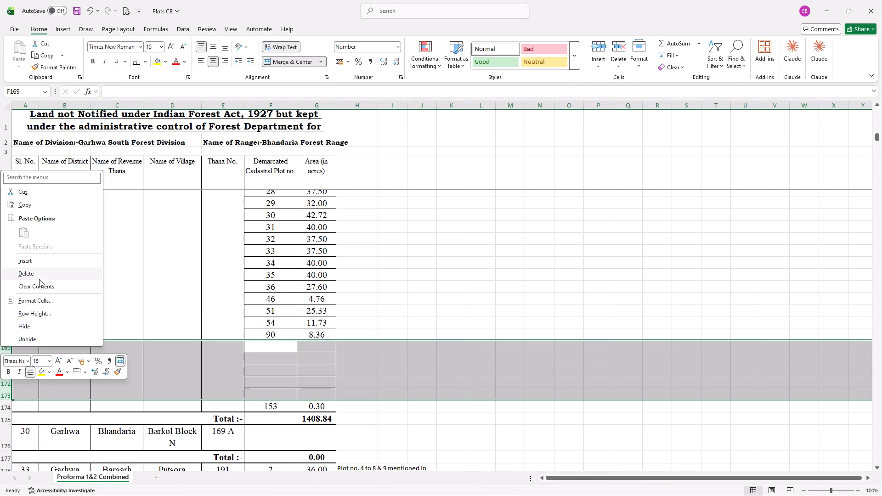
click(39, 279)
click(381, 324)
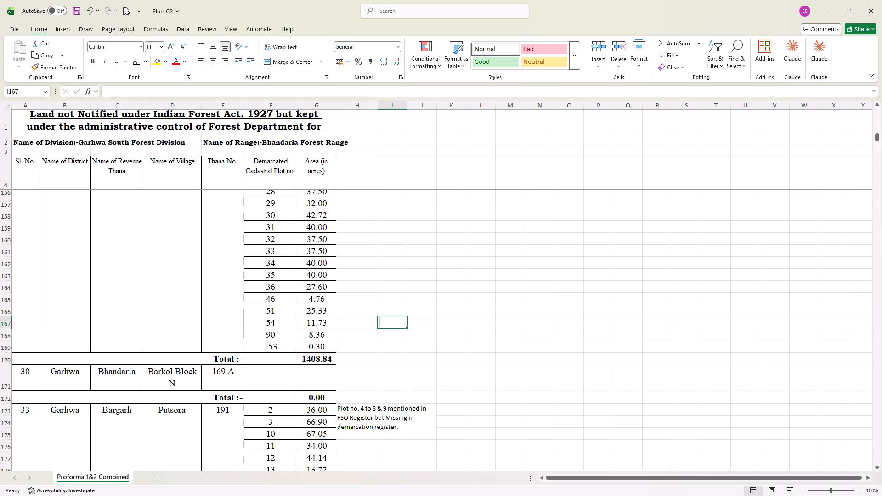
Relabel Bijpur alias Barhani's plot 9 as 9 (P) and fill its cell yellow.
scroll(300, 322, up, 3)
double_click(281, 268)
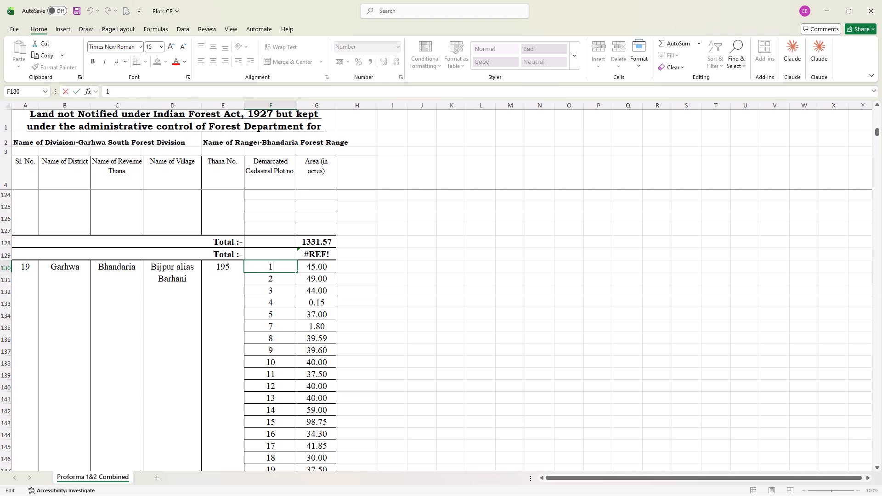
double_click(293, 350)
key(space)
text((P))
click(414, 340)
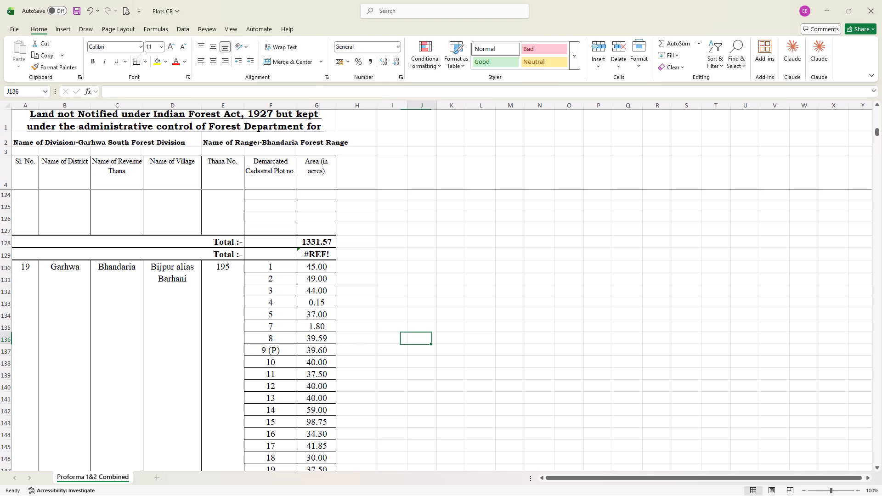
click(266, 352)
click(158, 57)
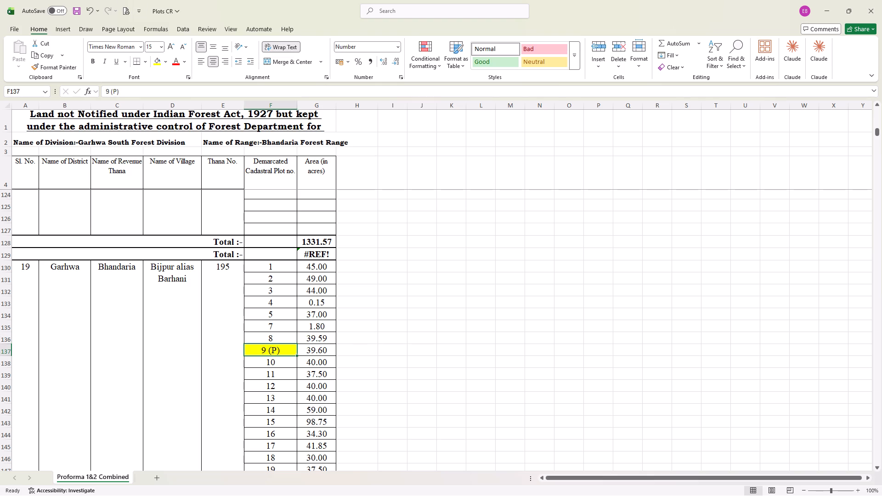
Relabel Bijpur alias Barhani's plot 7 as 7 (P) and fill its cell yellow.
double_click(279, 322)
key(space)
text((P))
click(392, 320)
click(277, 327)
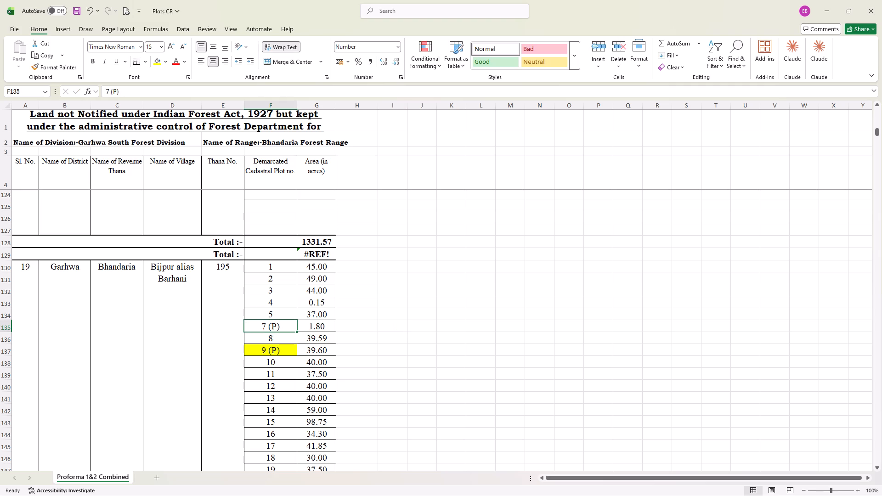
click(155, 63)
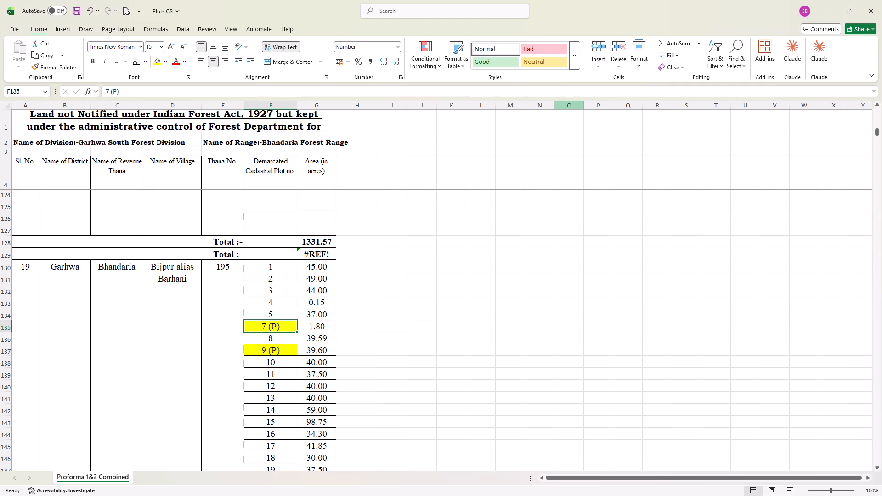
Relabel Bijpur alias Barhani's plot 8 as 8 (P) and fill its cell yellow.
click(269, 340)
double_click(289, 340)
key(space)
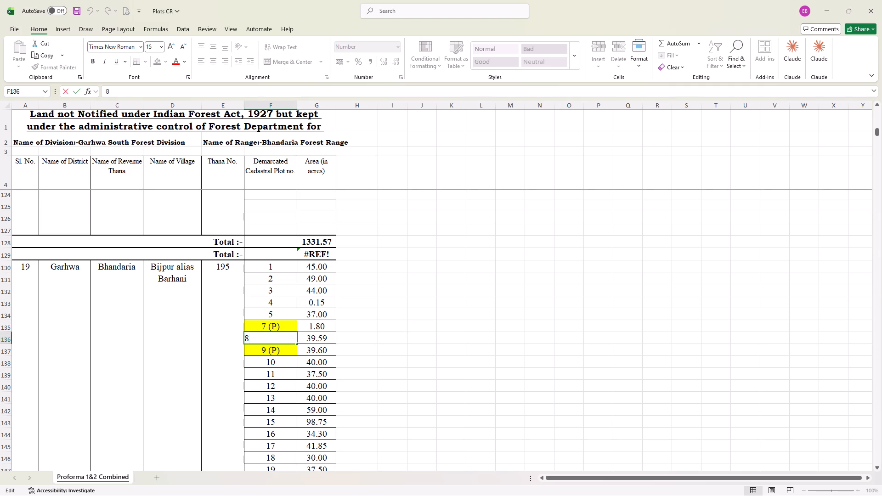
text((P))
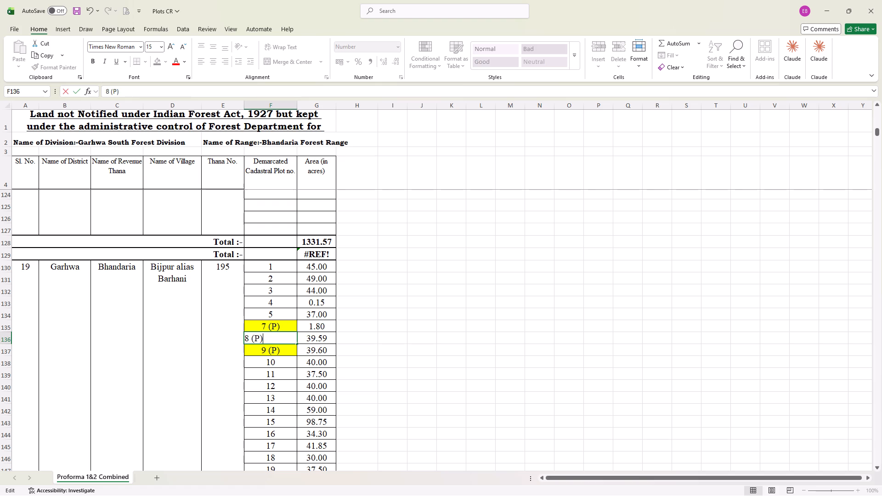
click(437, 287)
click(260, 337)
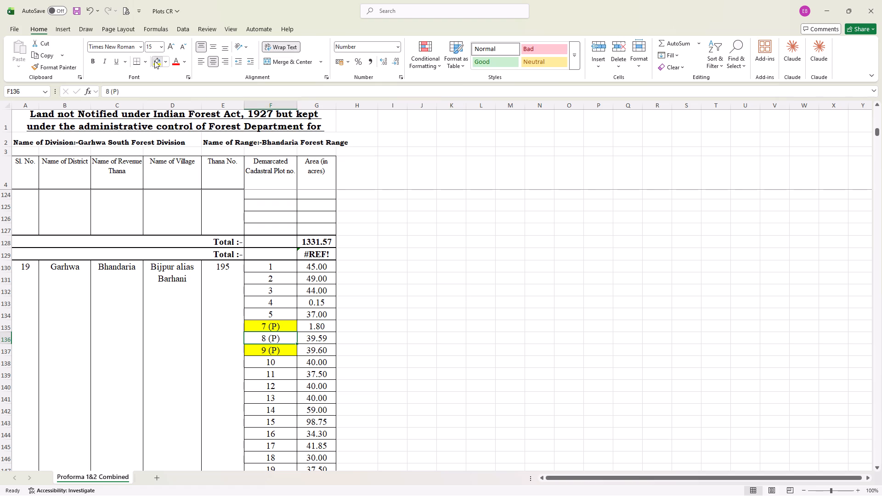
click(154, 61)
click(492, 297)
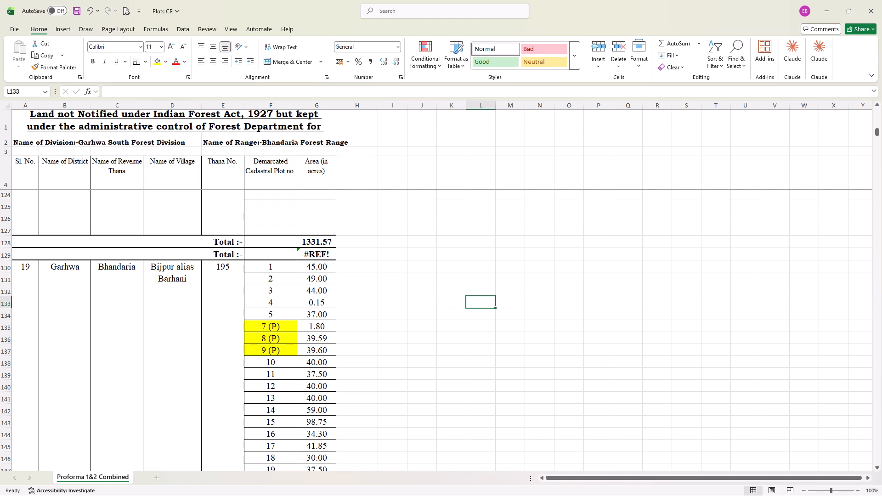
Delete the redundant #REF! Total row 129 just above Bijpur alias Barhani's list.
click(4, 252)
right_click(4, 252)
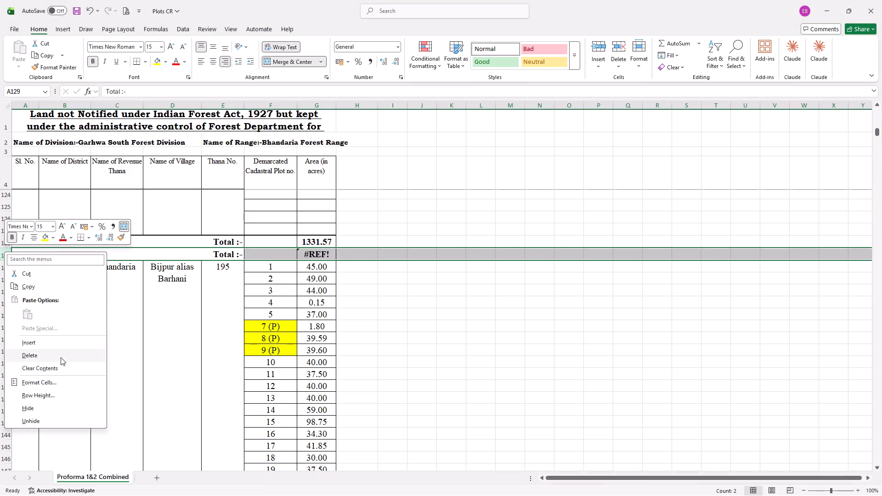
click(61, 357)
Relabel Bijpur alias Barhani's plot 16 as 16 (P) and select its cell for highlighting.
scroll(326, 333, up, 3)
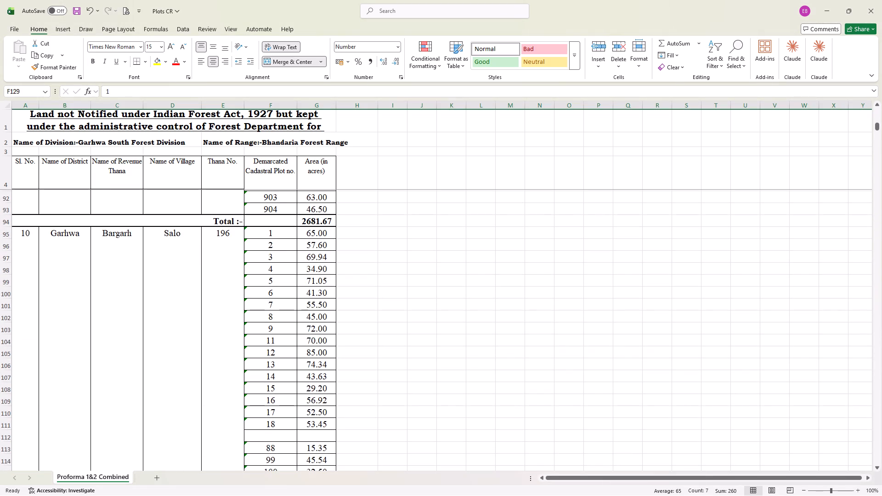
scroll(326, 333, down, 3)
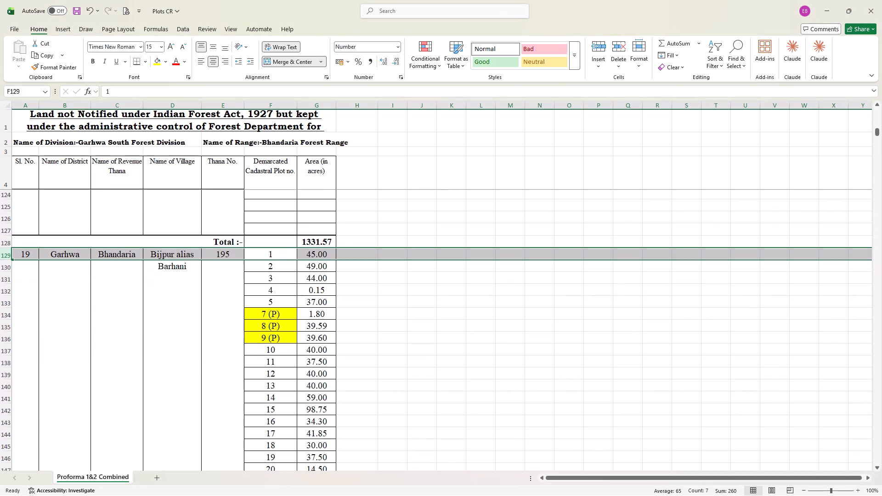
double_click(288, 420)
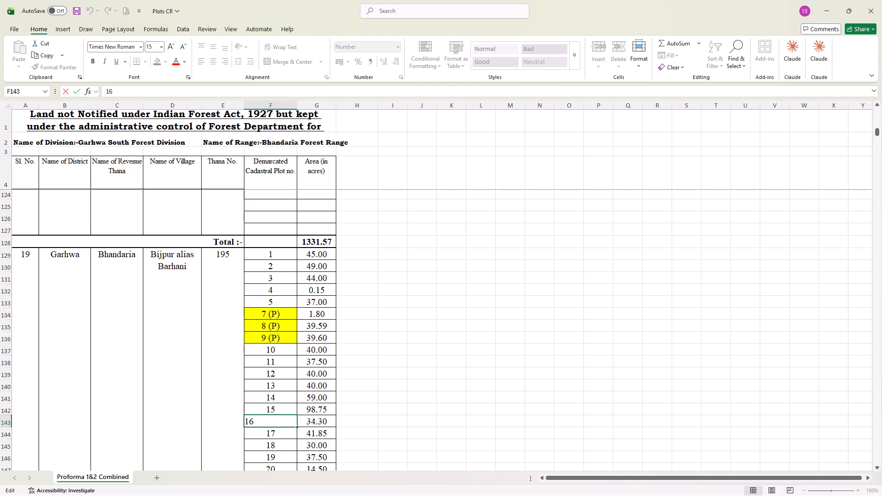
key(space)
text((P))
click(360, 413)
click(316, 423)
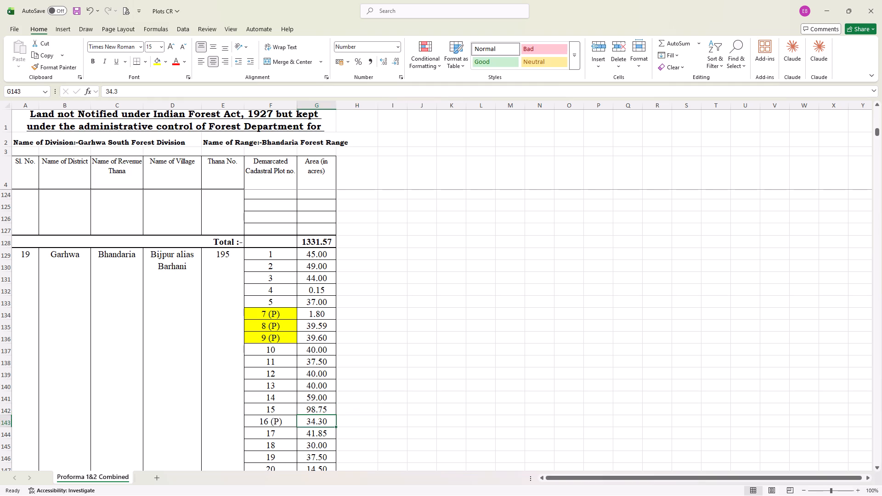
click(292, 424)
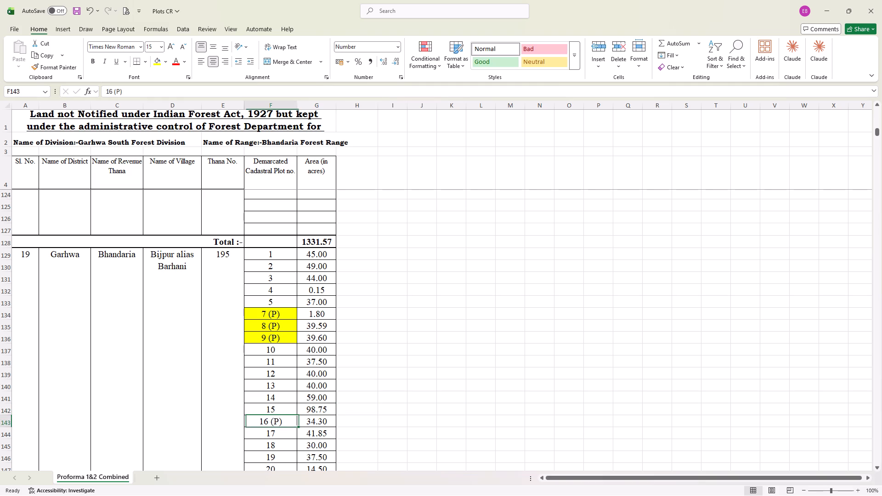
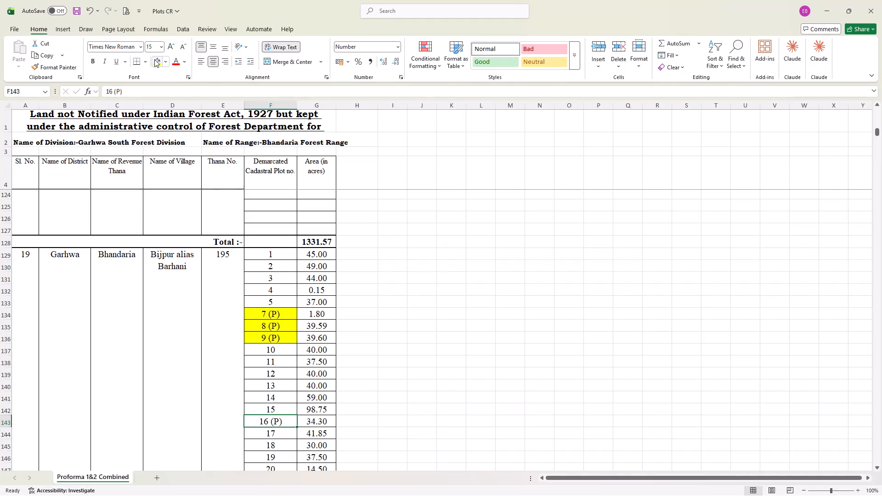
Fill the cell of Bijpur alias Barhani's plot 16 (P) yellow.
click(154, 59)
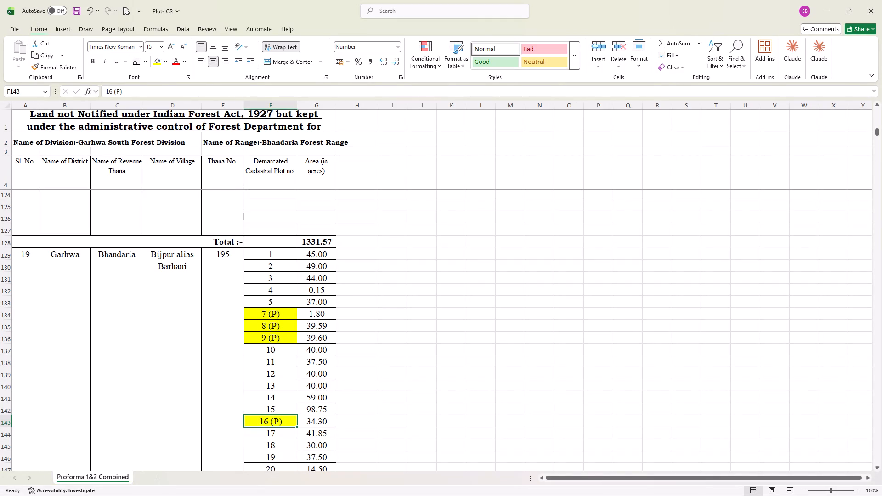
Fill the cell of Bijpur alias Barhani's plot 17 yellow.
click(291, 434)
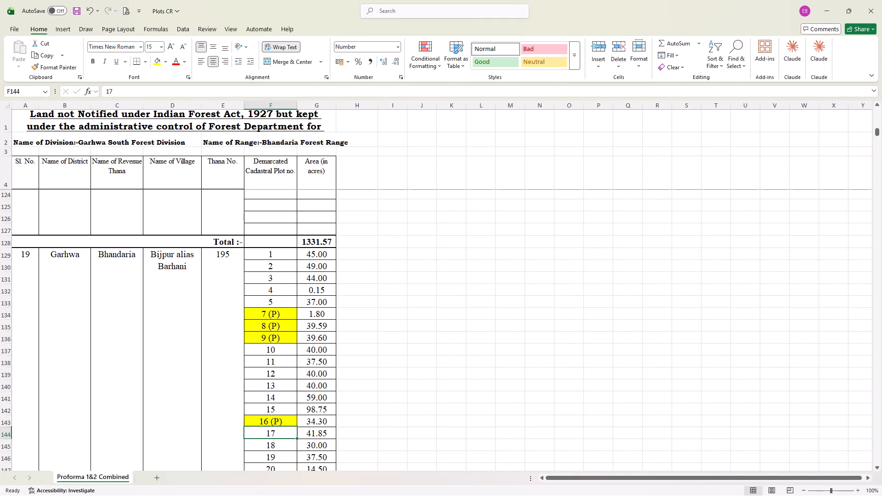
click(157, 59)
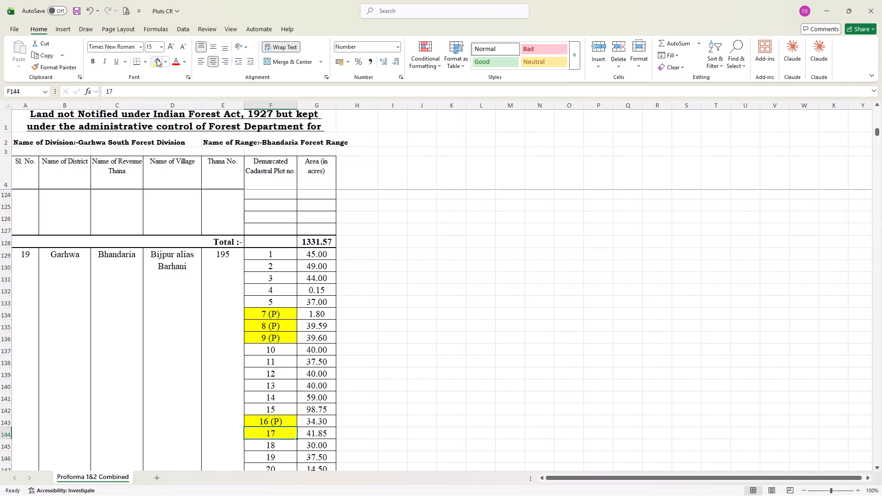
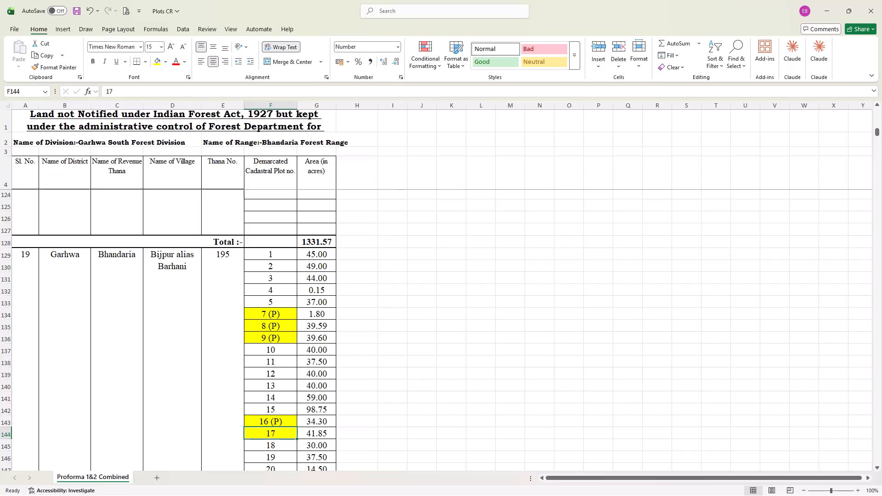
Relabel Bijpur alias Barhani's plot 17 as "17 (P)" in the demarcated cadastral plot column.
double_click(284, 435)
key(space)
key(Menu)
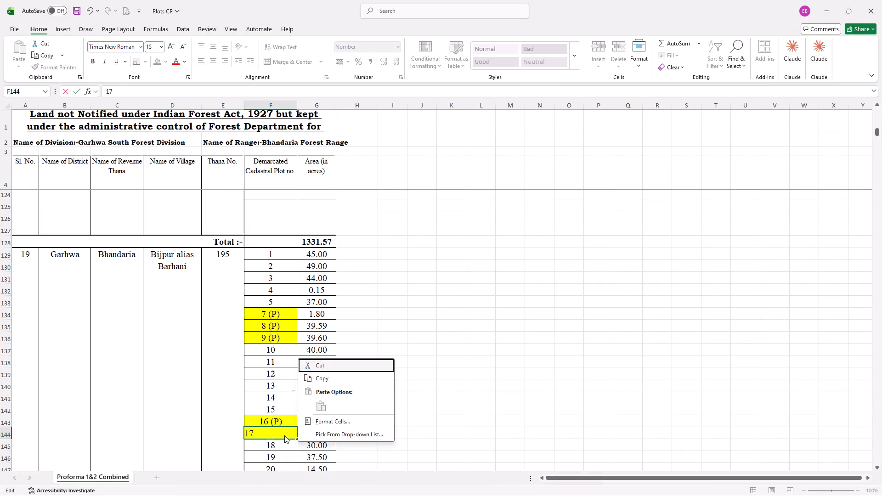
click(284, 435)
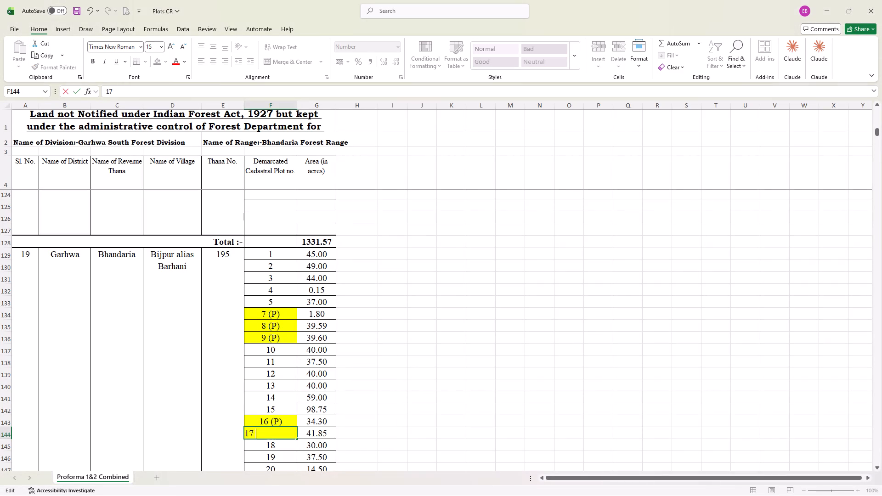
key(BackSpace)
key(space)
text((P))
Switch to QGIS and examine the uncovered patch near Barhni and the surrounding plot boundaries on the map, then return to the Plots CR workbook.
key(alt+Tab)
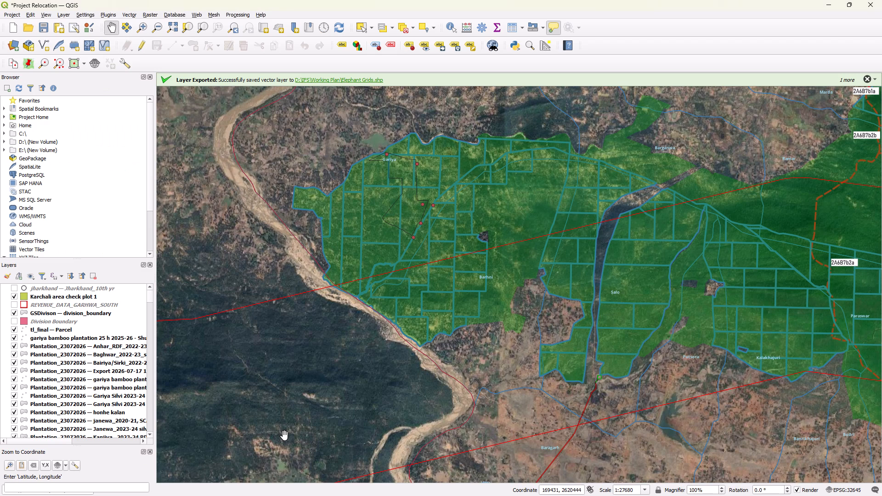
scroll(506, 228, up, 1)
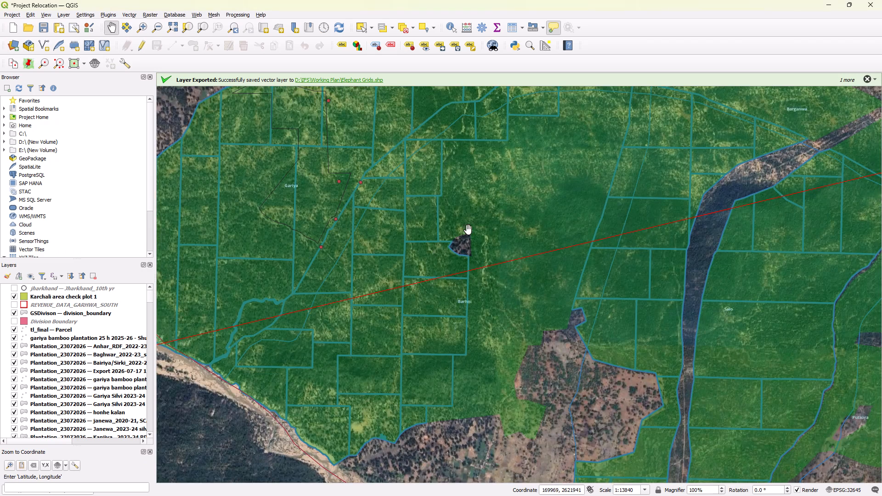
scroll(468, 230, up, 2)
scroll(442, 323, up, 1)
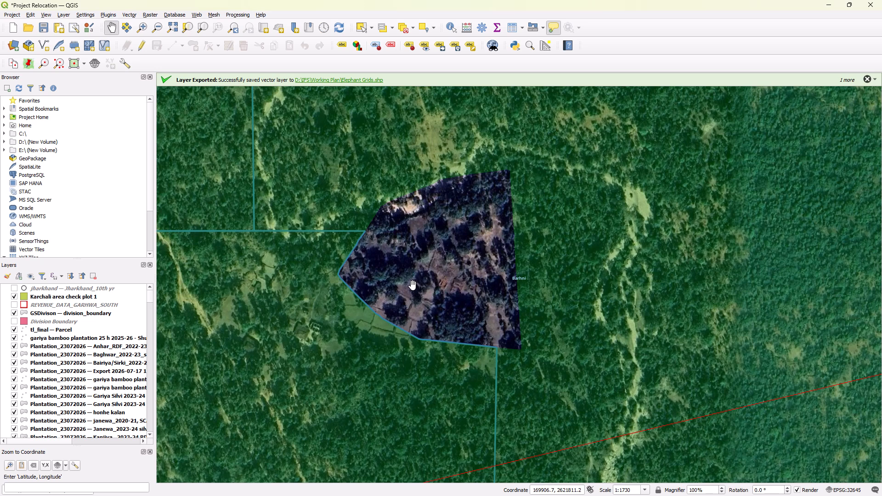
drag(442, 175, 439, 366)
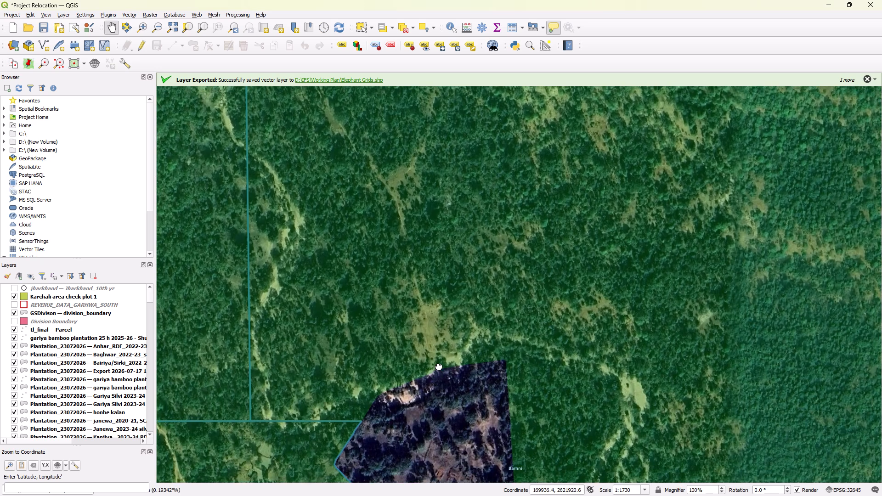
drag(439, 366, 590, 136)
key(alt+Tab)
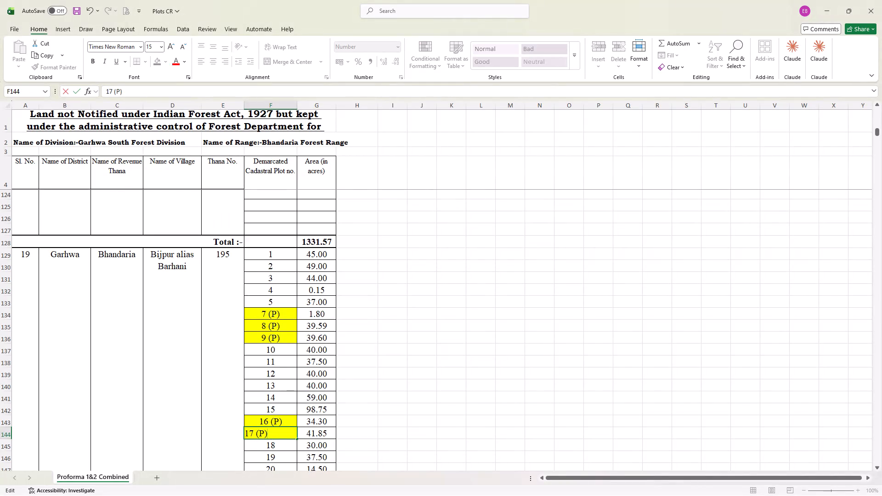
click(458, 400)
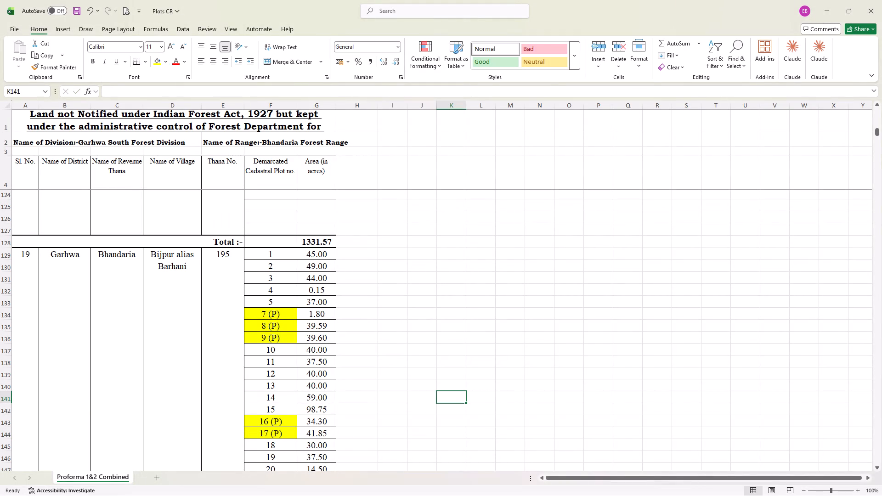
Relabel Bijpur alias Barhani's plot 18 as "18 (P)" and fill its cell yellow.
scroll(440, 280, down, 1)
click(271, 316)
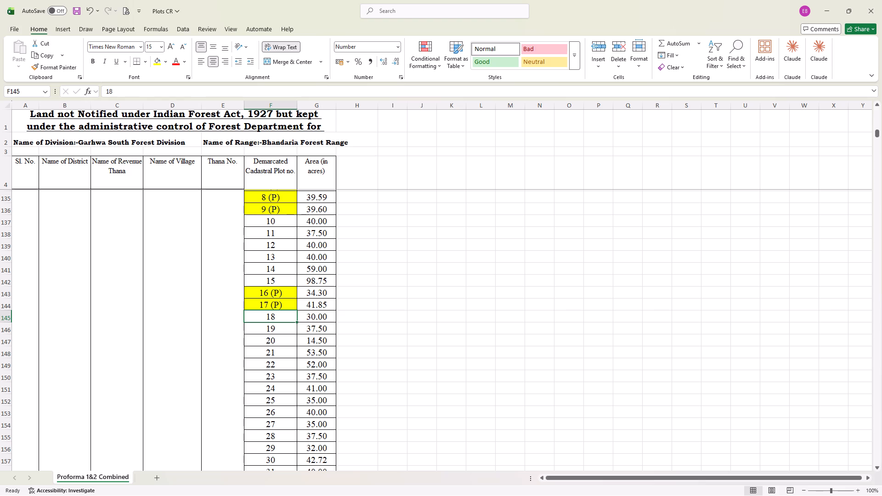
double_click(282, 316)
key(space)
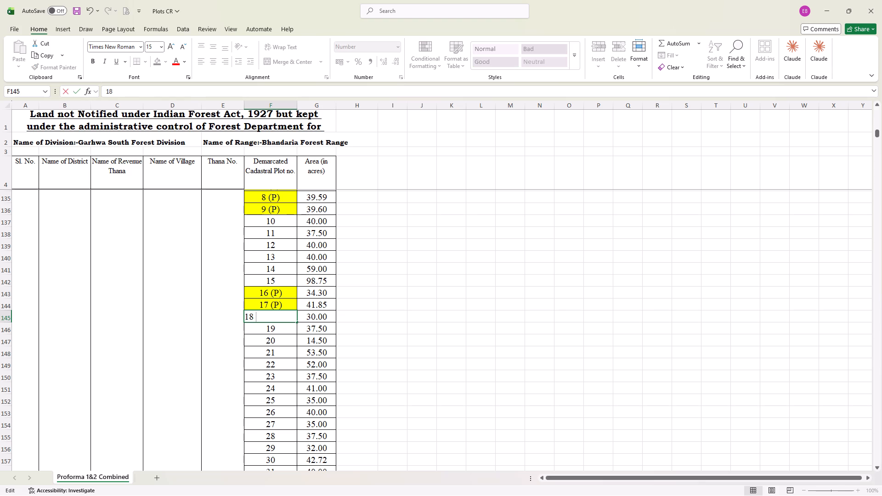
text((P))
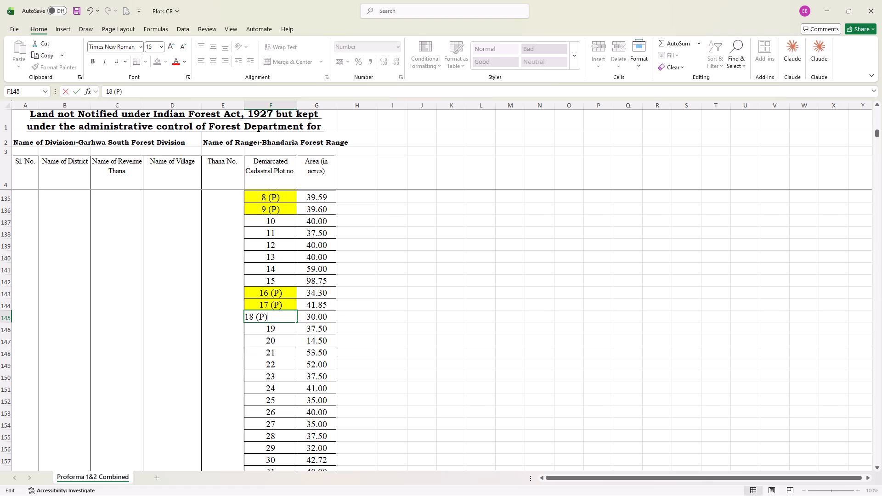
click(648, 368)
click(277, 318)
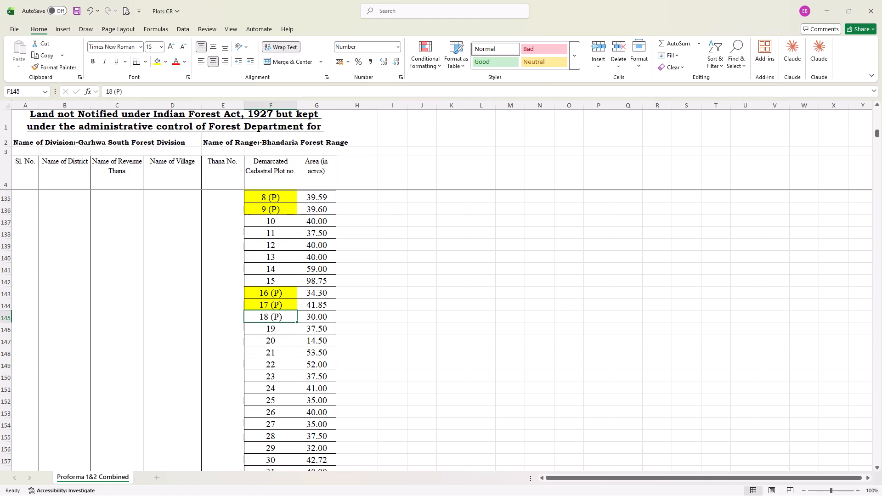
click(160, 63)
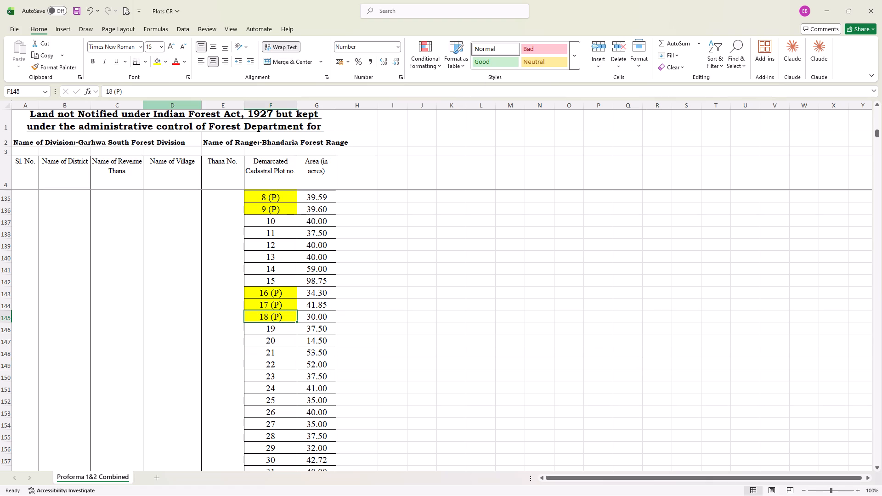
Relabel Bijpur alias Barhani's plot 15 as "15 (P)" and fill its cell yellow.
click(281, 277)
double_click(280, 278)
key(space)
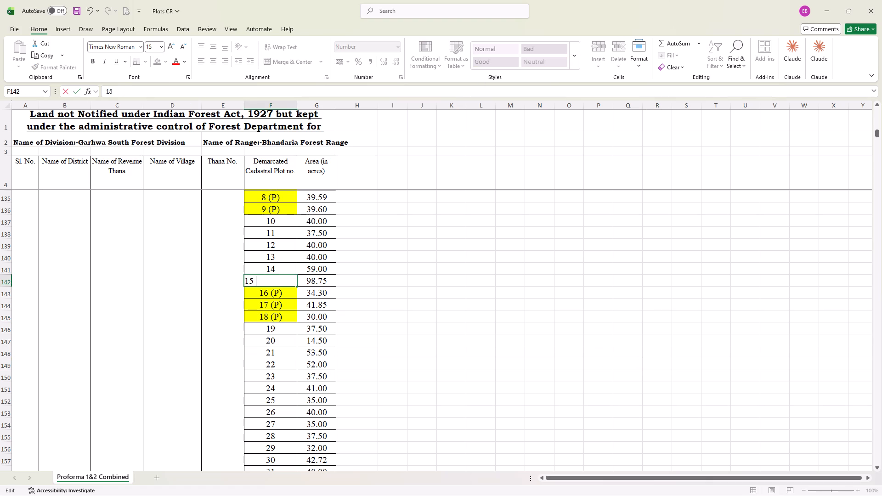
text((P))
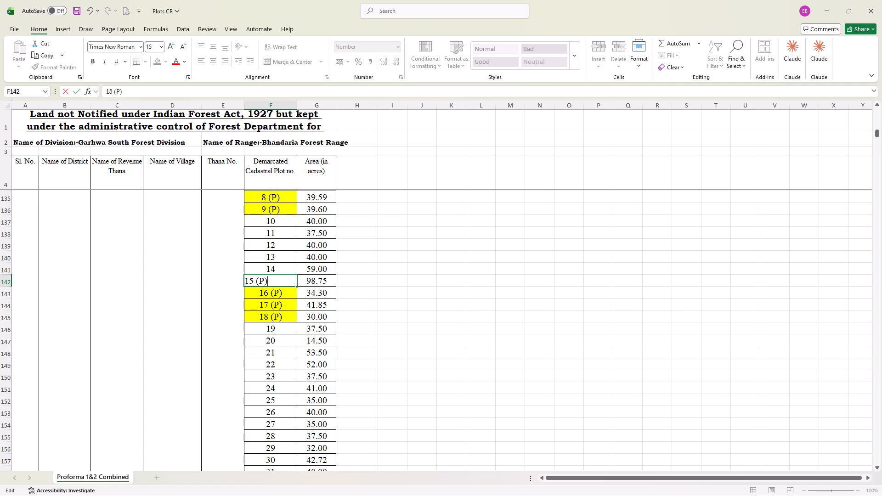
click(419, 274)
click(283, 281)
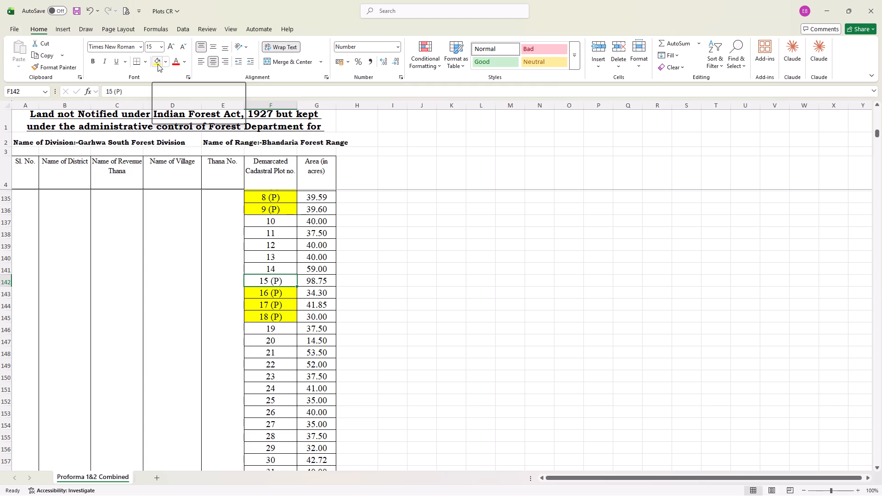
click(158, 64)
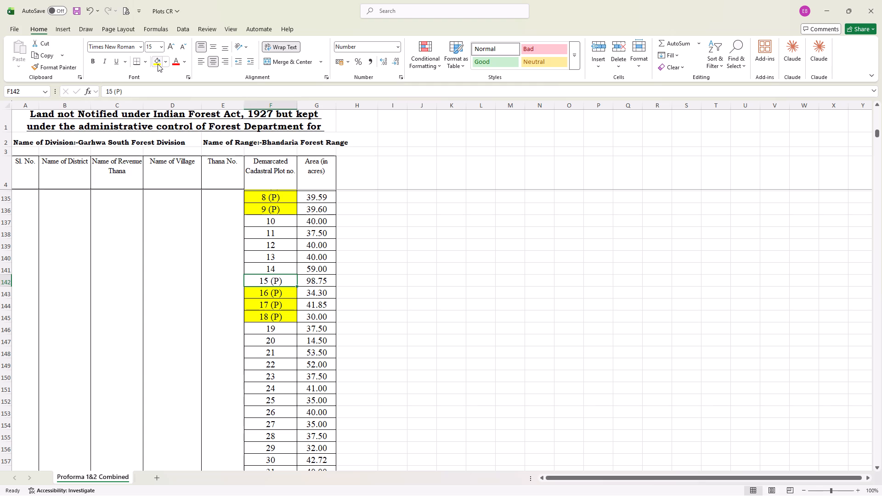
click(554, 344)
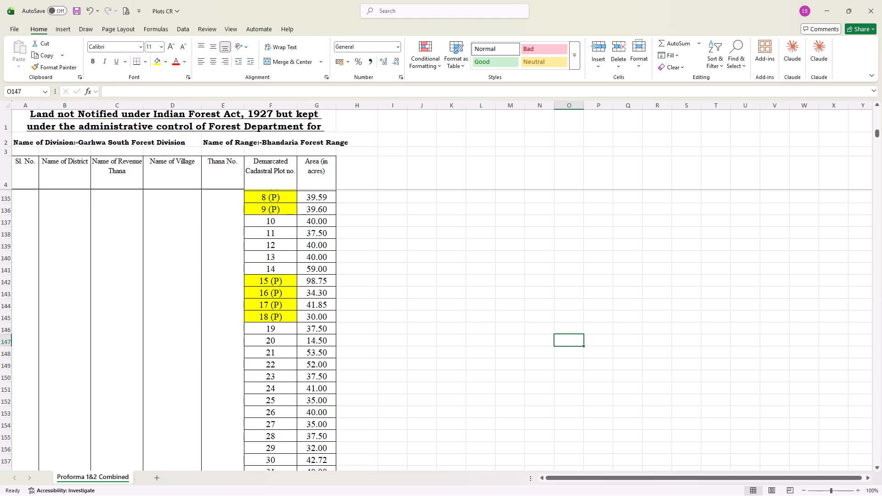
Relabel Bijpur alias Barhani's plots 90 and 54 as "90 (P)" and "54 (P)".
scroll(384, 291, up, 1)
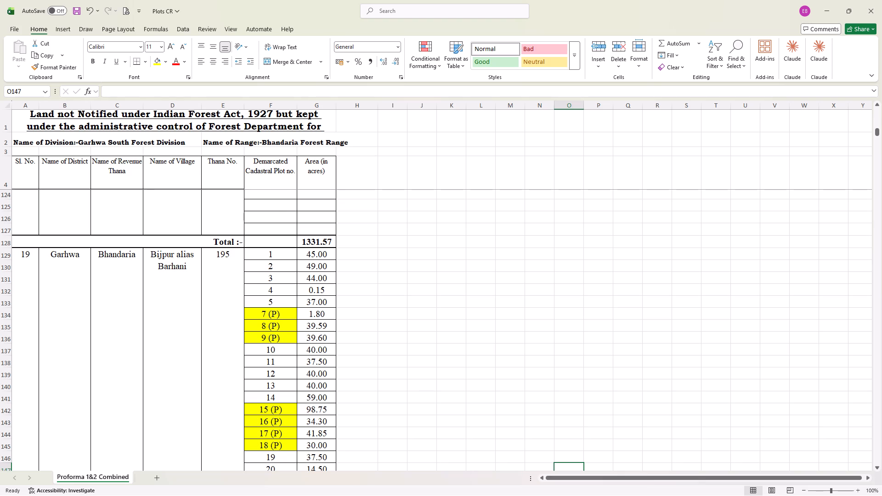
scroll(380, 306, down, 1)
scroll(356, 338, down, 1)
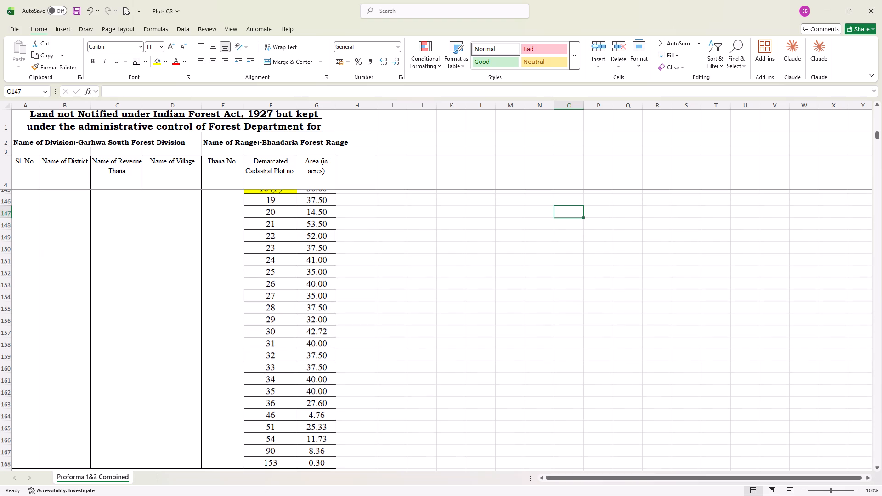
double_click(288, 451)
key(space)
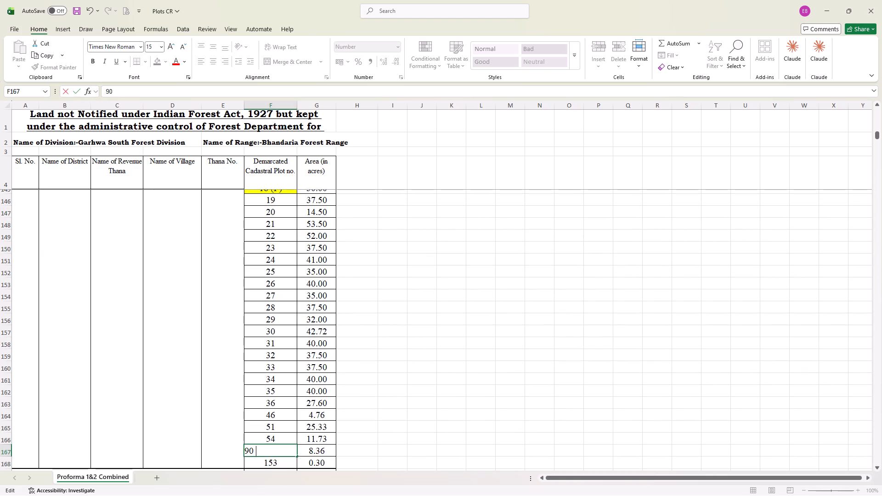
text((P))
click(292, 474)
click(447, 410)
double_click(288, 440)
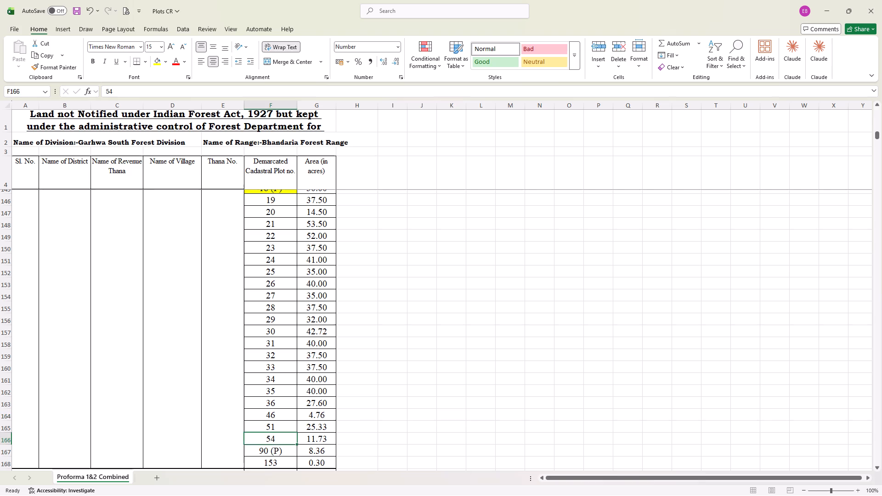
key(space)
text((P))
click(411, 411)
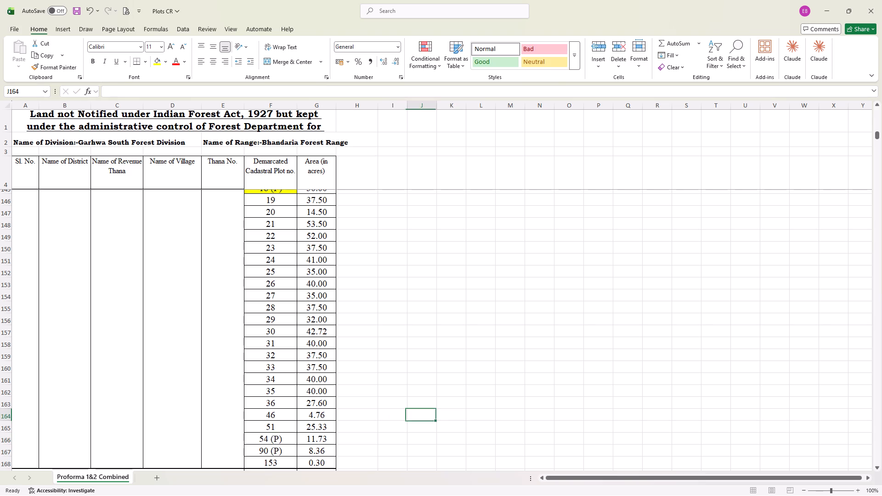
Fill the cells of Bijpur alias Barhani's plots 54 (P) and 90 (P) yellow.
drag(287, 442, 296, 450)
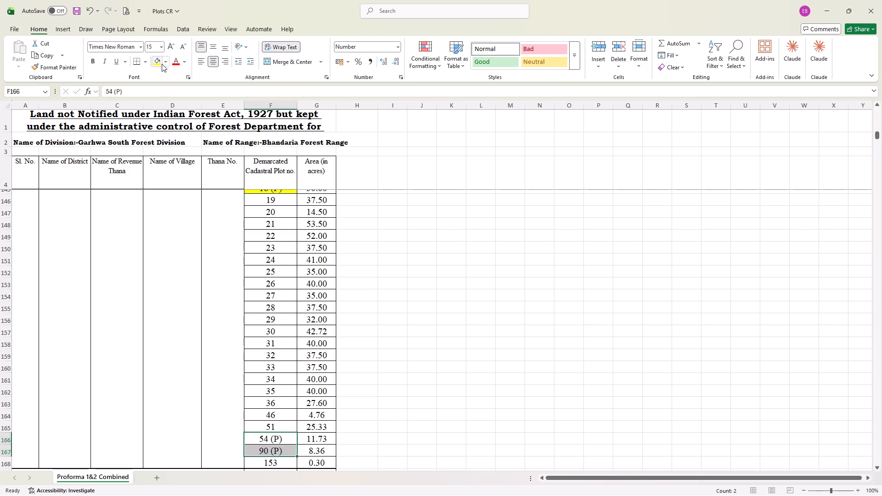
click(162, 64)
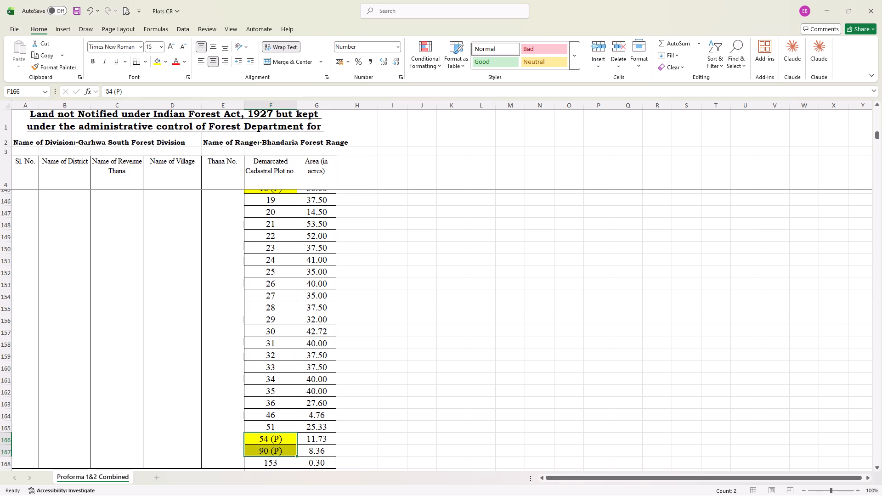
click(407, 336)
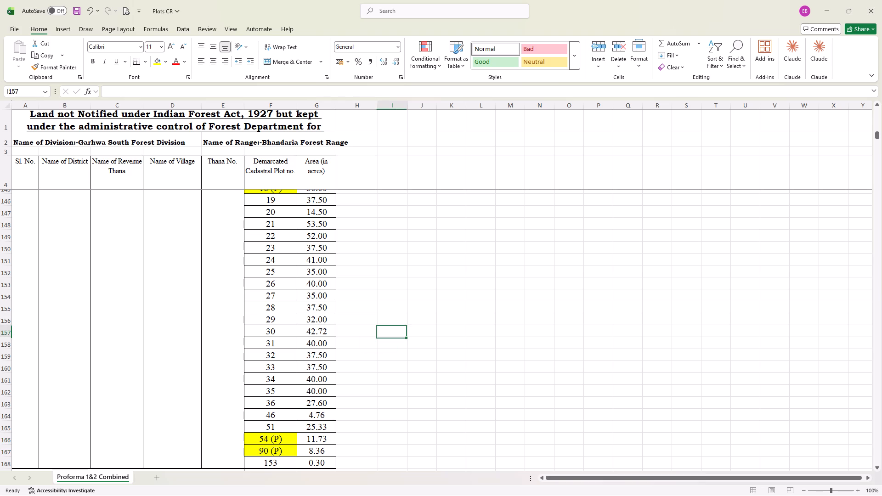
Relabel Bijpur alias Barhani's plot 51 as "51 (P)" and fill its cell yellow.
scroll(397, 385, up, 2)
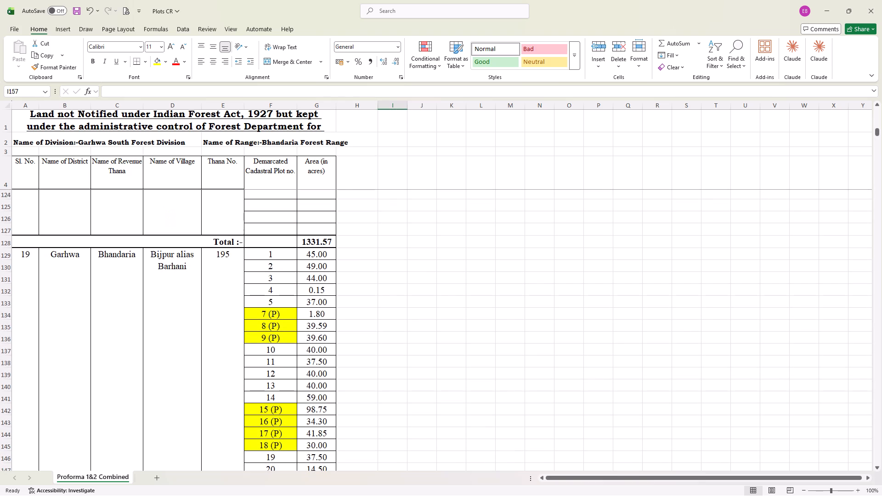
scroll(396, 385, down, 2)
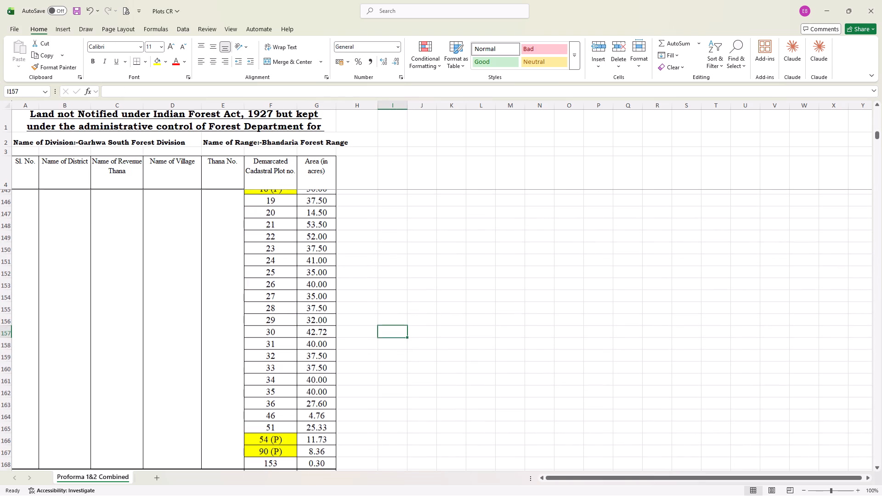
double_click(281, 426)
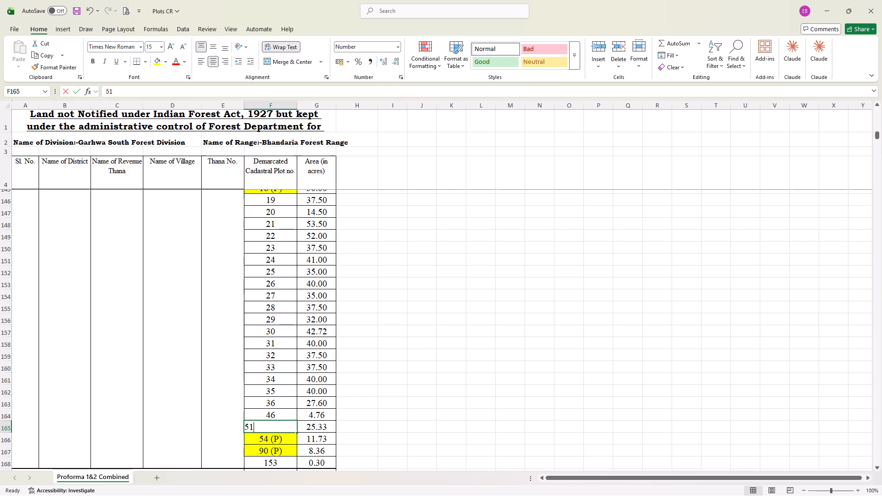
key(space)
text((P))
click(388, 384)
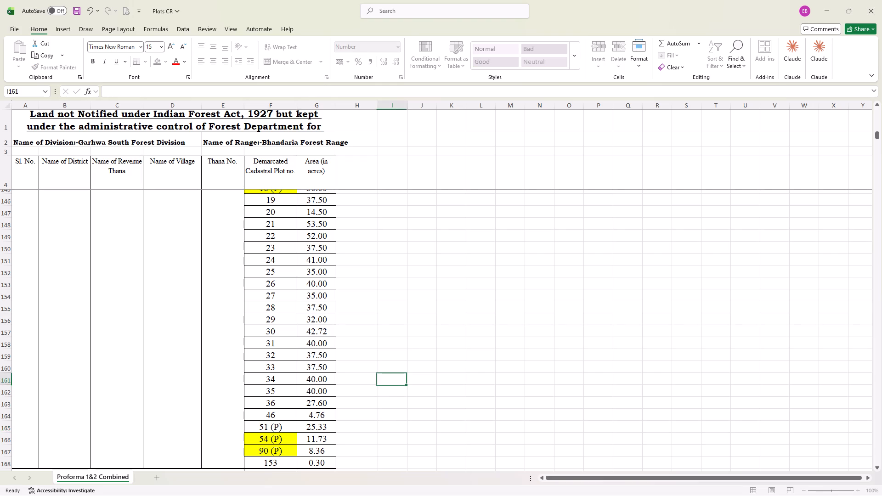
click(288, 430)
click(155, 59)
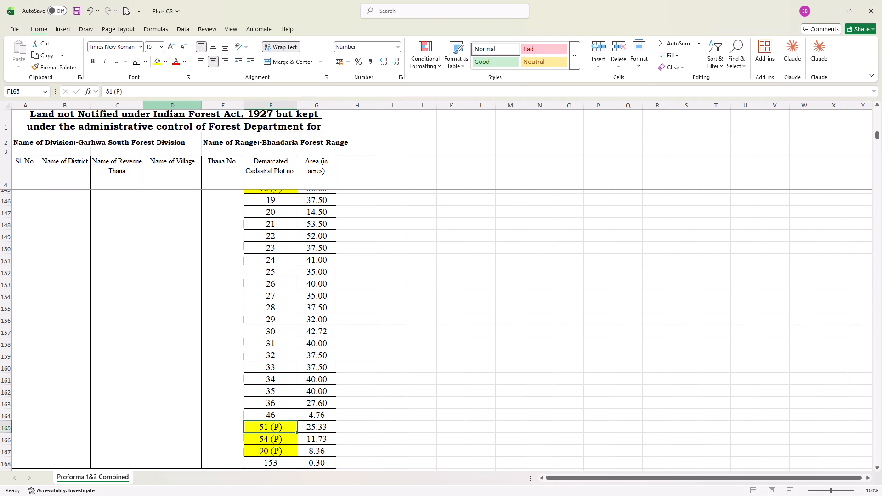
click(400, 378)
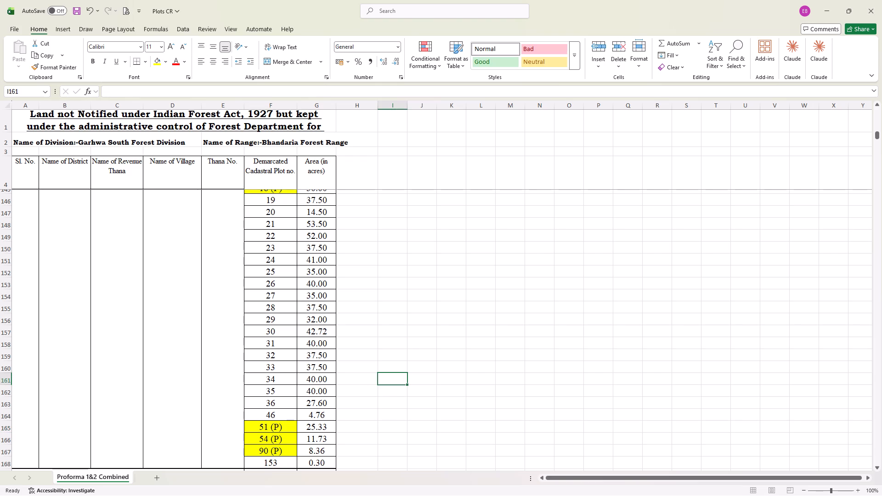
Relabel Bijpur alias Barhani's plot 46 as "46 (P)".
double_click(282, 413)
key(space)
text((P))
click(457, 380)
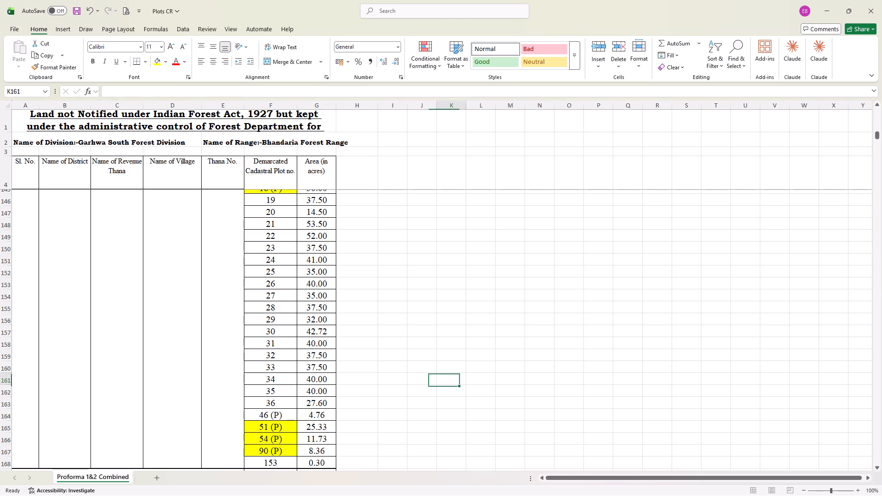
Fill the cell of Bijpur alias Barhani's plot 46 (P) yellow.
click(286, 415)
click(155, 65)
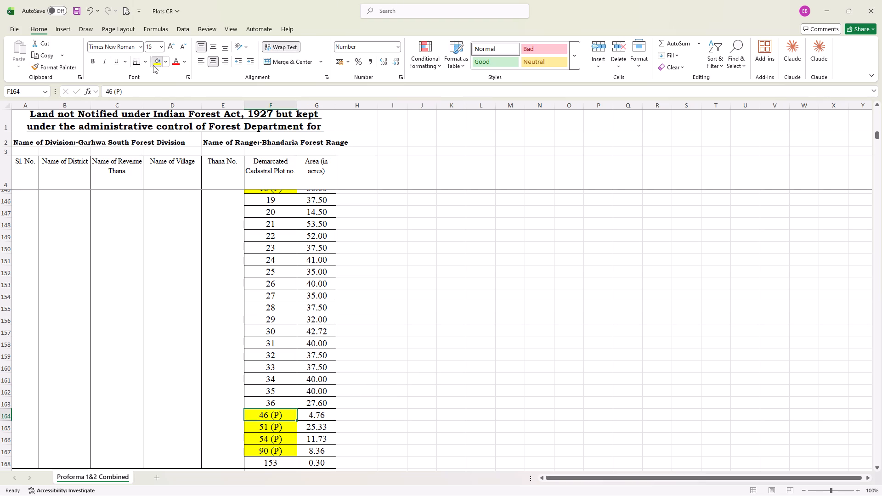
Relabel Bijpur alias Barhani's plot 36 as "36 (P)" and fill its cell yellow.
double_click(288, 399)
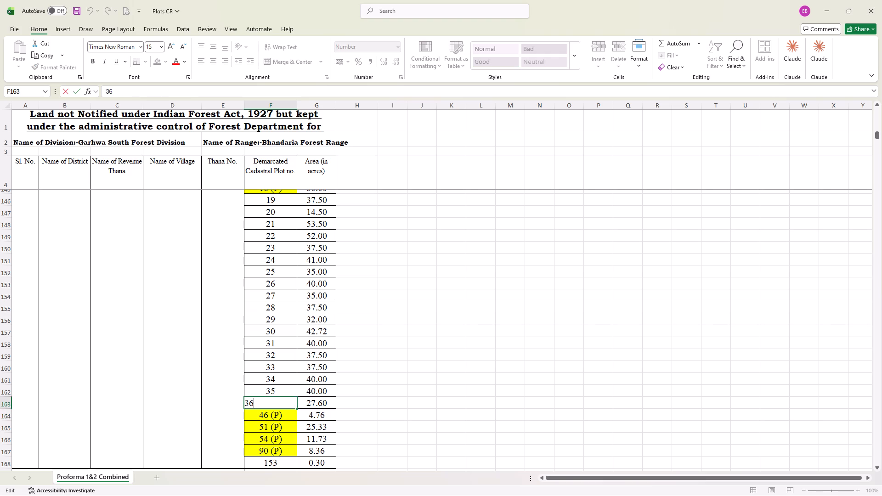
key(space)
text((P))
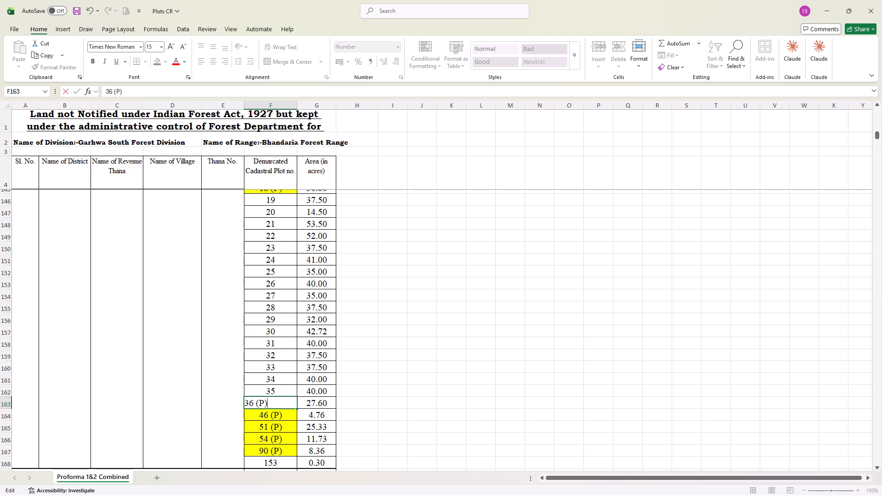
click(394, 363)
click(281, 403)
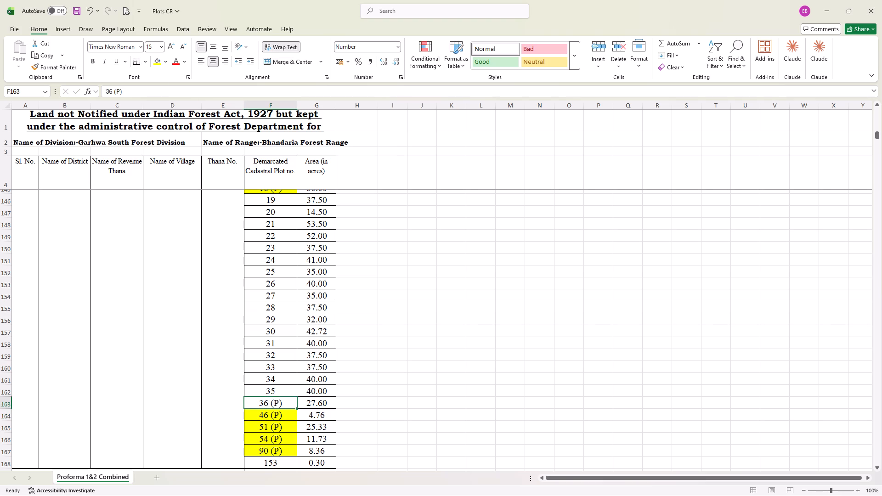
click(157, 62)
click(575, 345)
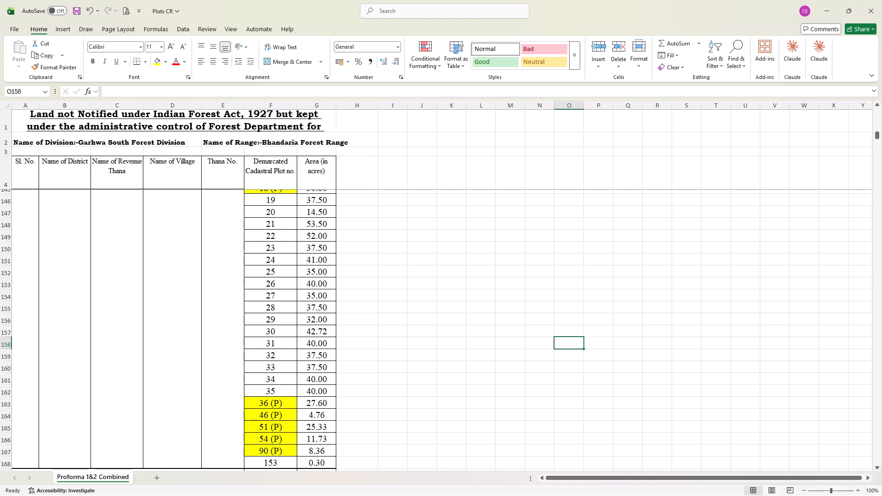
Fill the cell of Bijpur alias Barhani's plot 30 yellow and relabel it as "30 (P)".
click(277, 335)
click(155, 62)
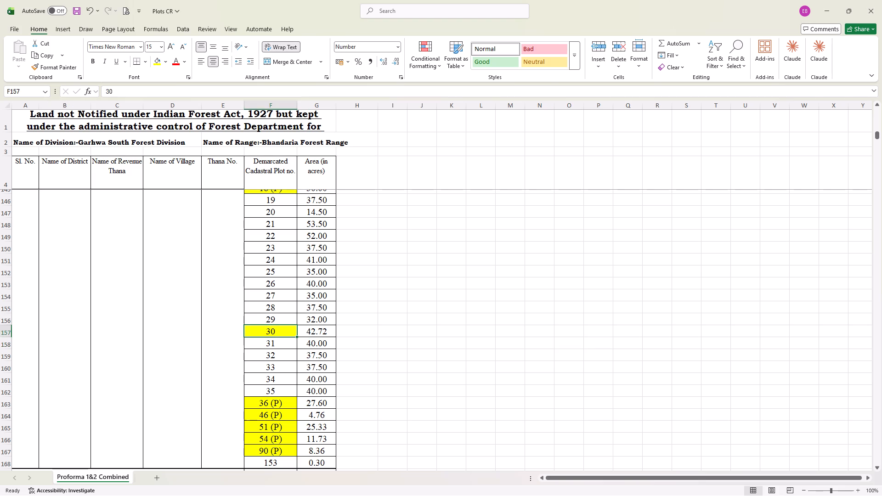
double_click(285, 333)
key(space)
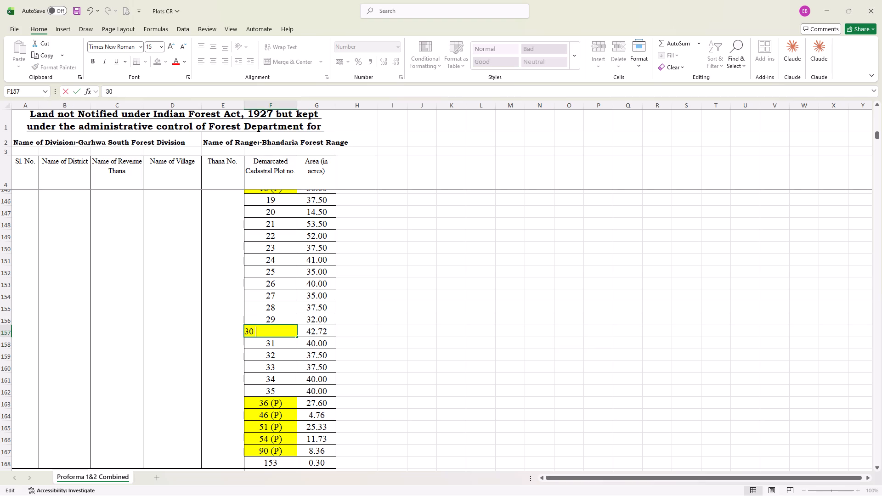
text((P))
click(437, 326)
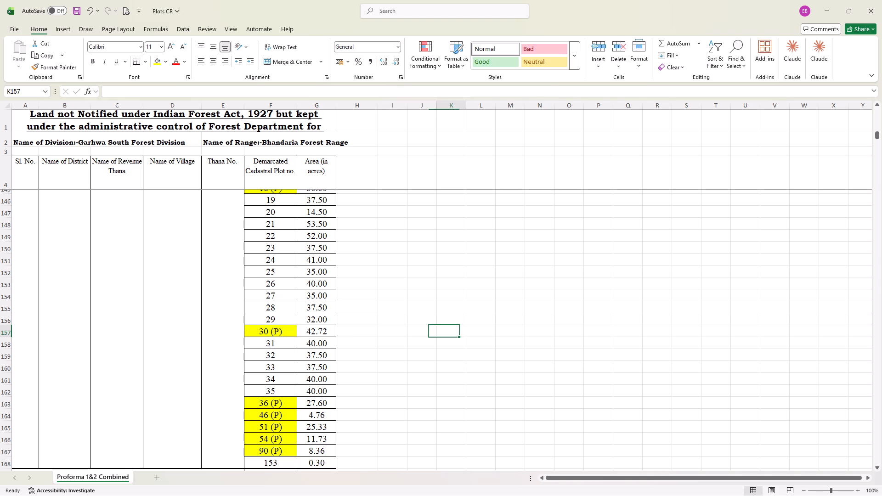
Relabel Bijpur alias Barhani's plot 31 as "31 (F)" and fill its cell yellow.
double_click(287, 344)
key(space)
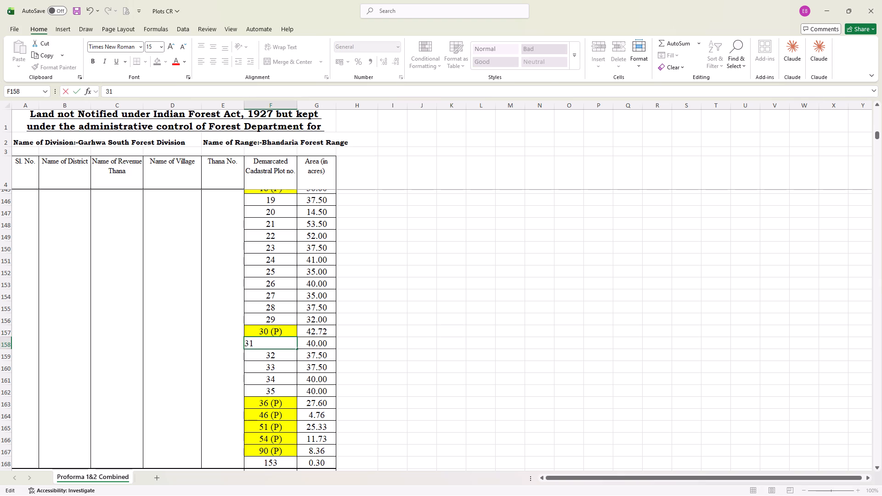
text((F))
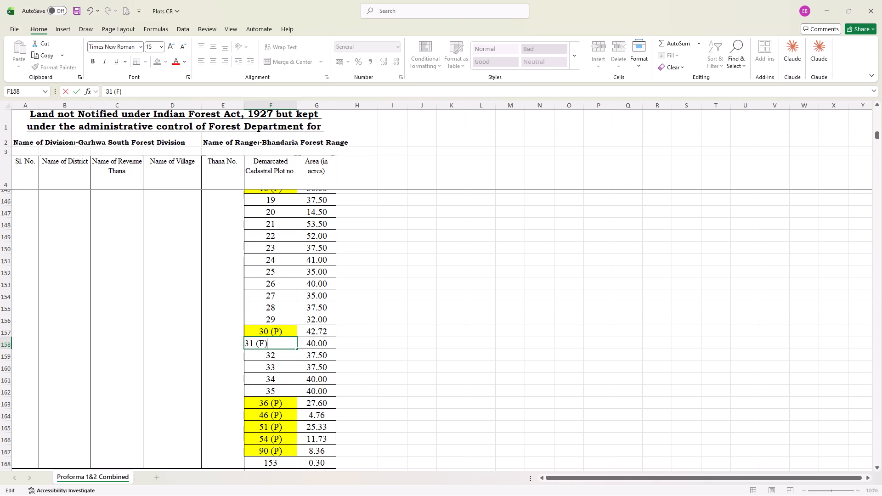
click(277, 356)
click(290, 343)
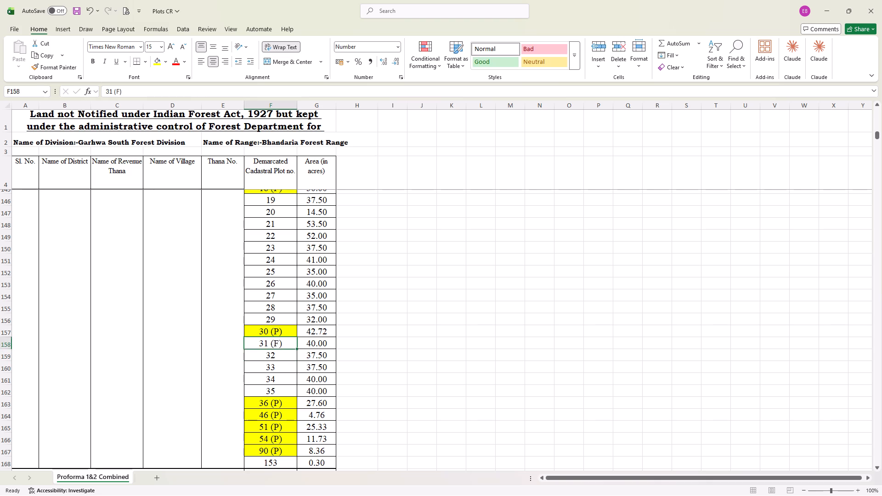
click(156, 66)
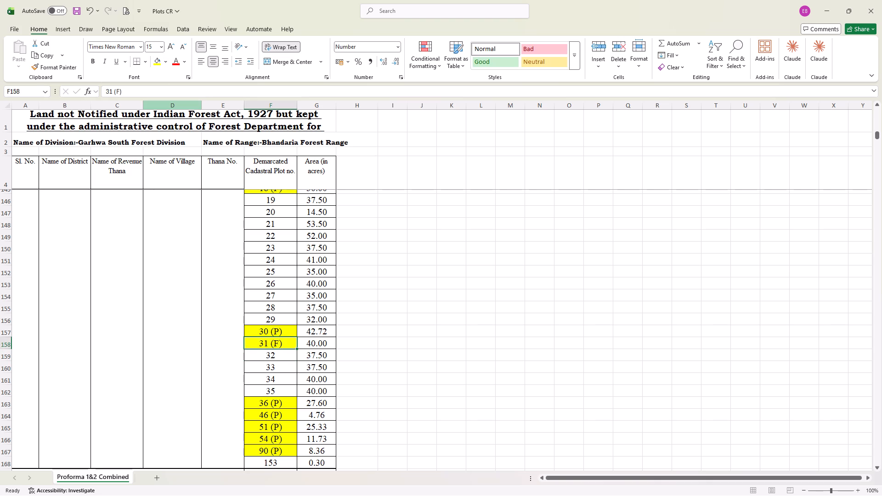
Relabel Bijpur alias Barhani's plots 32, 33, 34 and 35 as "32 (F)", "33 (F)", "34 (F)" and "35 (F)".
double_click(277, 355)
key(space)
text(()
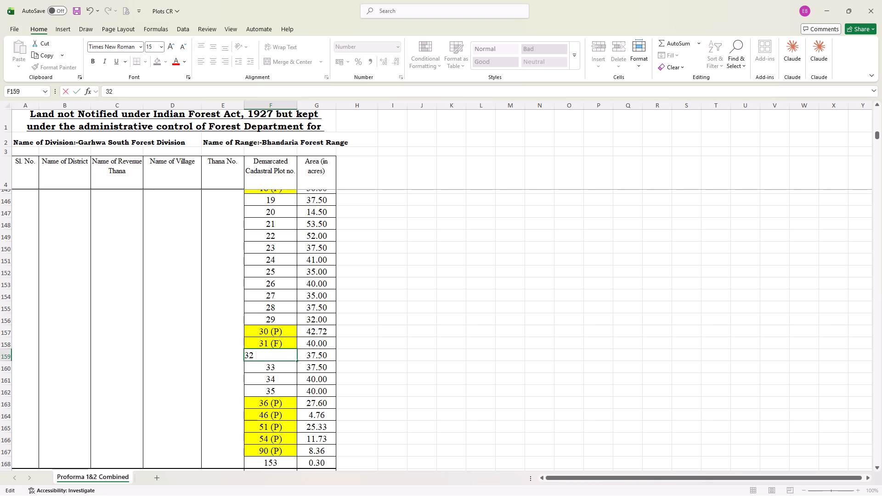
text(F))
double_click(293, 369)
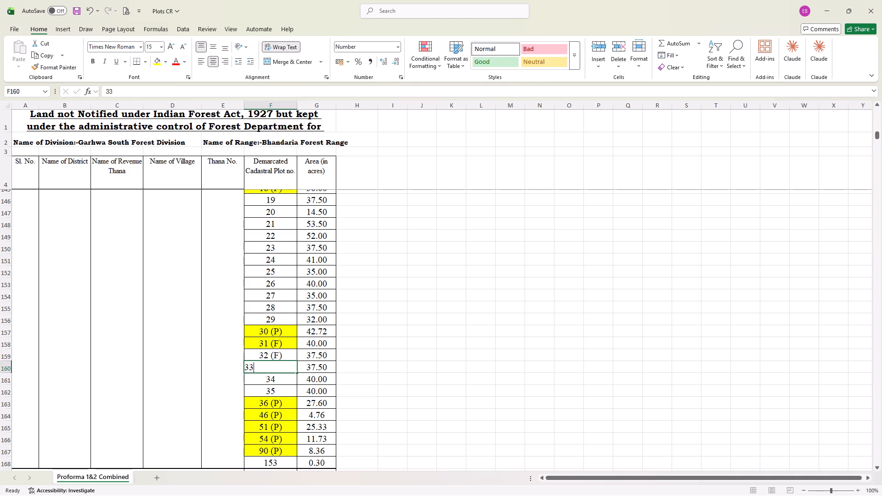
key(space)
text((F))
double_click(283, 380)
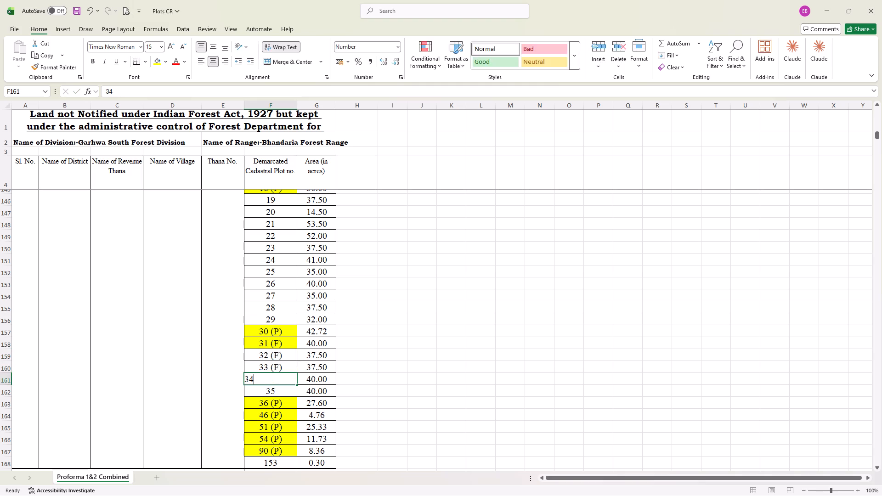
key(space)
text((F))
double_click(293, 394)
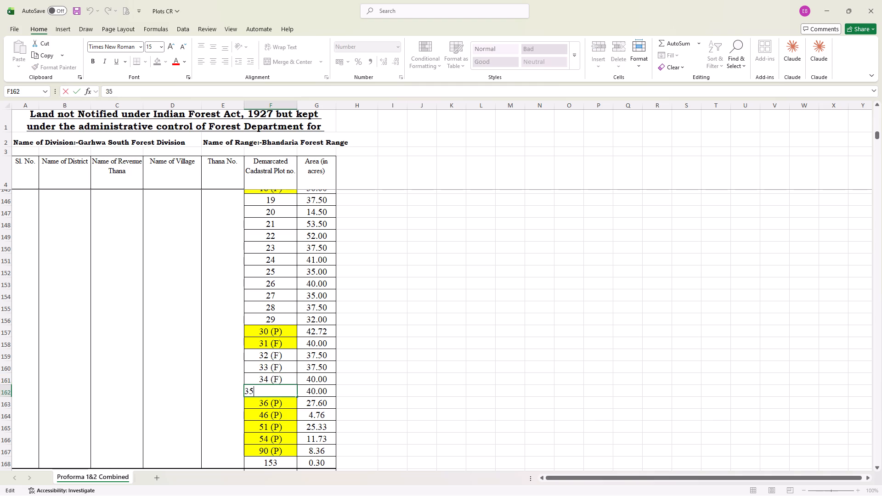
key(space)
key(shift+parenleft)
text(F))
scroll(450, 349, down, 1)
click(450, 349)
Fill the cells of Bijpur alias Barhani's plots 32 (F) through 35 (F) yellow.
drag(276, 232, 277, 232)
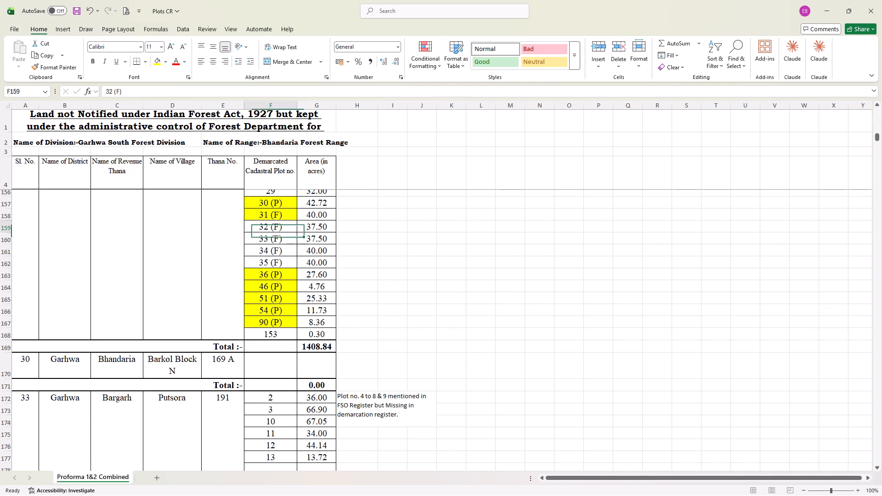
drag(277, 232, 292, 265)
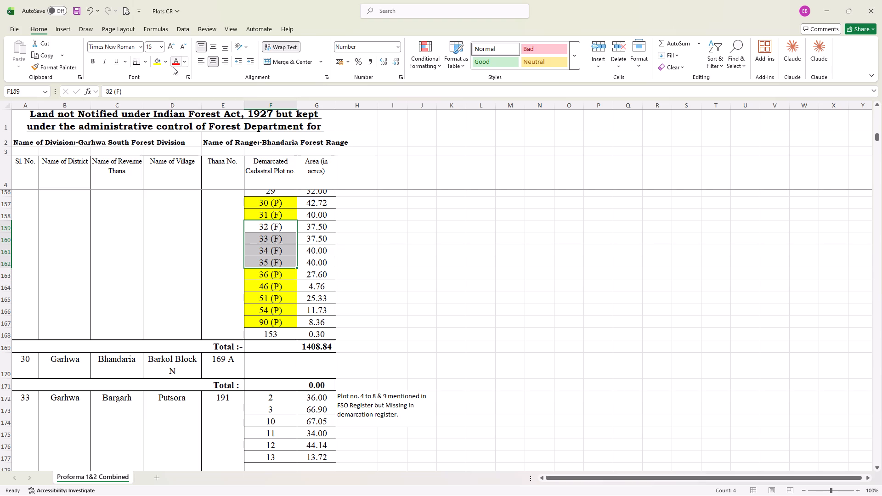
click(155, 63)
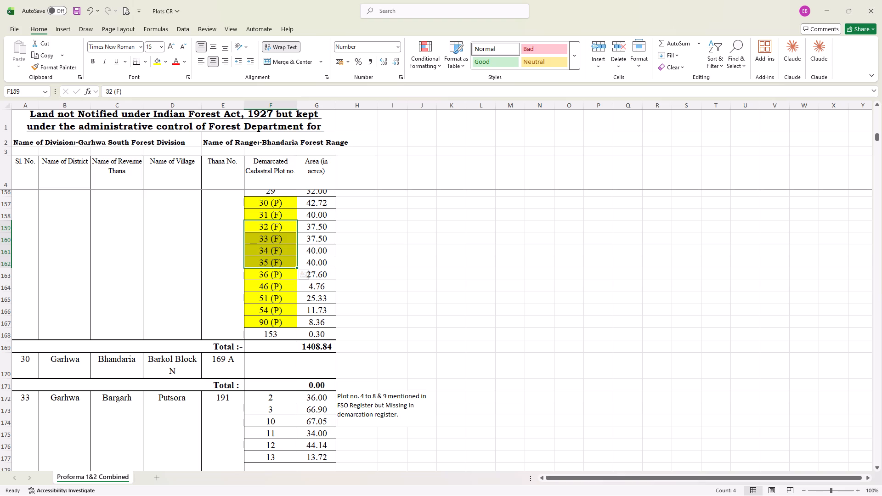
Relabel Bijpur alias Barhani's plot 19 as "19 (F)" and fill its cell yellow.
scroll(408, 280, up, 1)
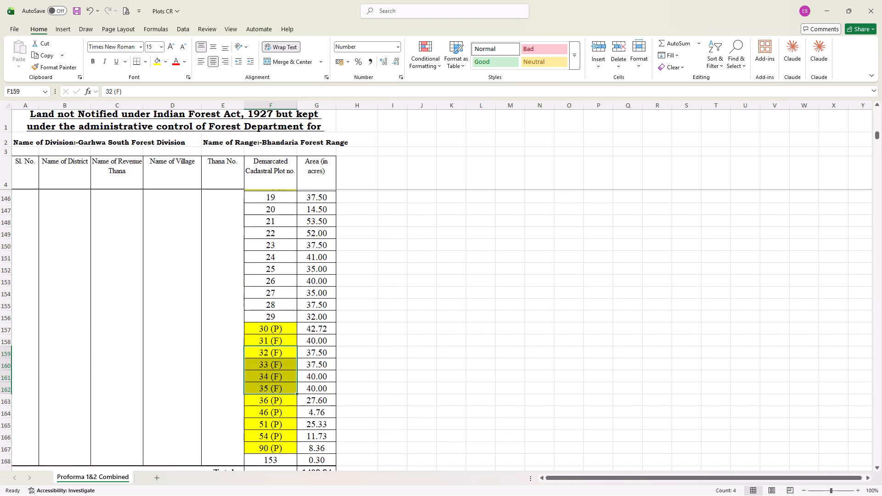
click(408, 280)
scroll(407, 280, up, 1)
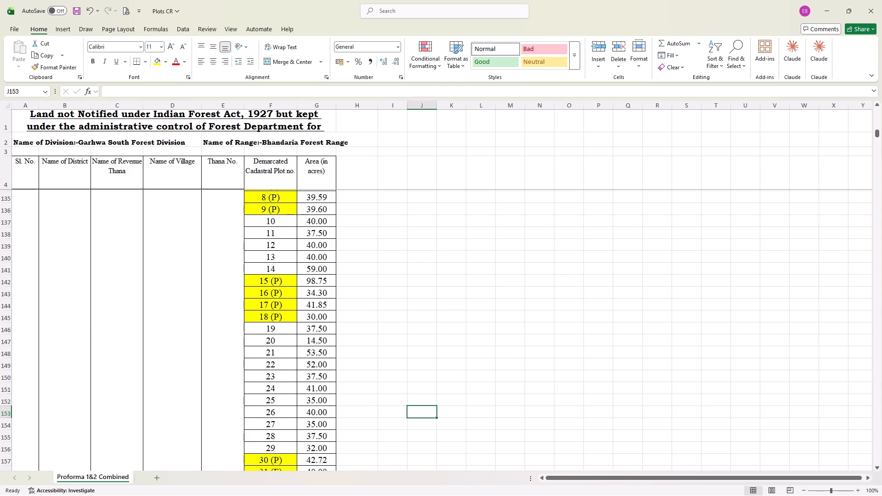
double_click(287, 330)
key(space)
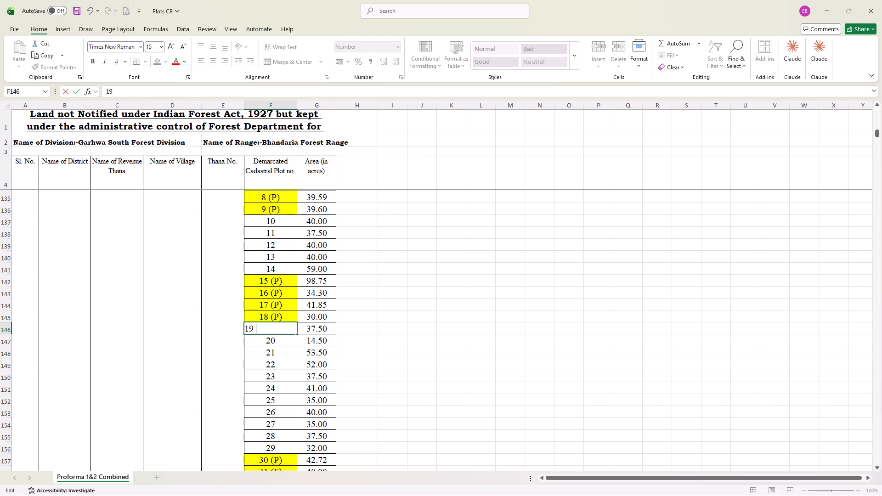
text((F))
click(288, 343)
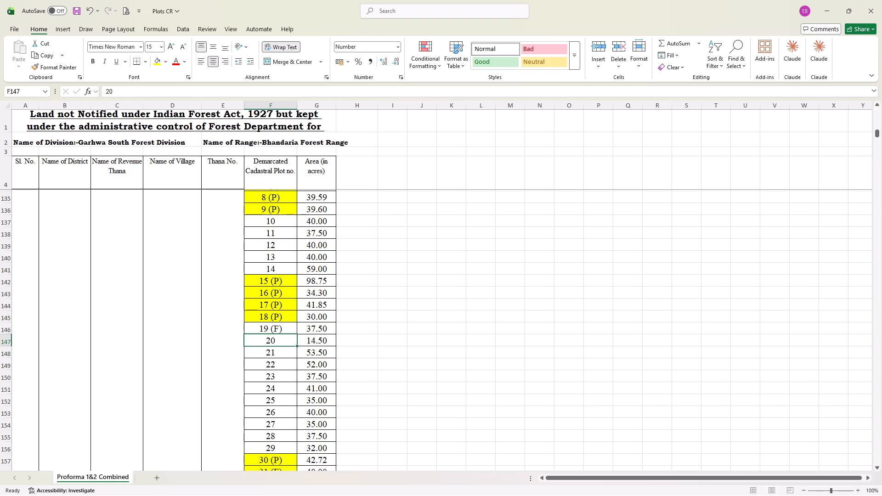
click(289, 333)
click(518, 214)
click(294, 329)
click(156, 62)
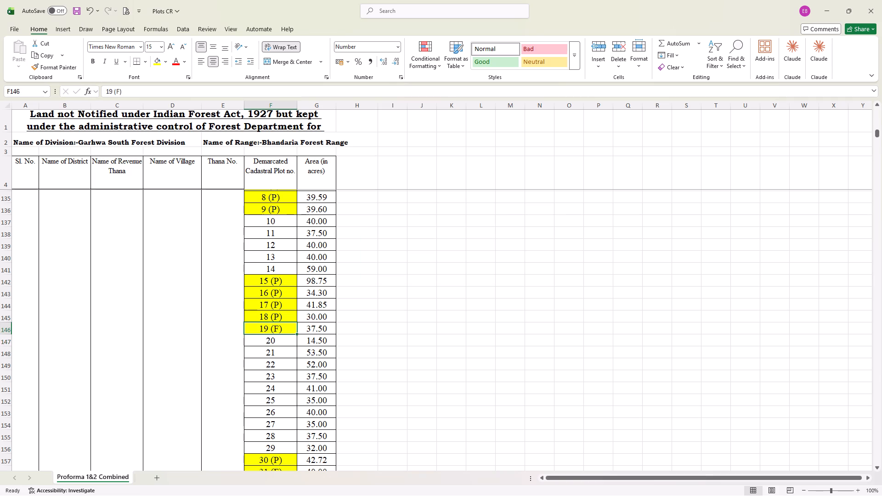
Open the cell of Bijpur alias Barhani's plot 20 for editing.
scroll(296, 330, down, 1)
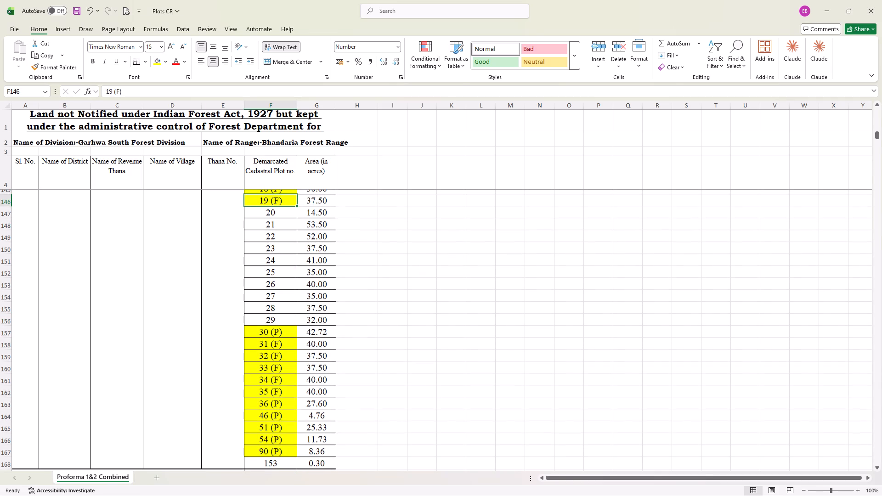
scroll(307, 299, up, 1)
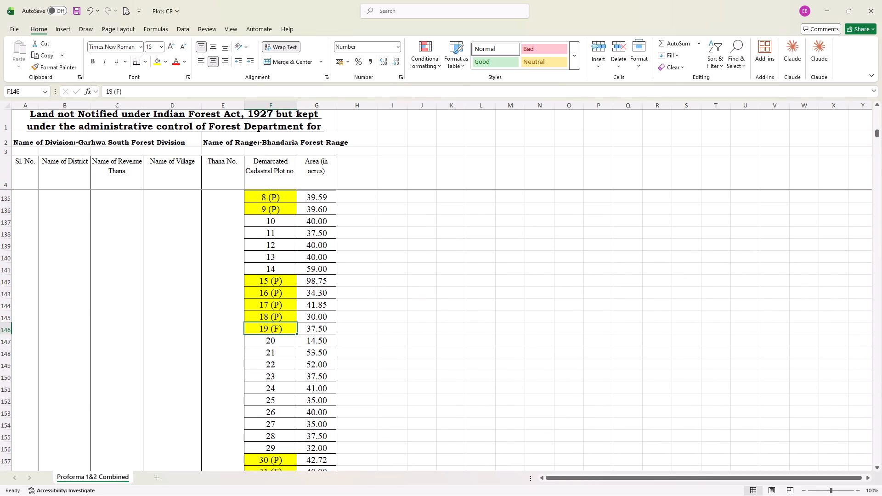
double_click(287, 342)
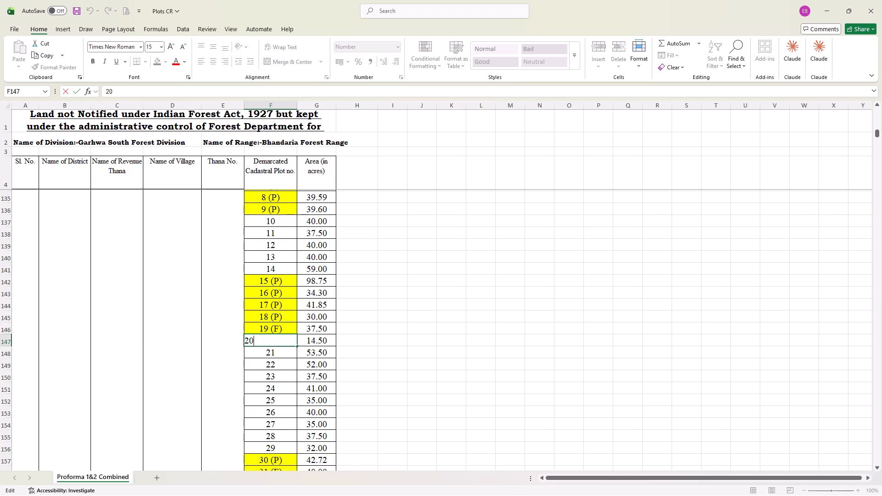
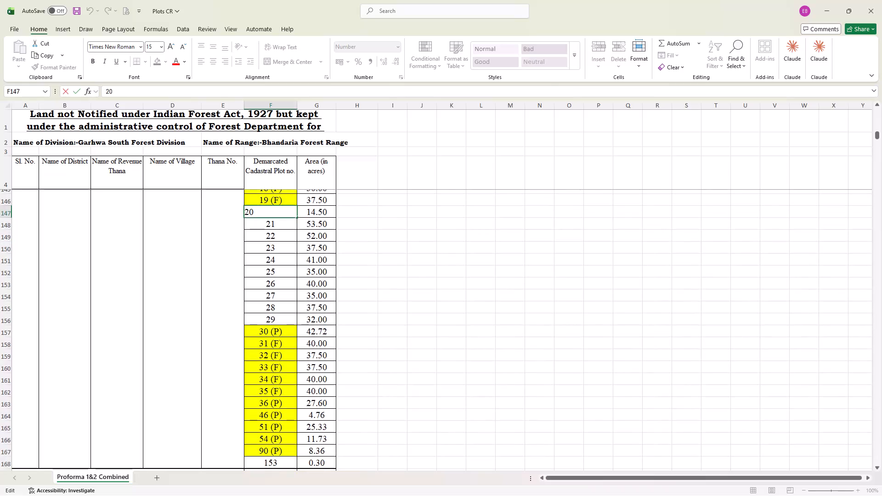
Relabel Bijpur alias Barhani's plot 153 as "153 (F)" and fill its plot number and area cells yellow.
click(286, 463)
double_click(286, 463)
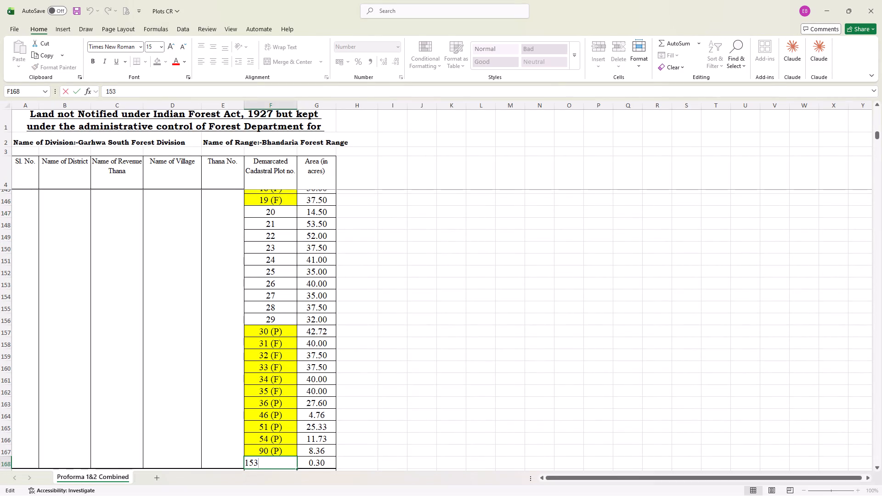
key(space)
text((F))
click(399, 445)
drag(289, 462, 302, 463)
click(152, 61)
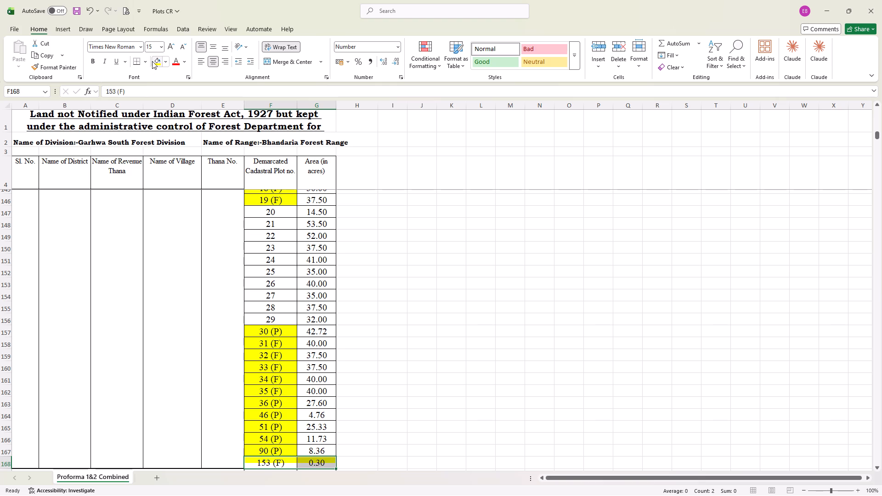
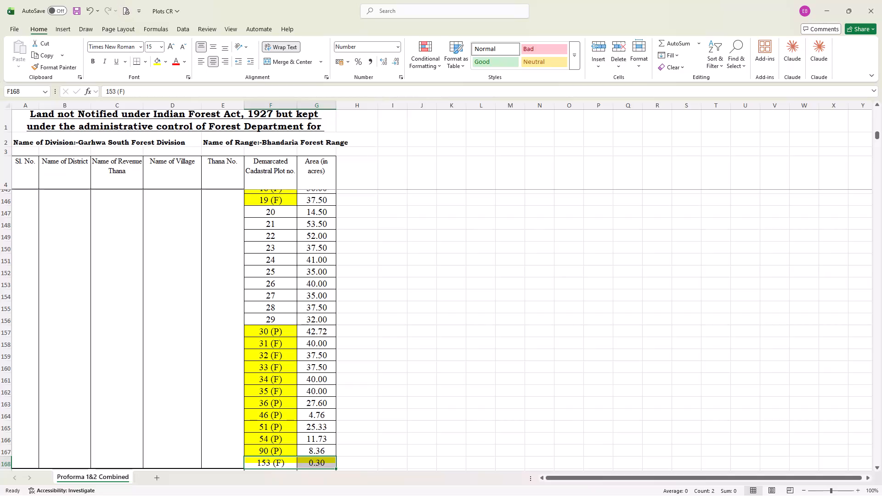
Relabel Bijpur alias Barhani's plot 20 as "20 (F)" and fill its plot number cell yellow.
double_click(278, 208)
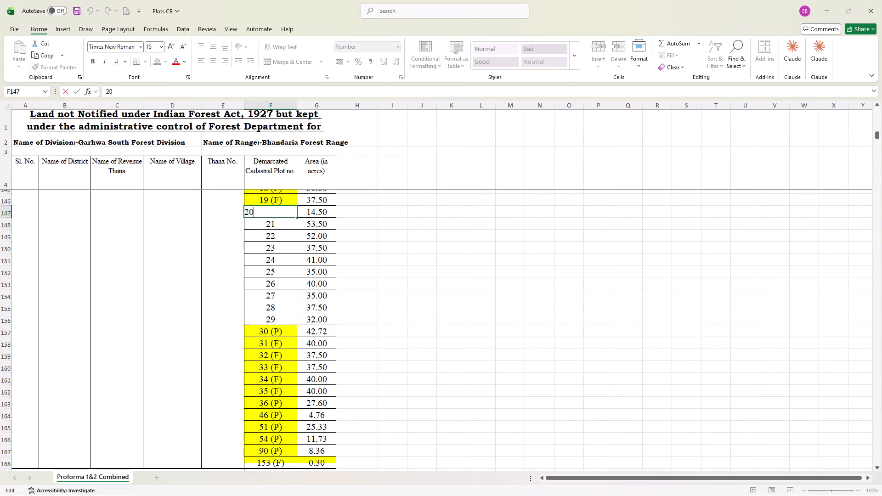
key(space)
text(())
key(BackSpace)
key(shift+f)
key(shift+parenright)
click(401, 220)
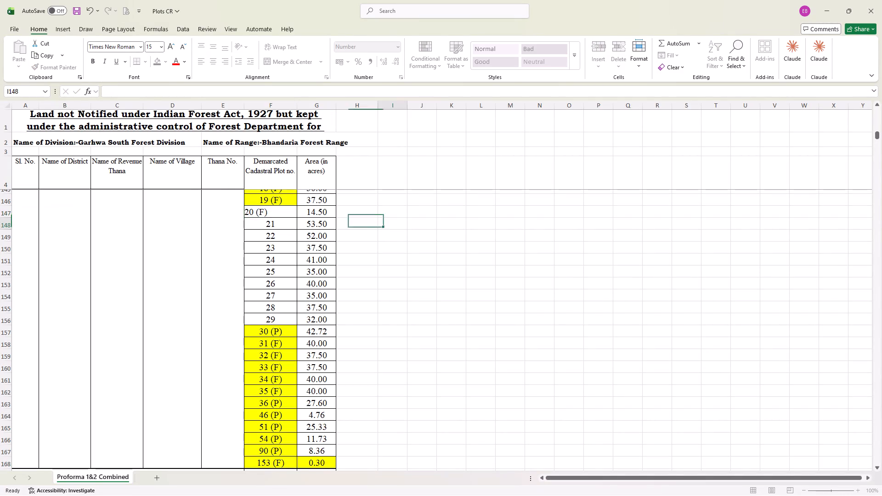
click(291, 209)
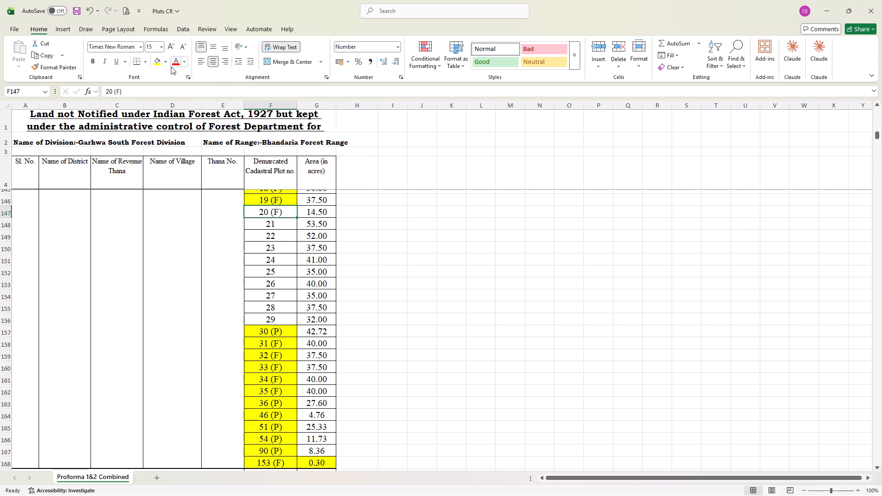
click(153, 61)
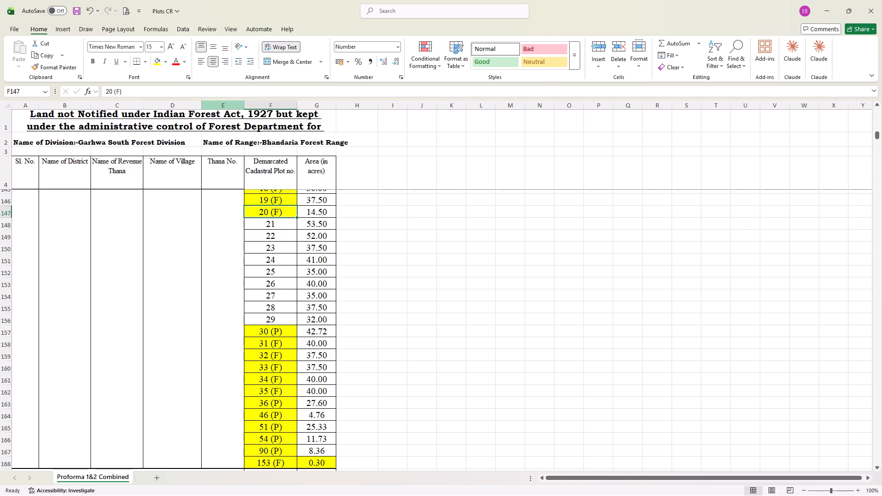
Mark Bijpur alias Barhani's plots 21 to 24 as full by adding " (F)" to each plot number.
double_click(283, 225)
key(space)
text((F))
double_click(287, 239)
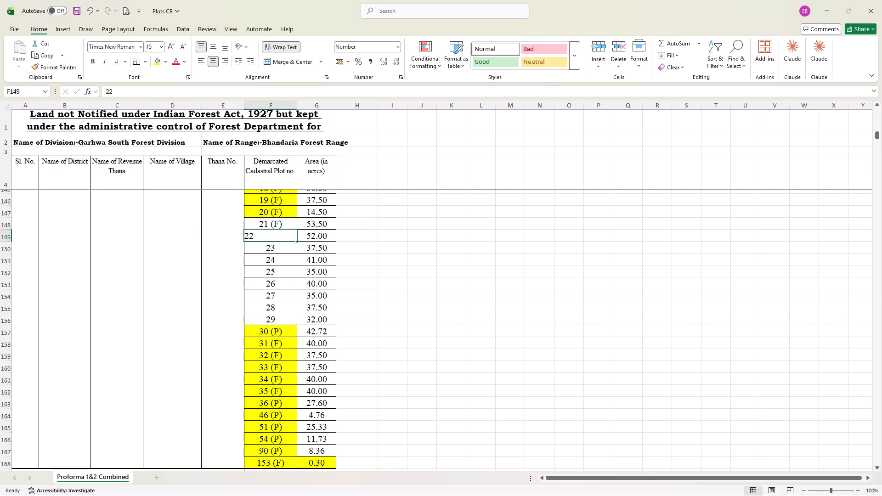
key(space)
text((F))
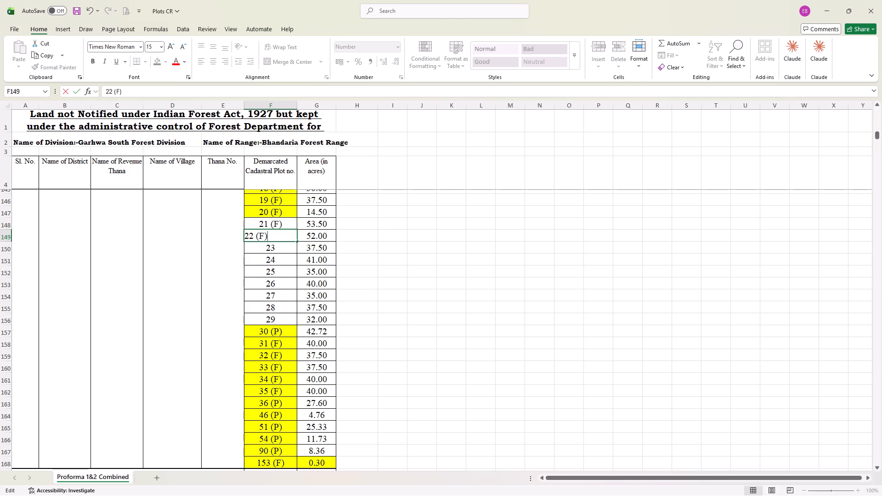
double_click(287, 247)
key(space)
text((F))
double_click(290, 259)
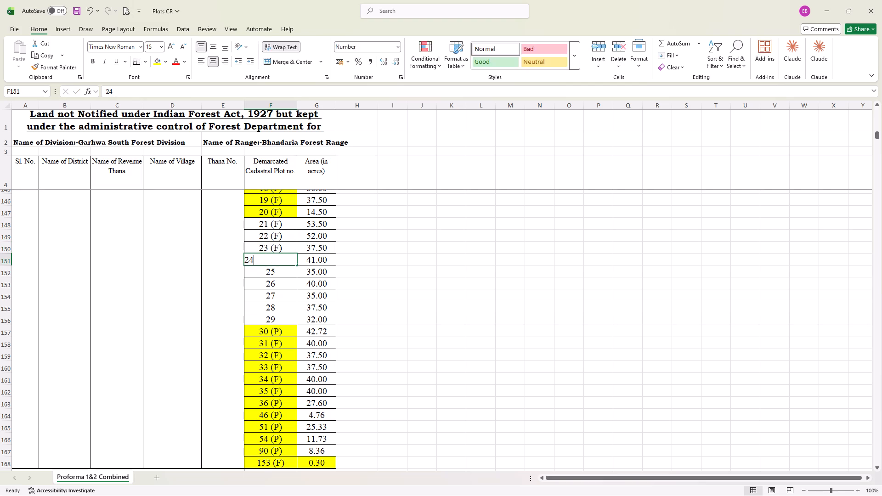
key(space)
text((F))
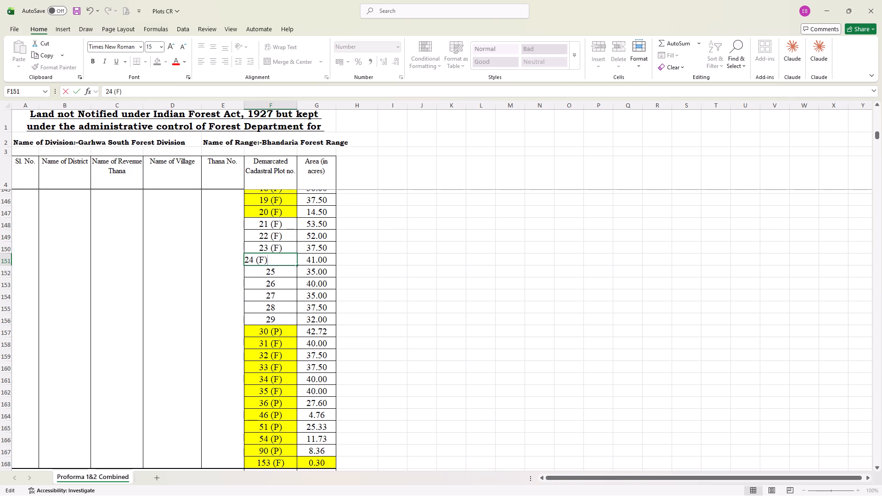
Mark plots 25 to 29 of Bijpur alias Barhani as full by adding " (F)" to each plot number.
double_click(291, 269)
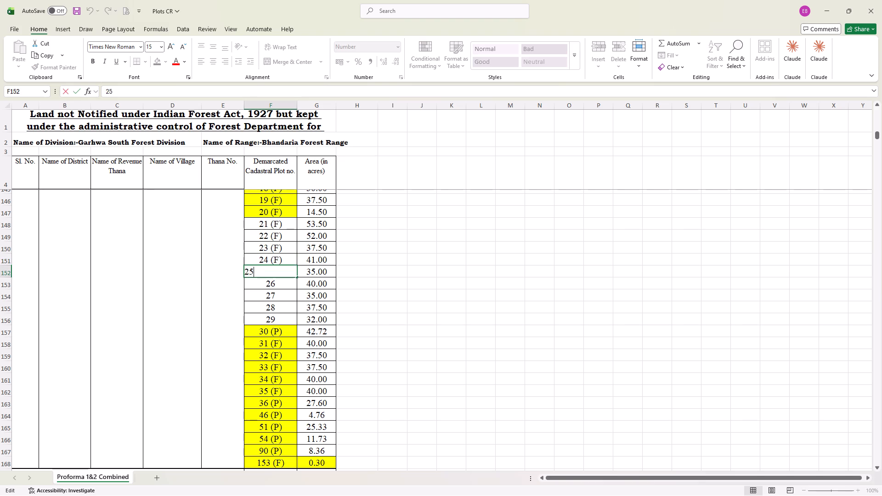
key(space)
text((F))
double_click(283, 282)
key(space)
text((F))
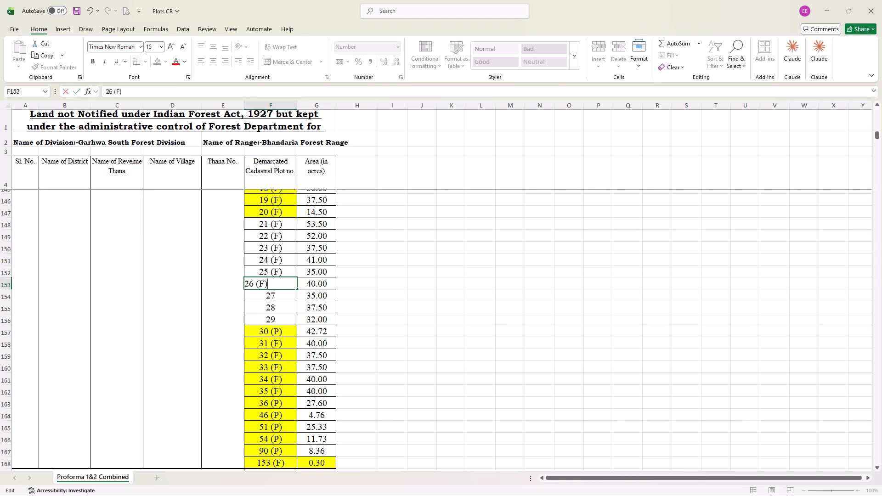
double_click(289, 295)
key(space)
text((F))
double_click(286, 309)
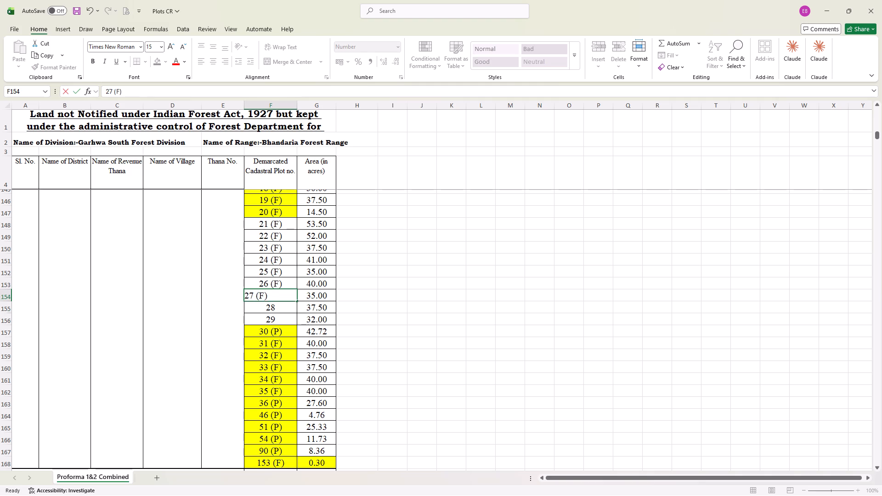
key(space)
text((F))
double_click(289, 318)
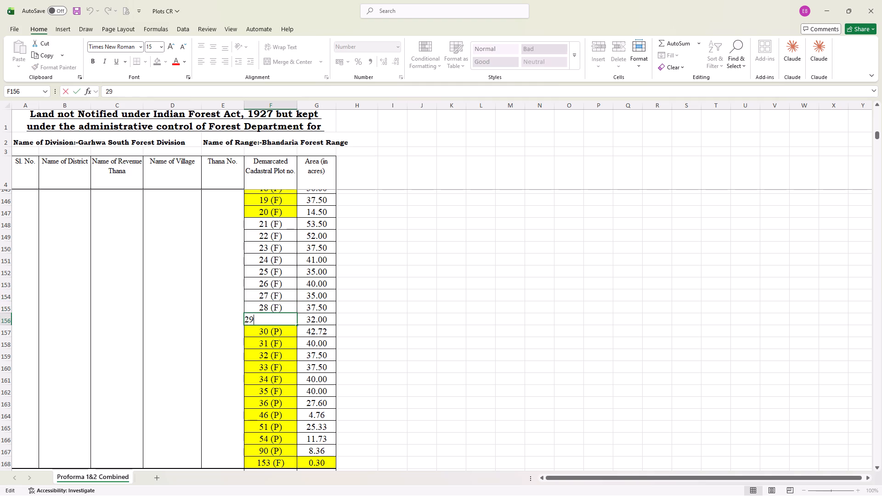
key(space)
text((F))
click(405, 237)
Fill the plot number cells from 21 (F) to 29 (F) yellow.
drag(284, 224, 280, 303)
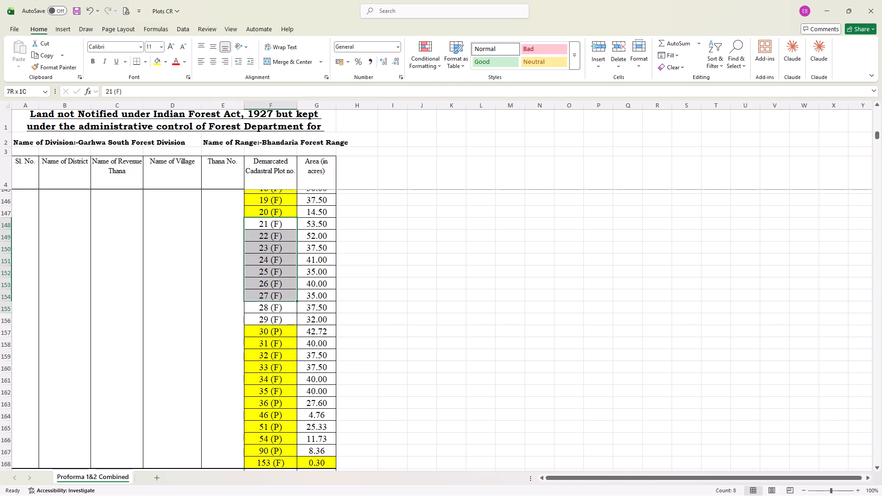
drag(280, 303, 278, 317)
click(154, 58)
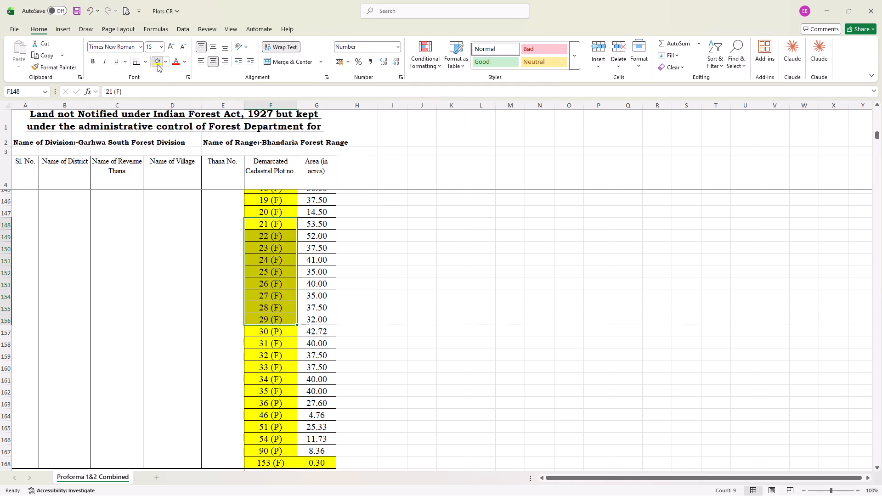
click(389, 259)
Remove the yellow fill from the area cell of plot 153 (F).
scroll(391, 257, down, 1)
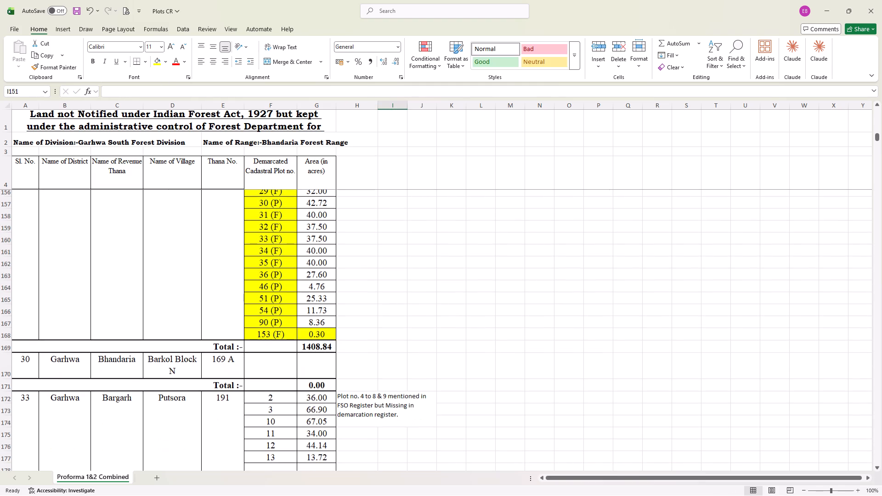
scroll(388, 262, up, 2)
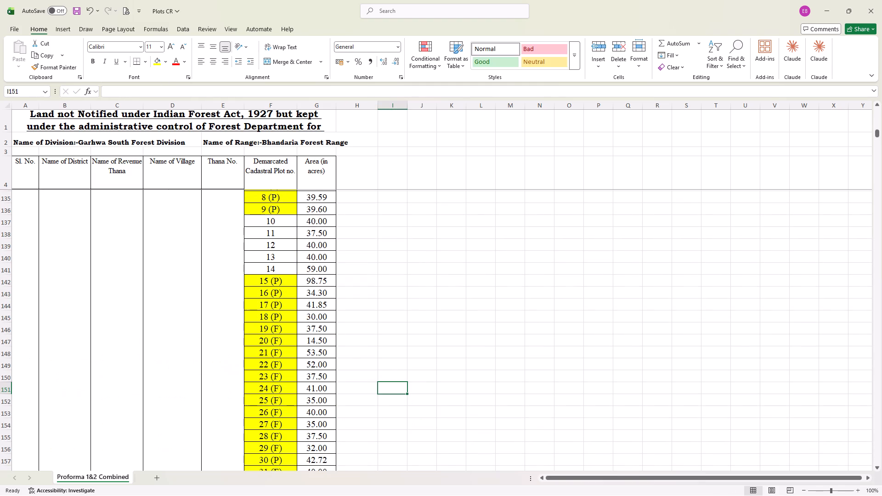
scroll(388, 262, down, 3)
scroll(387, 262, up, 1)
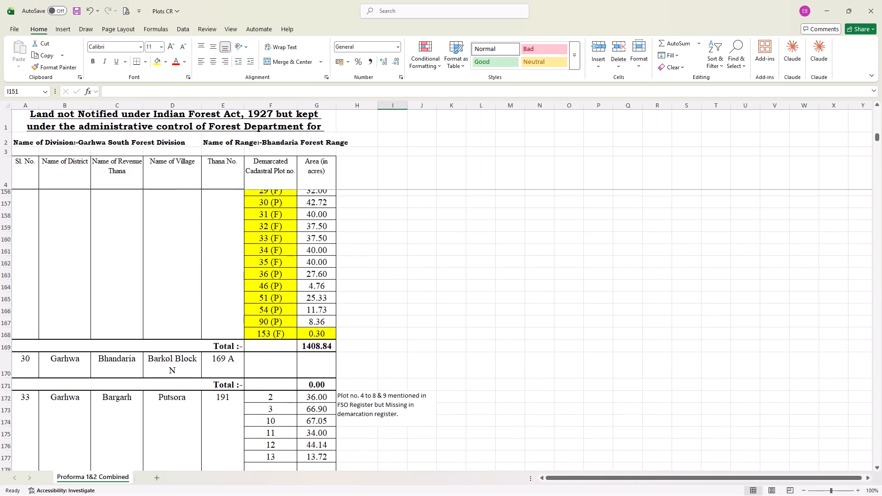
click(314, 331)
click(158, 59)
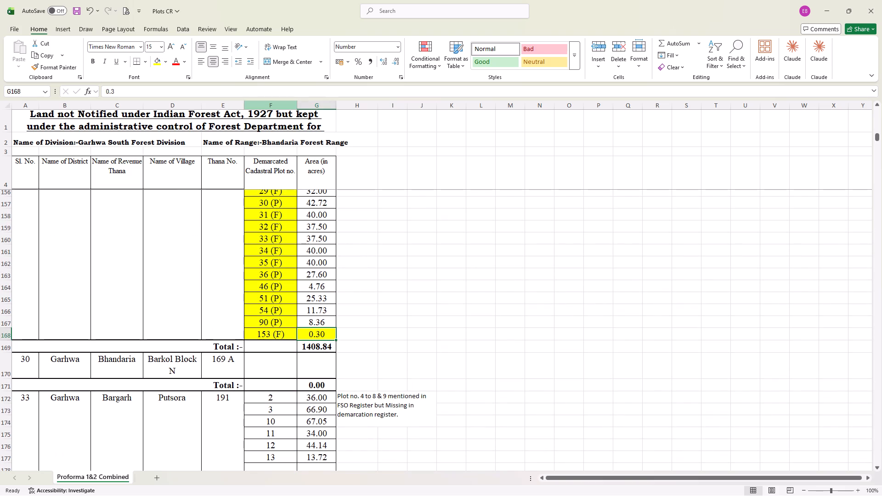
click(163, 57)
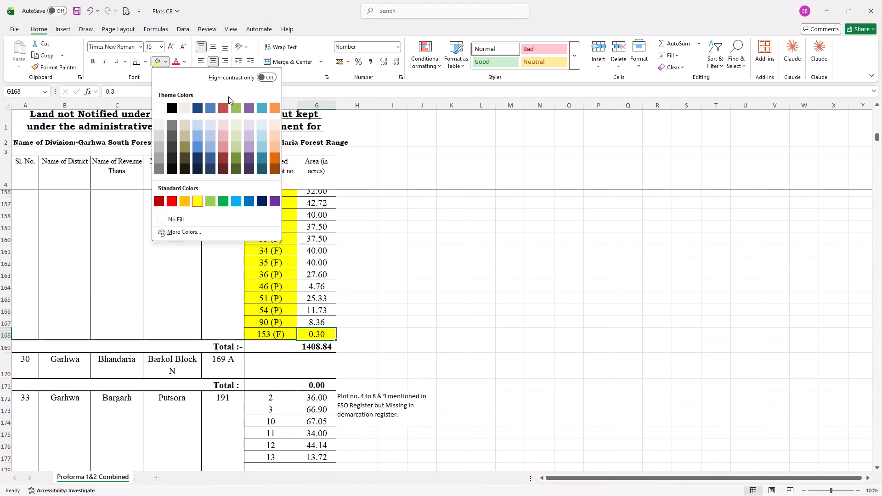
click(170, 214)
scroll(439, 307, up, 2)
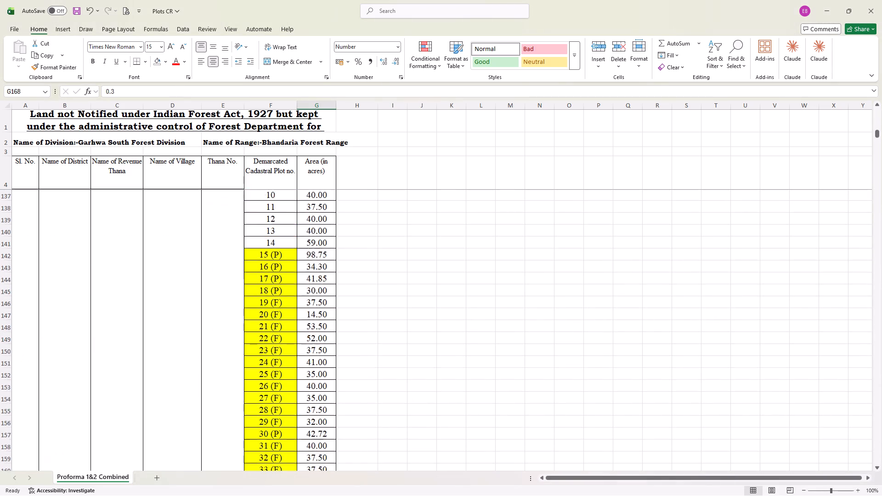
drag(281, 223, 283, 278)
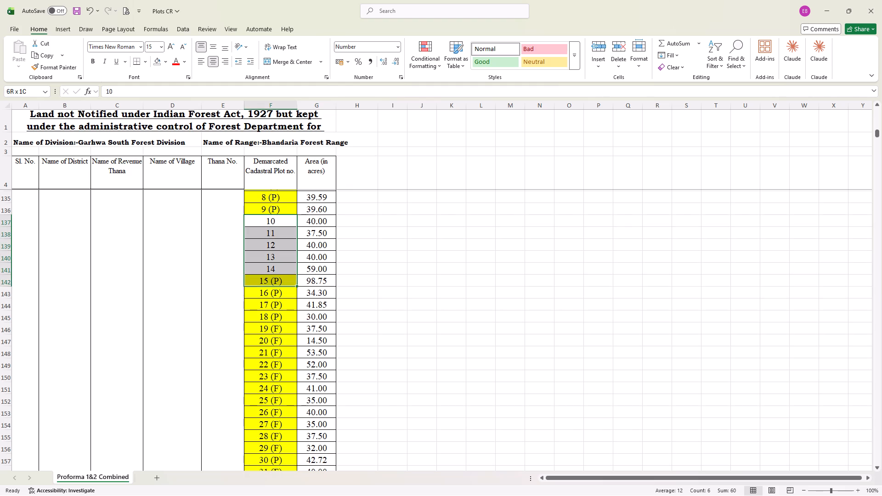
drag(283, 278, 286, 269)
Add " (F)" to the plot numbers 1, 2, 3 and 5 of Bijpur alias Barhani, skipping plot 4.
scroll(393, 252, up, 1)
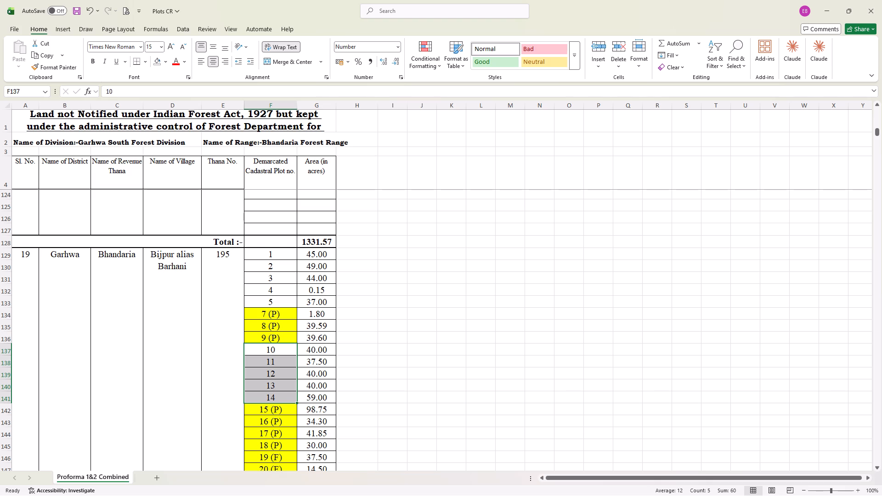
double_click(288, 252)
key(space)
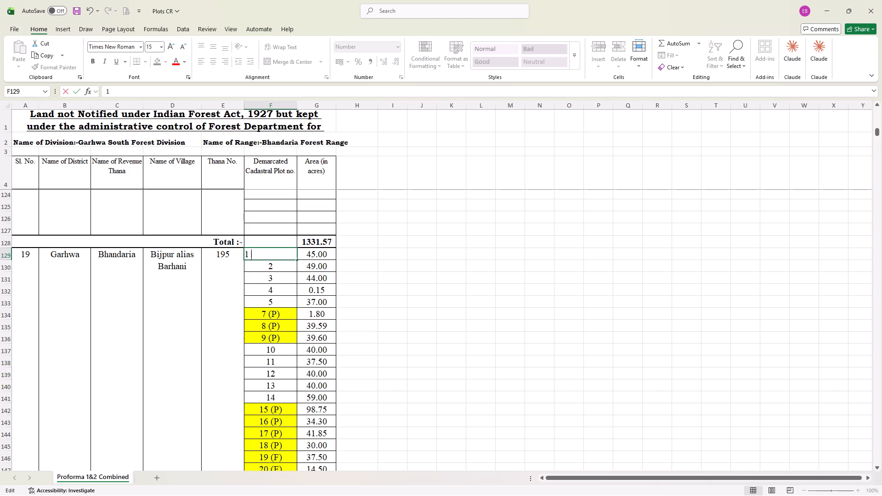
text((F))
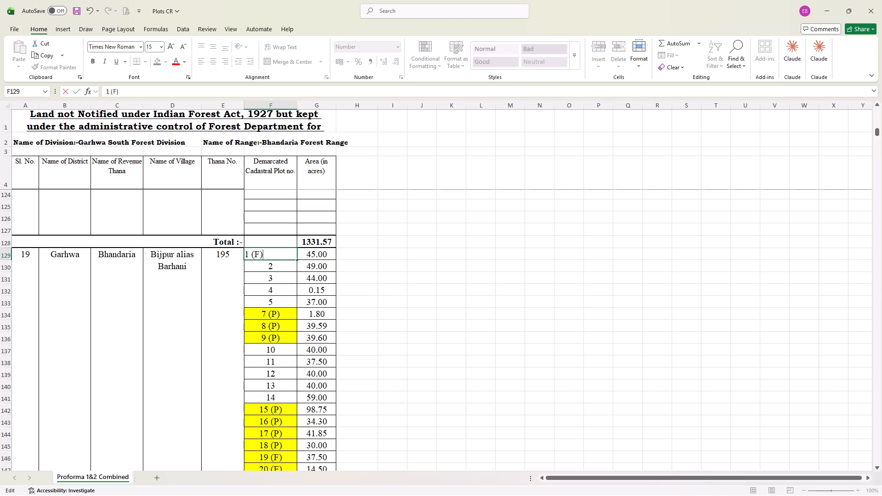
double_click(294, 266)
key(space)
text((F))
double_click(287, 281)
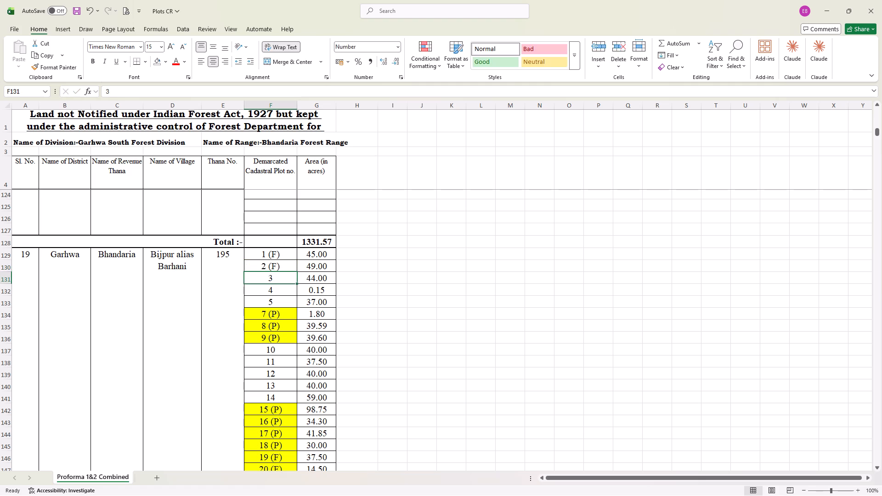
key(space)
key(shift+parenleft)
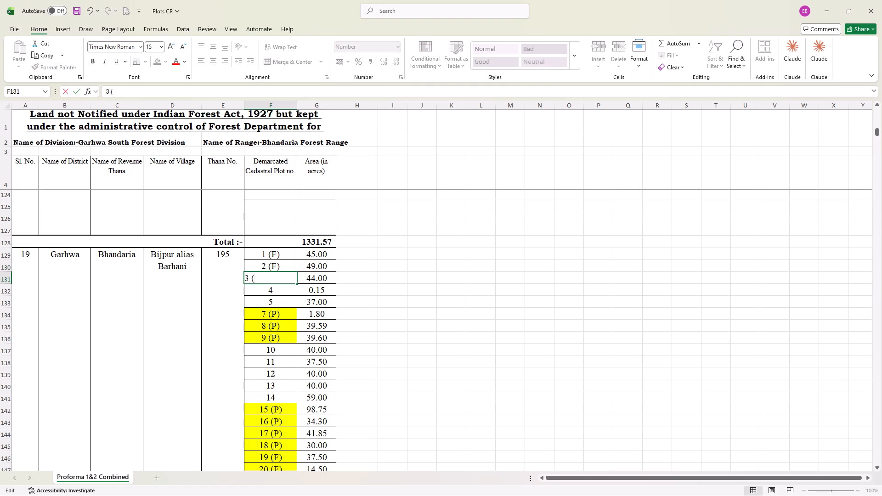
text(F))
double_click(283, 289)
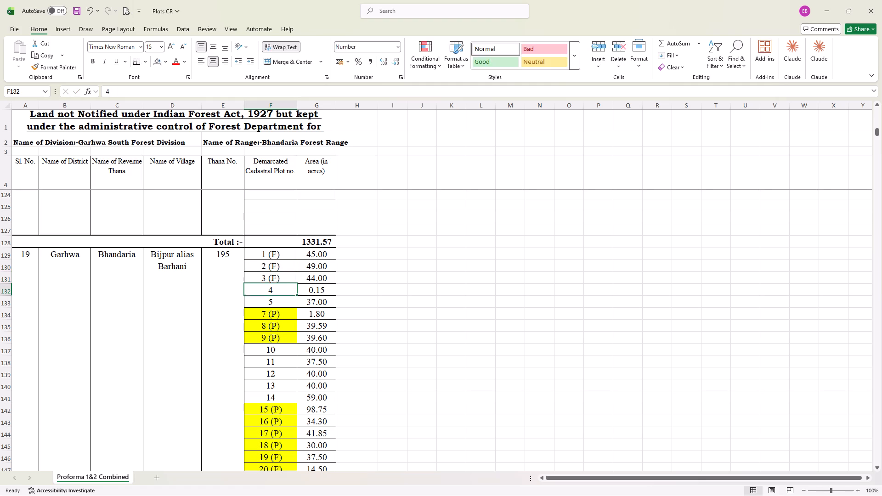
double_click(280, 300)
key(space)
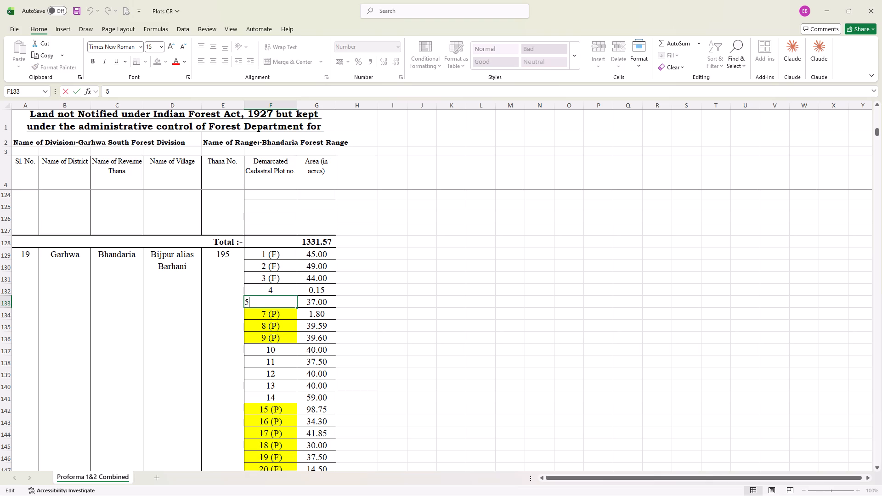
text((F))
Add " (F)" to plot number 4 of Bijpur alias Barhani.
click(290, 291)
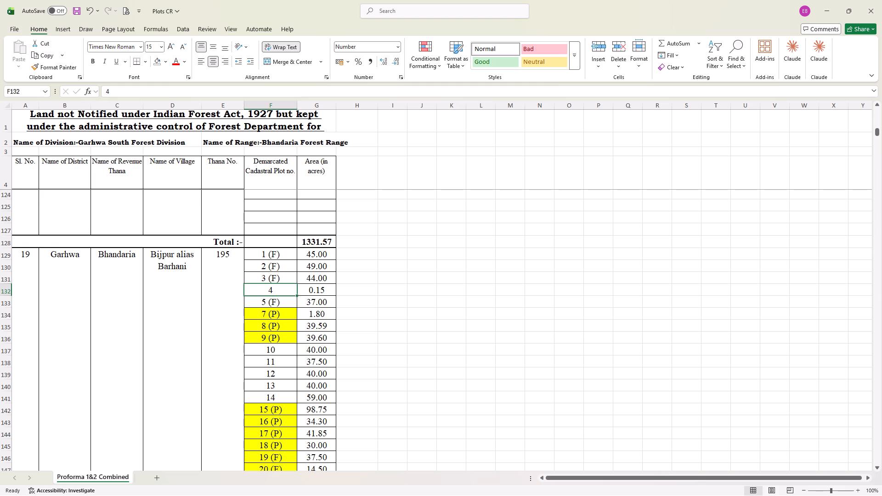
double_click(288, 292)
key(space)
text()(F)
key(BackSpace)
key(BackSpace)
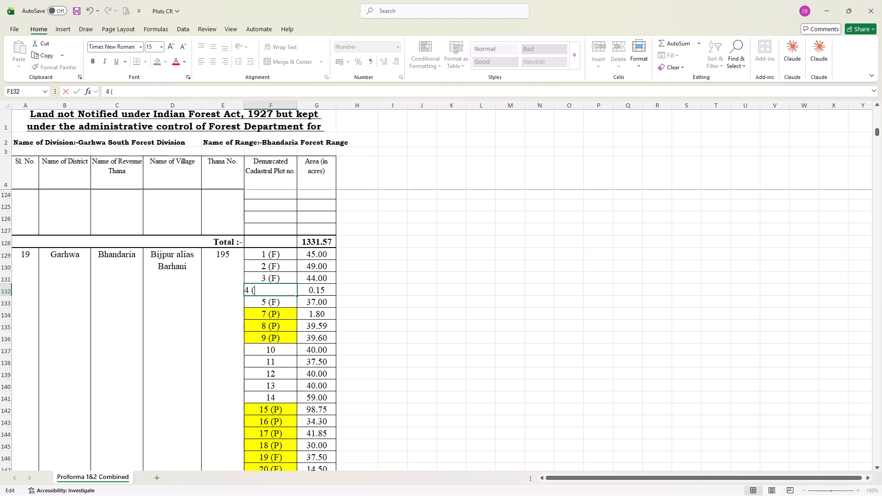
text(F))
click(367, 306)
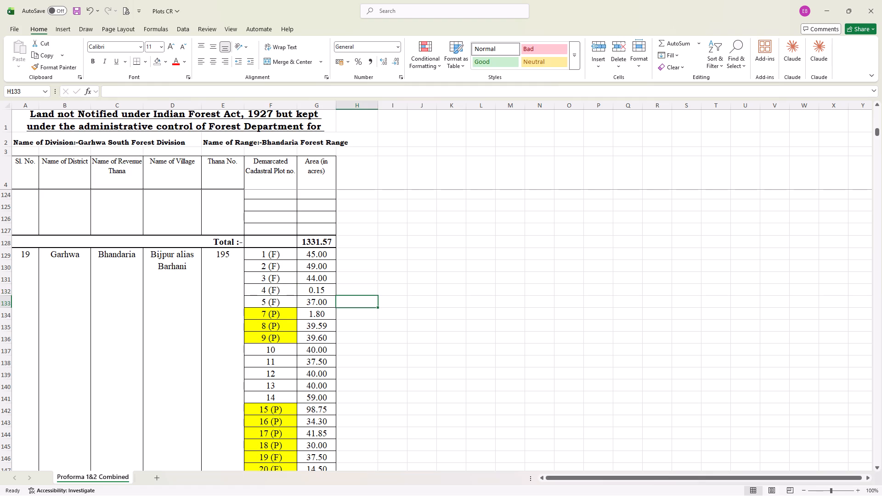
Fill the plot number cells from 1 (F) to 5 (F) yellow, keeping their font colour automatic.
drag(281, 255, 288, 301)
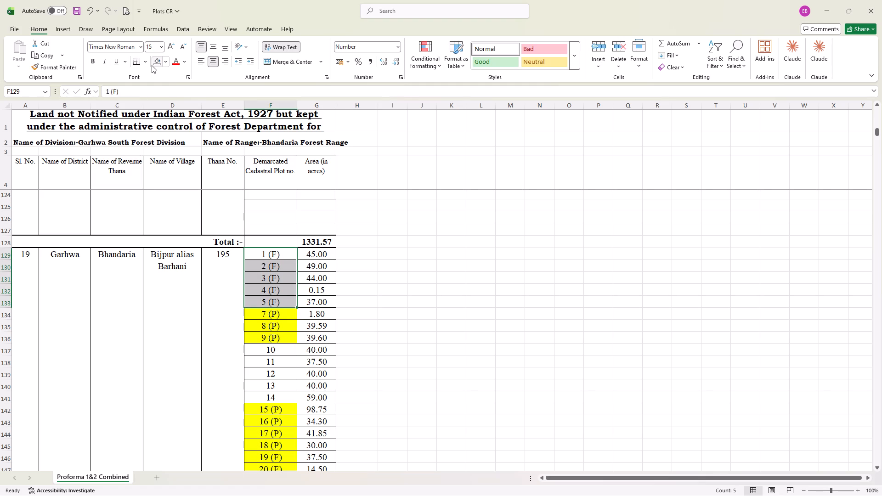
click(171, 62)
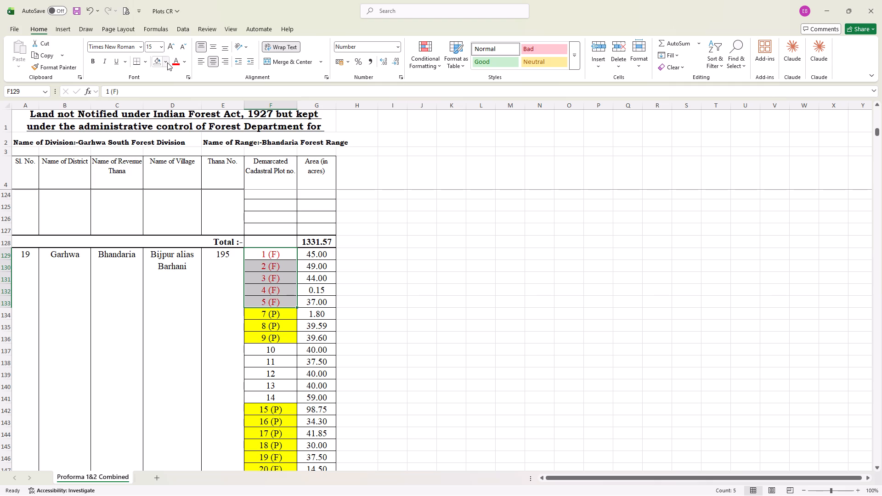
click(175, 62)
click(166, 62)
click(183, 62)
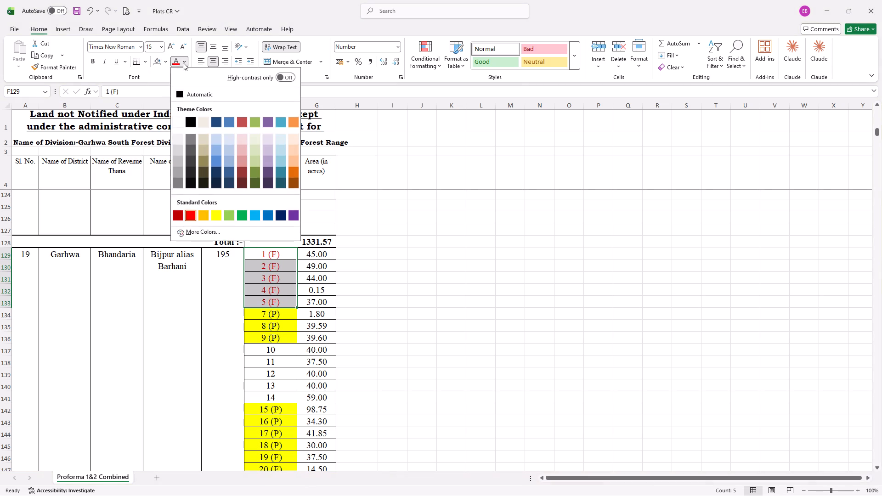
click(191, 92)
click(167, 61)
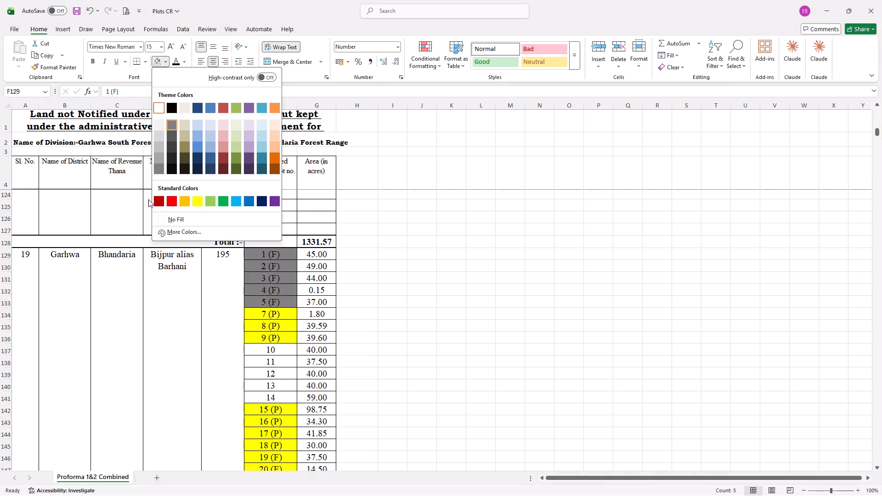
click(196, 203)
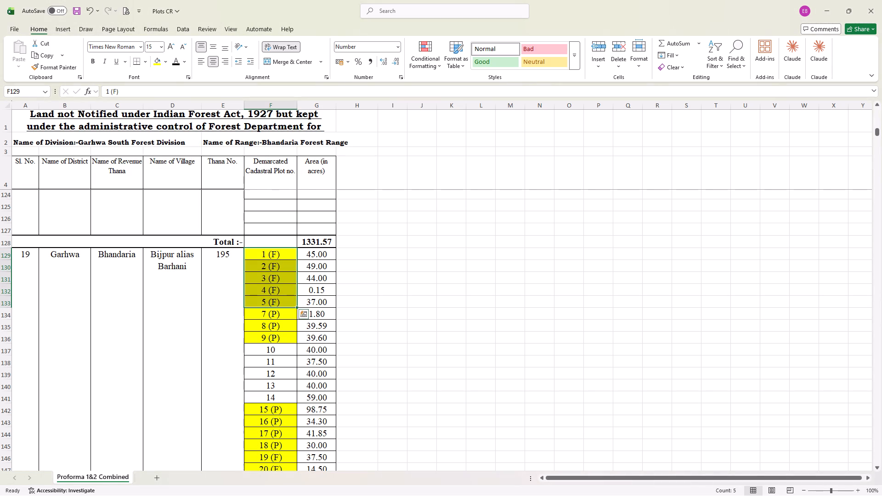
Mark plots 10 to 14 of Bijpur alias Barhani as full by adding " (F)" to each plot number.
double_click(278, 350)
key(space)
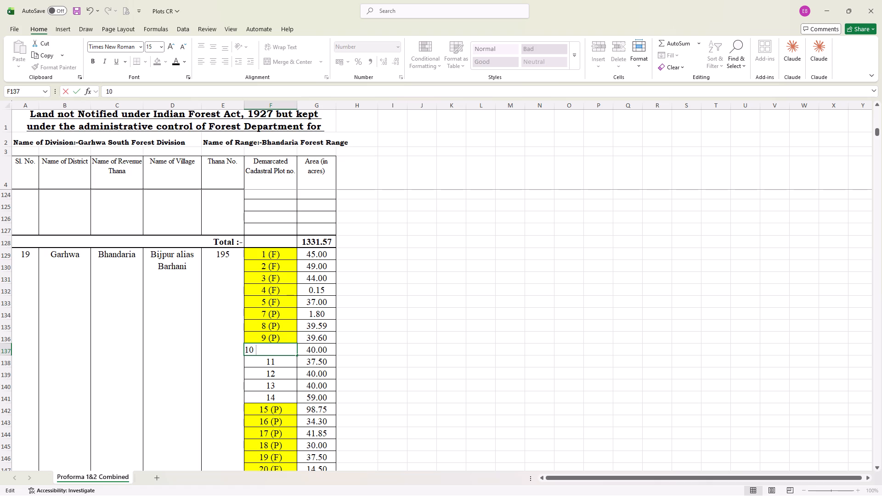
text((F))
click(284, 356)
double_click(288, 361)
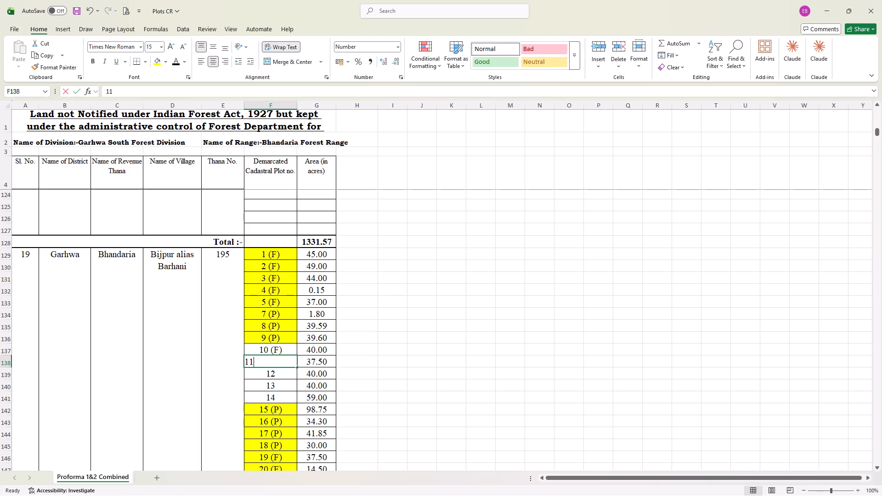
key(space)
text((F))
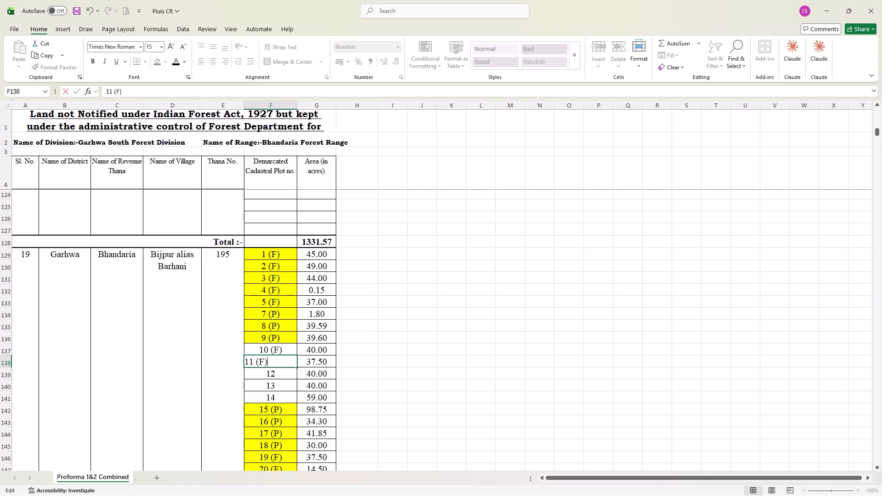
double_click(288, 377)
key(space)
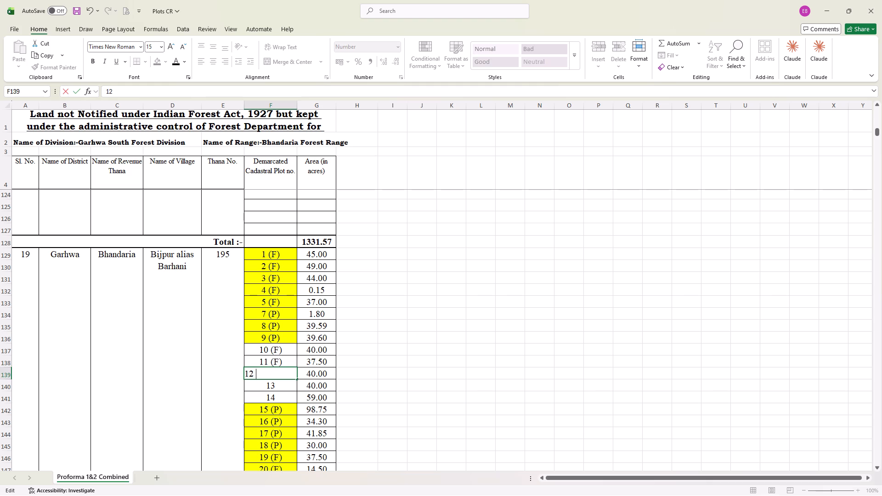
text((F))
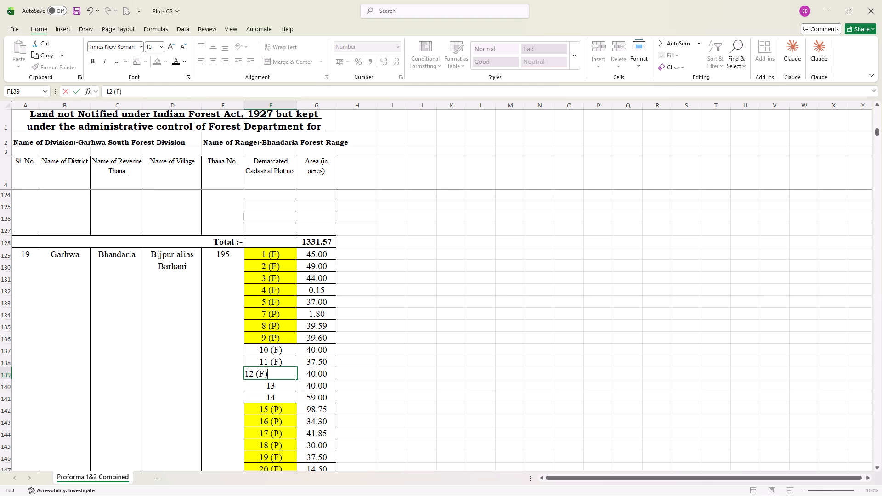
double_click(289, 387)
key(space)
text((F))
double_click(288, 395)
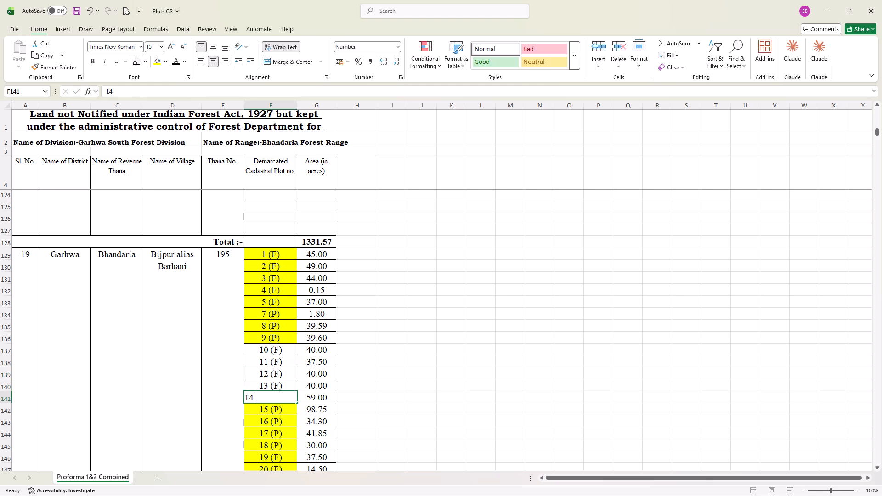
key(space)
text((F))
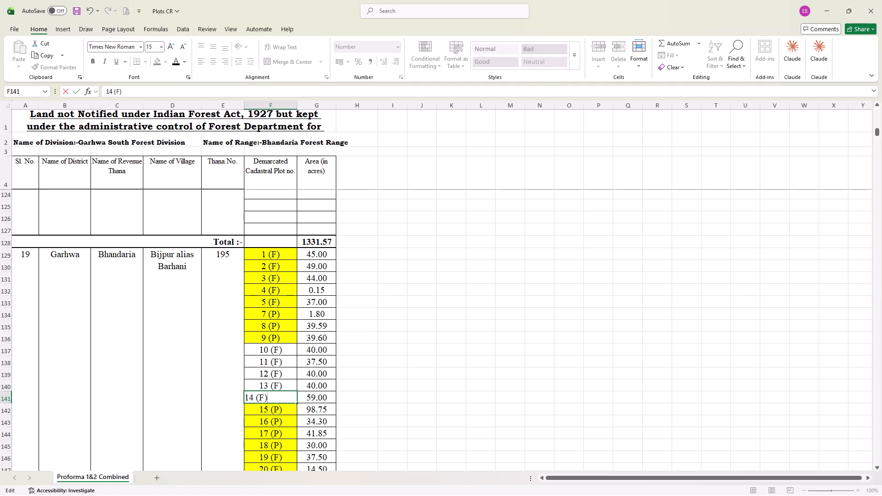
click(378, 351)
Fill the plot number cells from 10 (F) to 14 (F) yellow.
drag(288, 351, 283, 398)
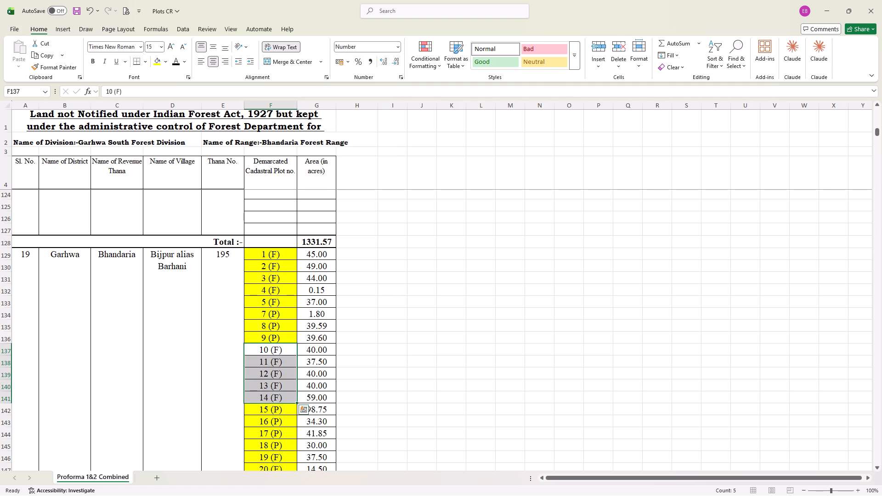
click(154, 66)
click(381, 242)
Check which area cells the total formula of Bijpur alias Barhani sums.
scroll(381, 251, down, 1)
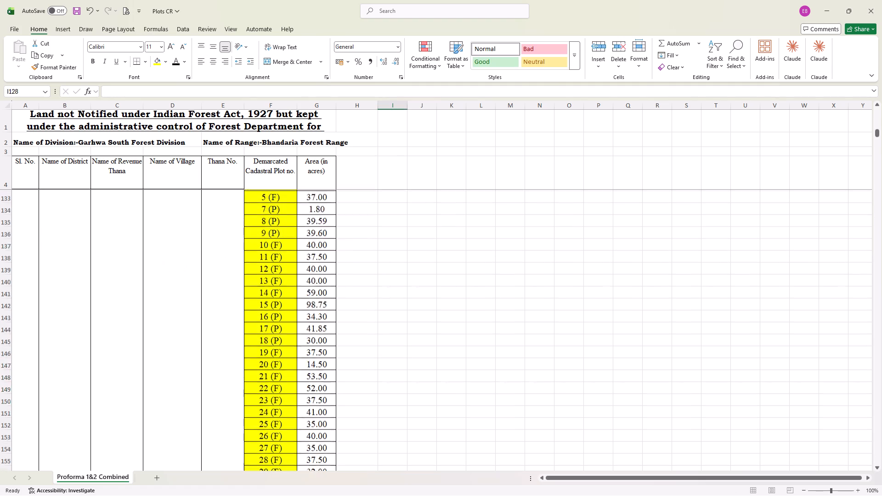
scroll(381, 253, down, 4)
scroll(368, 293, up, 1)
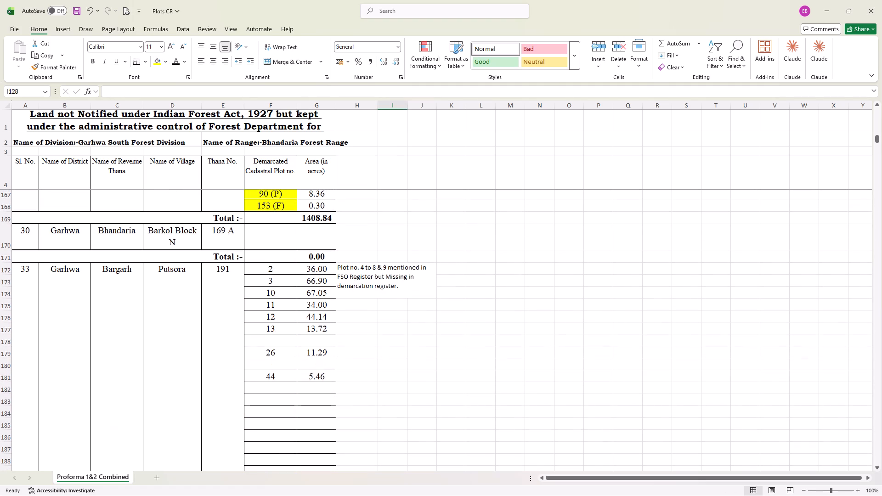
double_click(330, 220)
scroll(426, 253, up, 3)
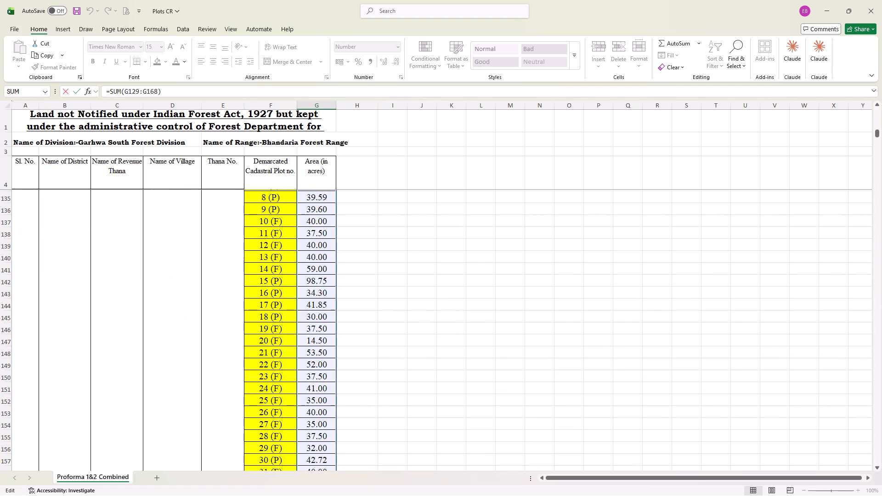
scroll(426, 253, up, 1)
key(Return)
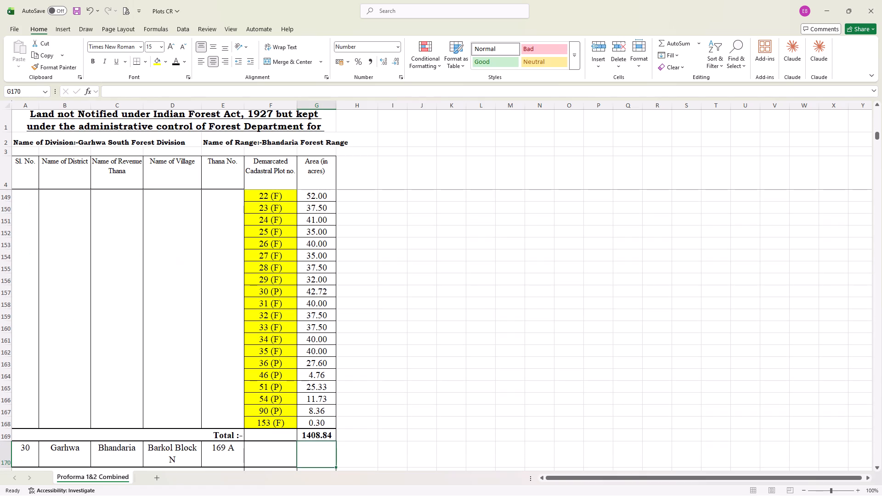
Save the Plots CR workbook.
click(77, 10)
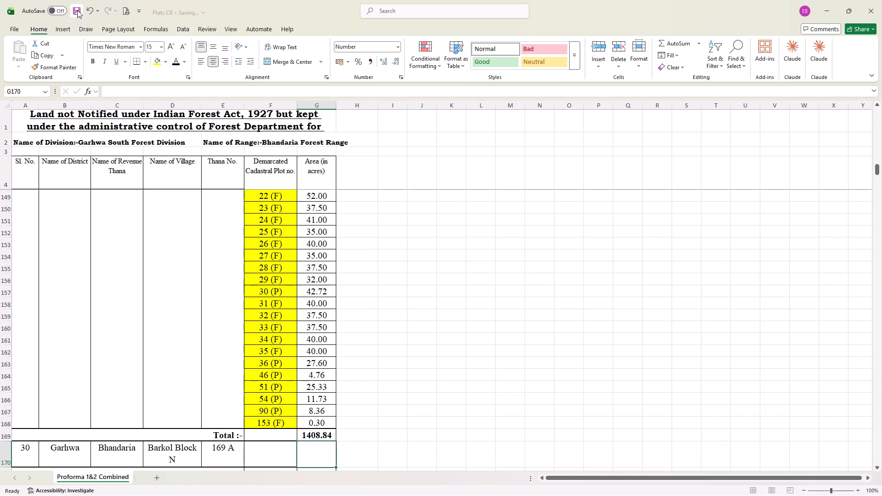
Switch to the Project Relocation map in QGIS and examine the green area's edge between Salo and Putsora.
key(alt+Tab)
scroll(363, 232, down, 2)
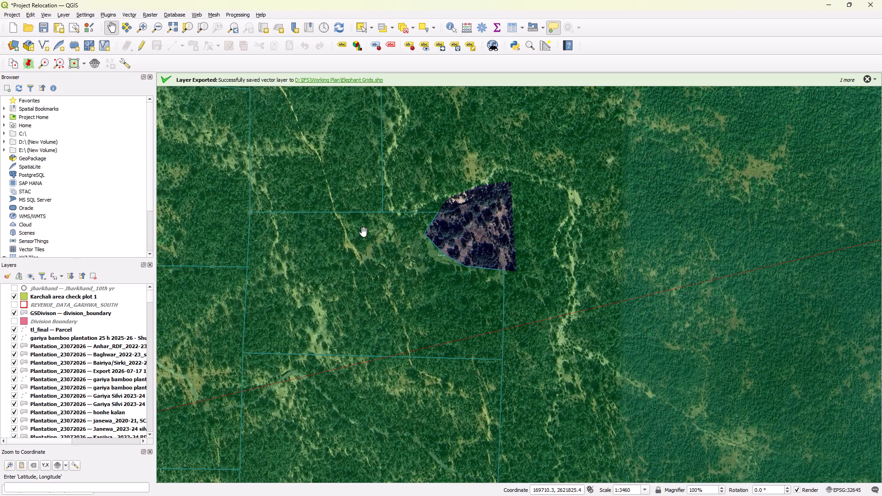
scroll(363, 232, down, 3)
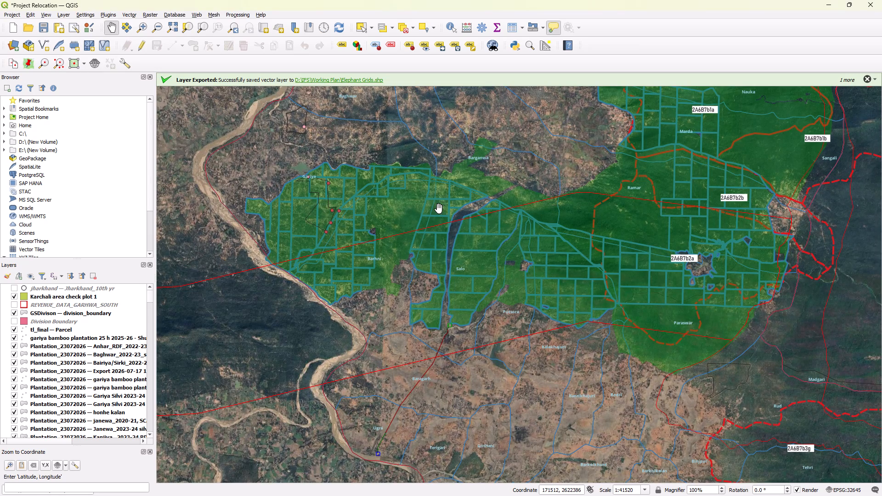
scroll(466, 290, up, 1)
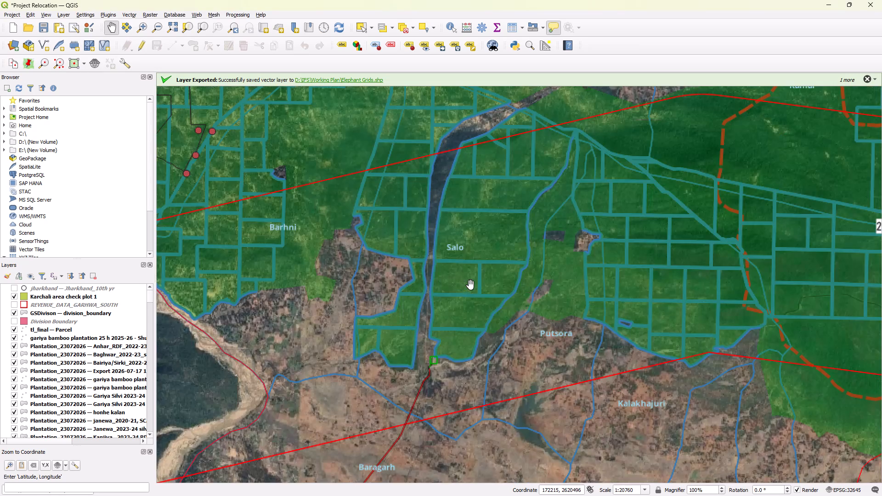
scroll(490, 330, up, 2)
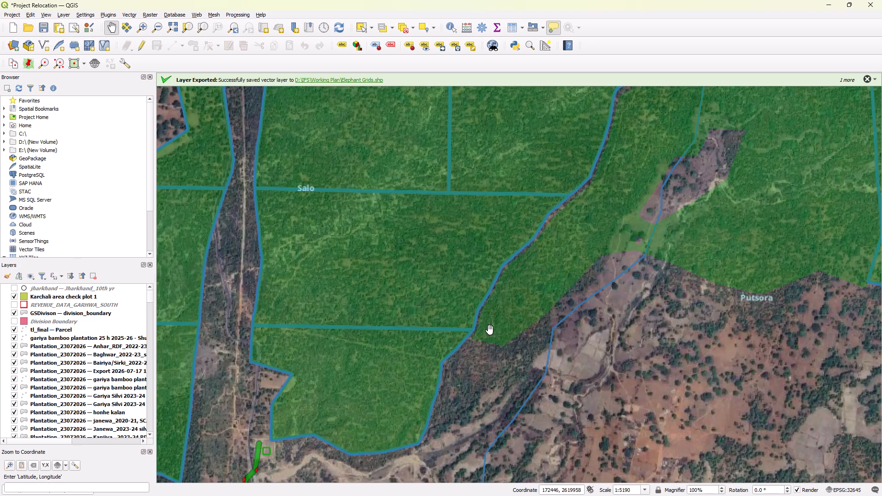
scroll(490, 330, up, 1)
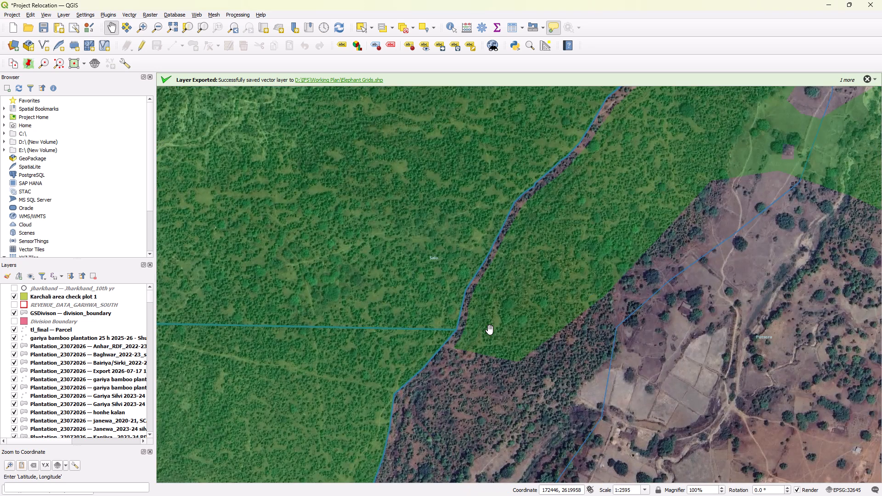
scroll(490, 330, down, 1)
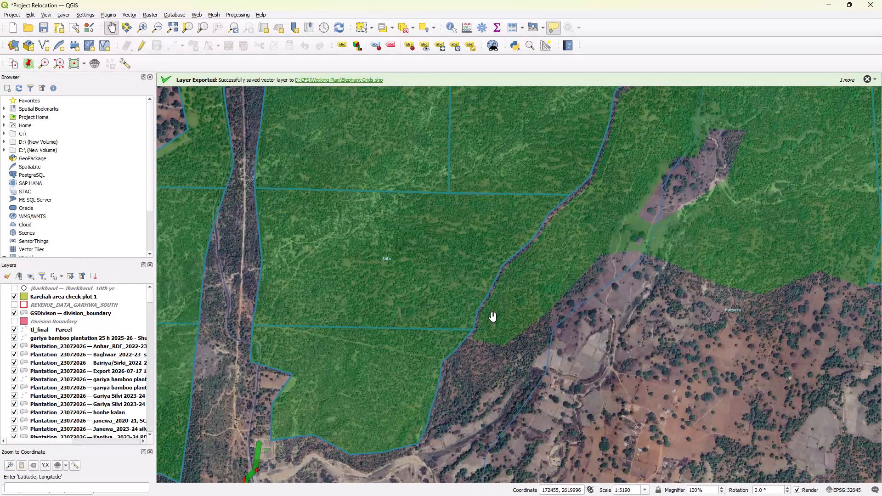
Show the REVENUE_DATA_GARHWA_SOUTH layer on the map.
scroll(29, 339, down, 1)
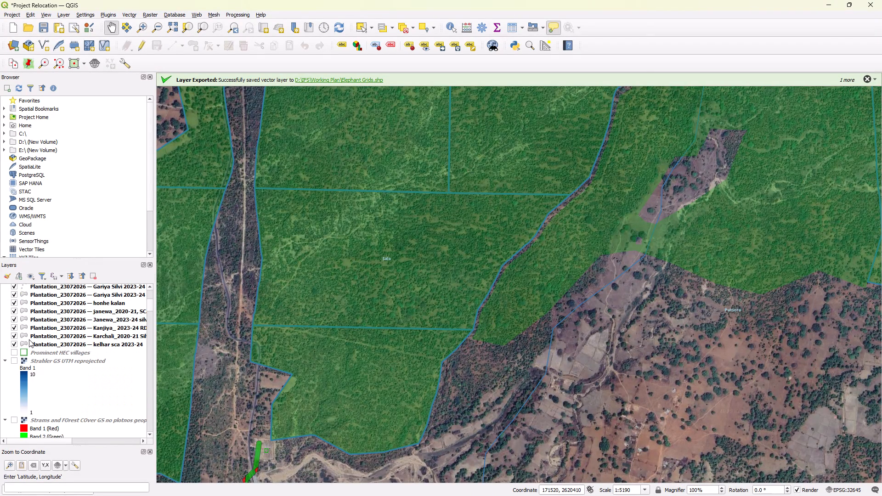
scroll(29, 339, up, 2)
click(14, 303)
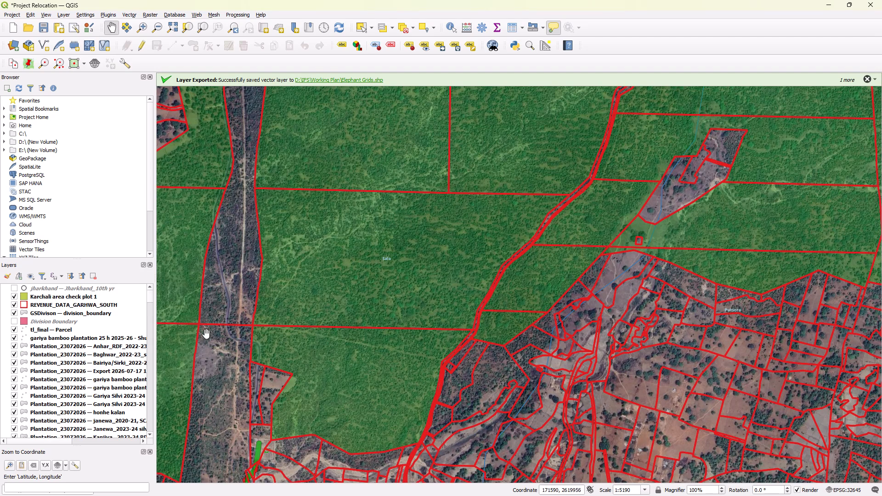
Examine the revenue plot boundaries along the green area's edge between Salo and Putsora at close range.
drag(294, 426, 330, 340)
scroll(432, 382, up, 1)
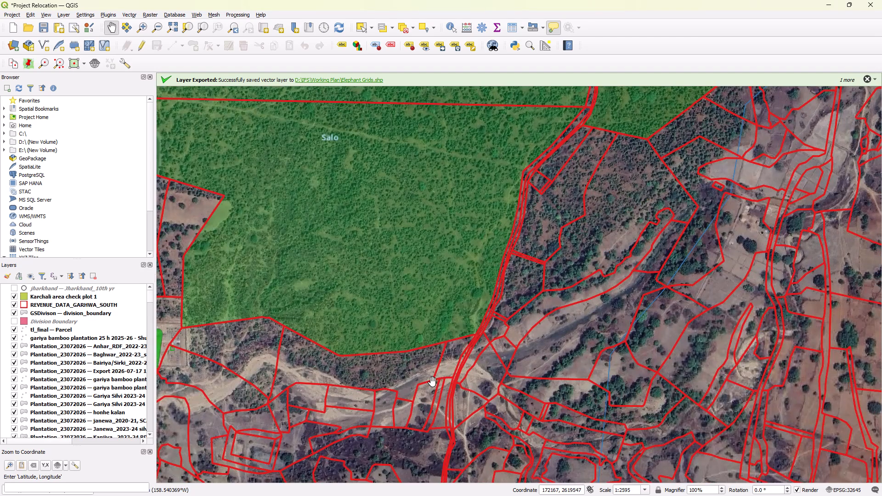
drag(529, 293, 451, 371)
scroll(533, 293, up, 1)
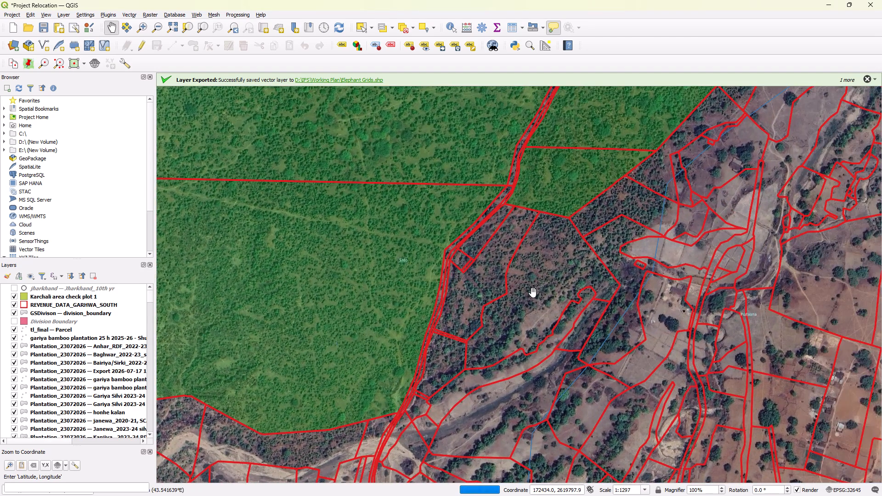
scroll(533, 293, up, 1)
scroll(533, 293, down, 2)
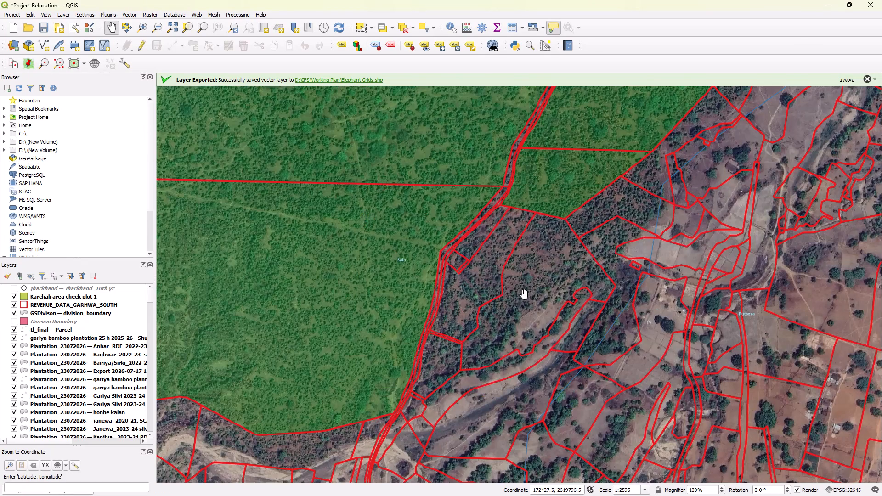
scroll(524, 294, down, 3)
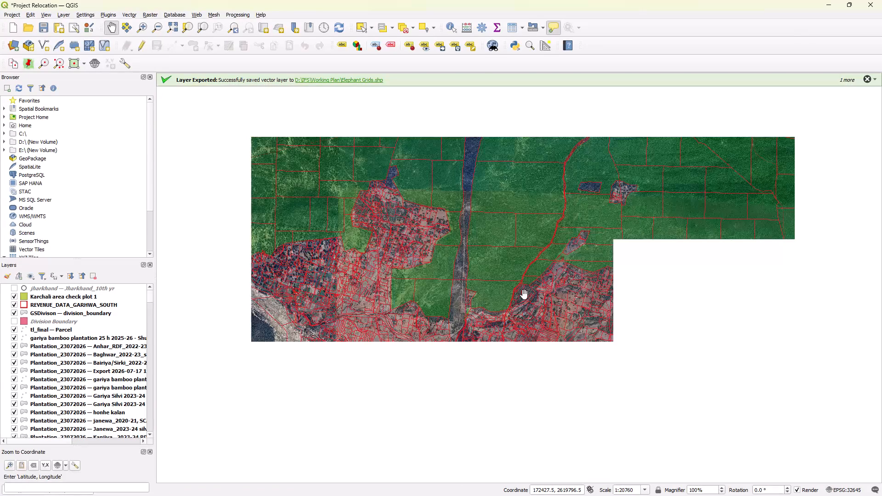
scroll(524, 294, up, 2)
drag(628, 240, 604, 353)
scroll(656, 244, up, 1)
scroll(654, 246, down, 1)
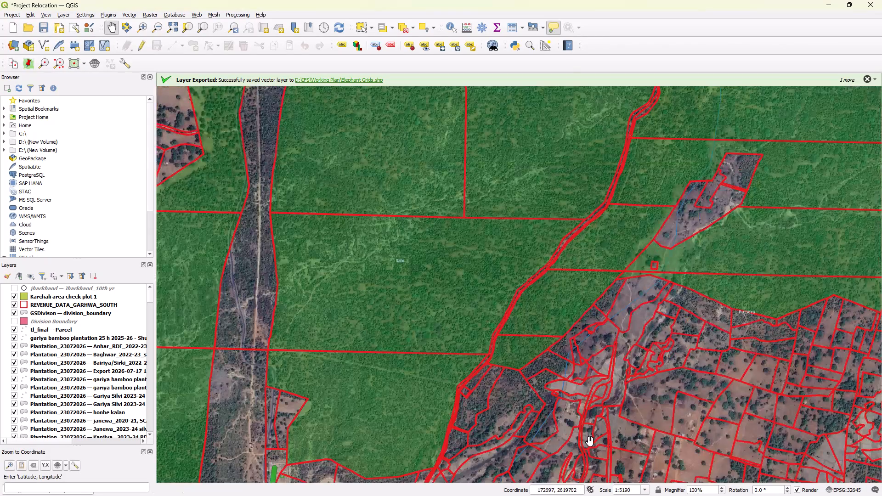
scroll(573, 376, up, 1)
scroll(523, 350, up, 1)
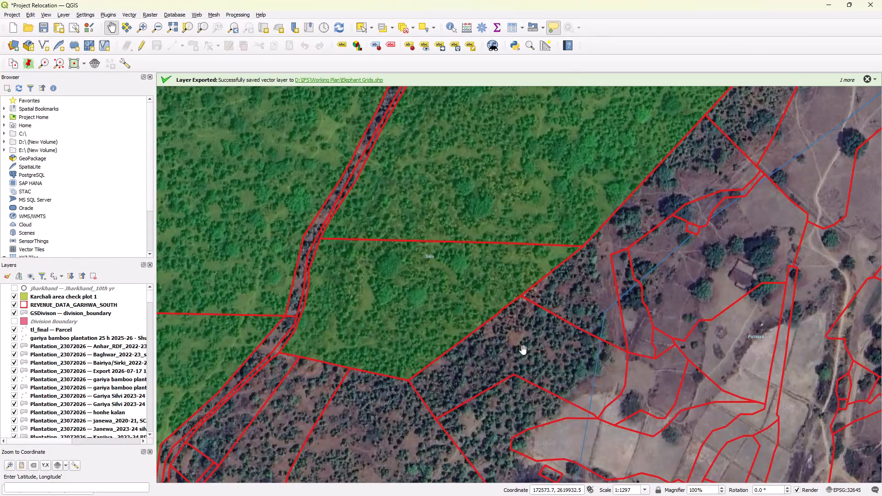
scroll(523, 350, down, 2)
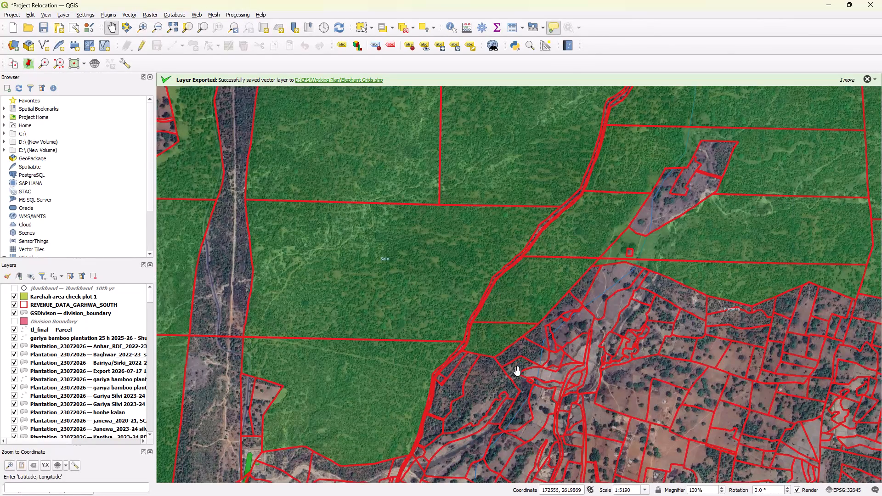
drag(517, 371, 525, 347)
scroll(508, 394, up, 1)
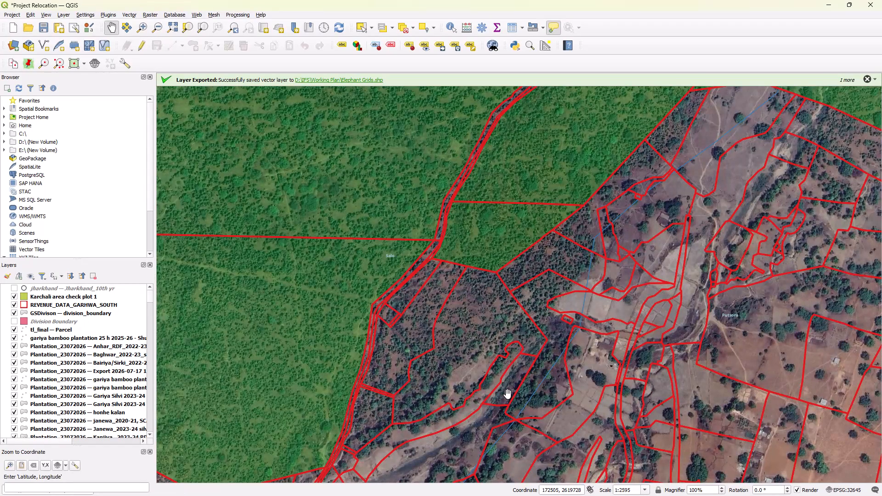
scroll(508, 394, down, 1)
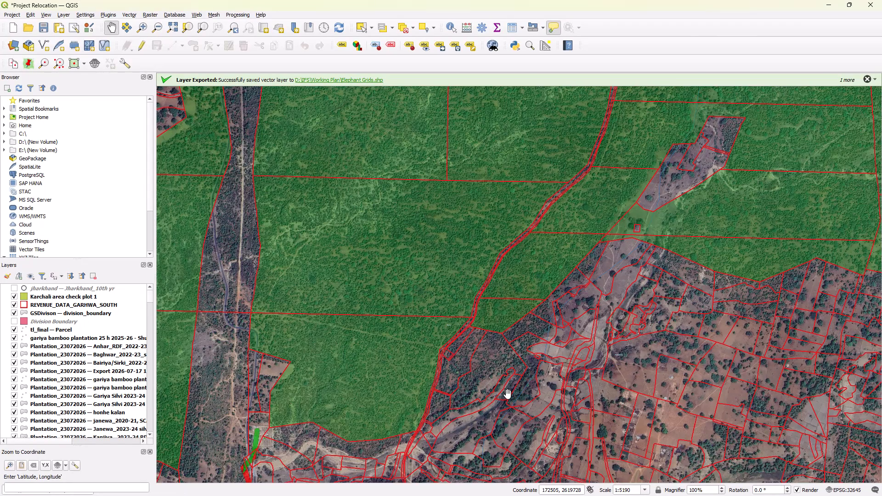
scroll(508, 394, down, 1)
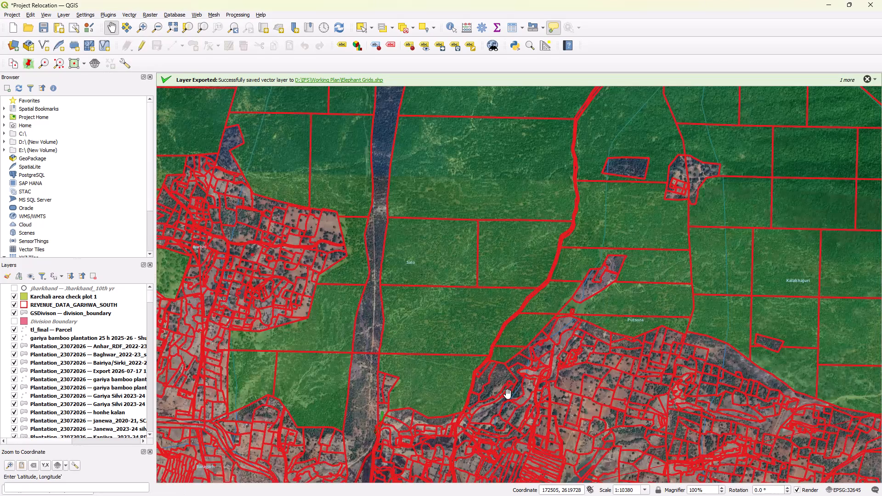
Examine the wider Salo and Barhni area, including the uncovered plot on the boundary between the two villages.
drag(510, 347, 500, 389)
drag(510, 307, 481, 379)
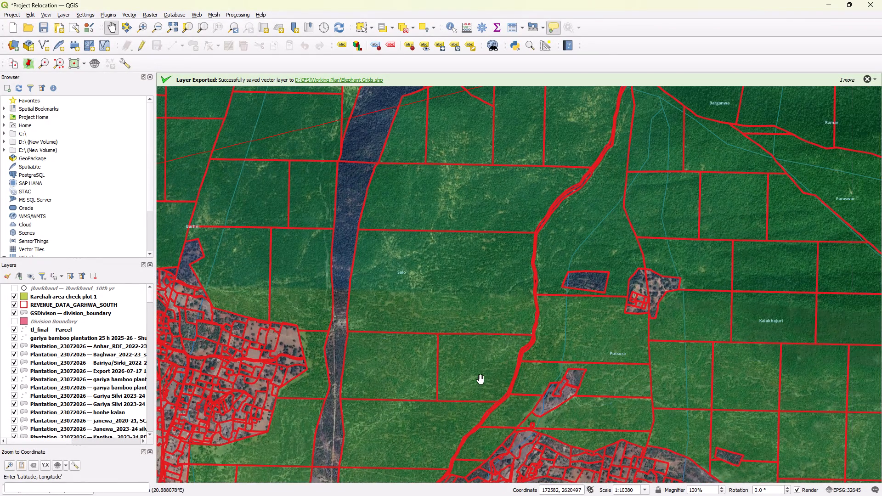
scroll(477, 367, down, 1)
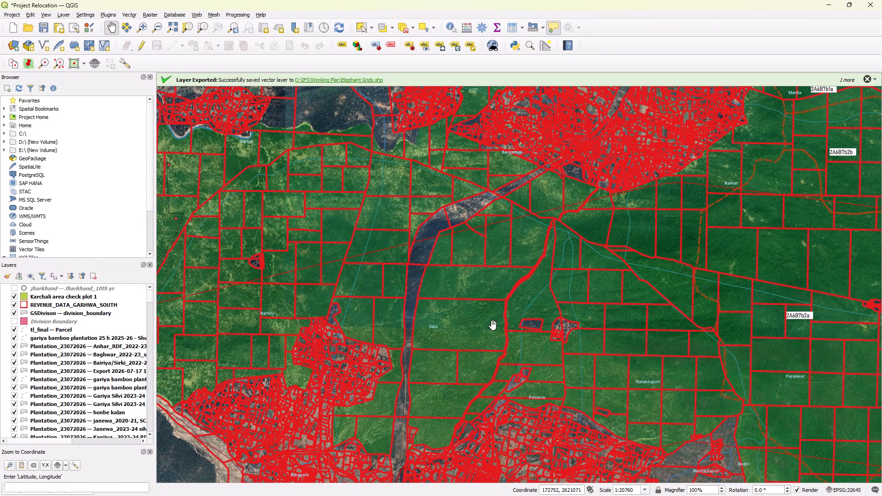
drag(477, 231, 491, 325)
drag(451, 370, 495, 275)
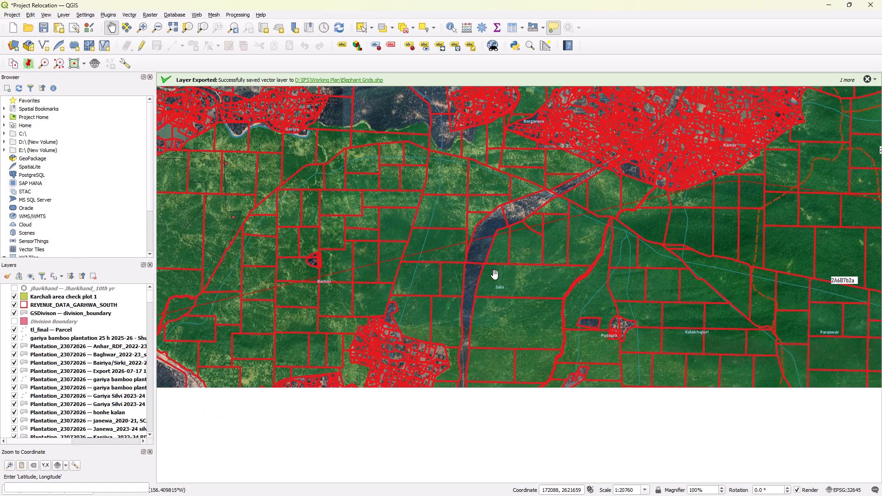
drag(487, 318, 500, 259)
scroll(409, 257, up, 2)
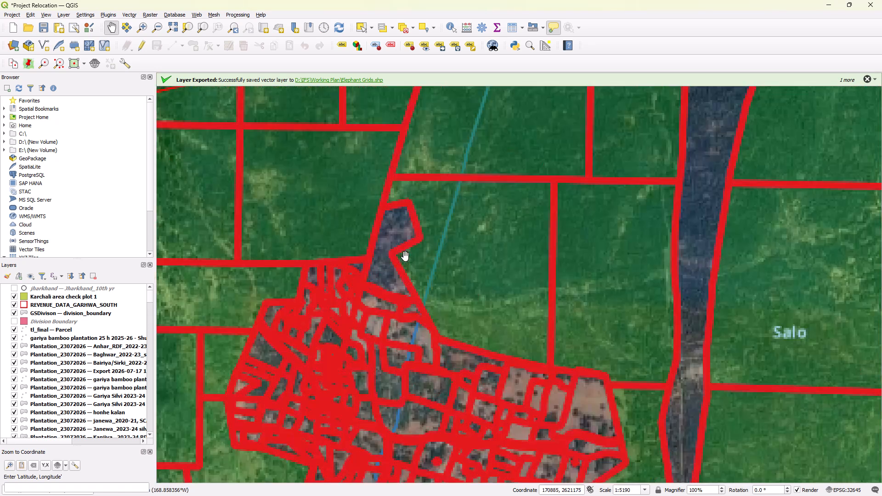
scroll(381, 256, up, 2)
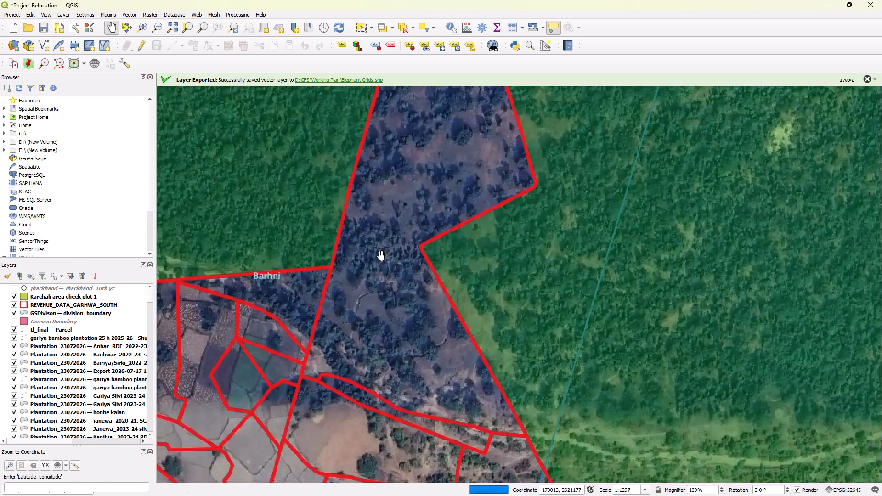
scroll(381, 256, up, 1)
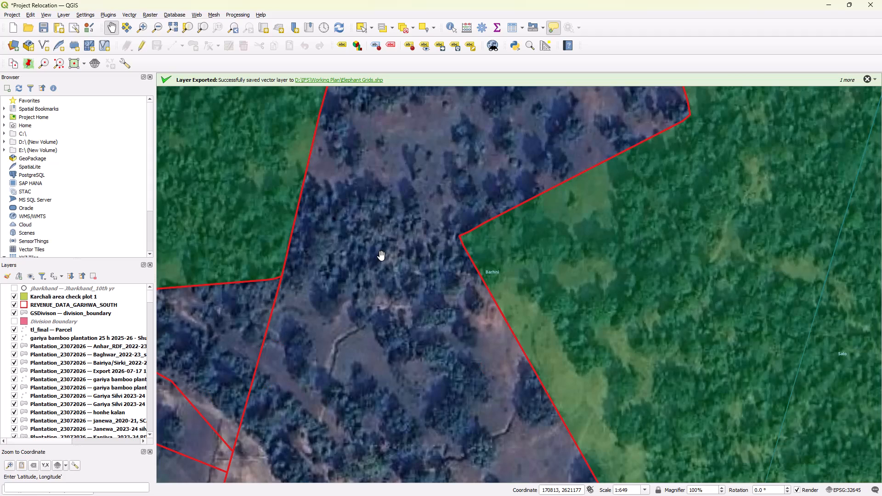
scroll(381, 256, down, 4)
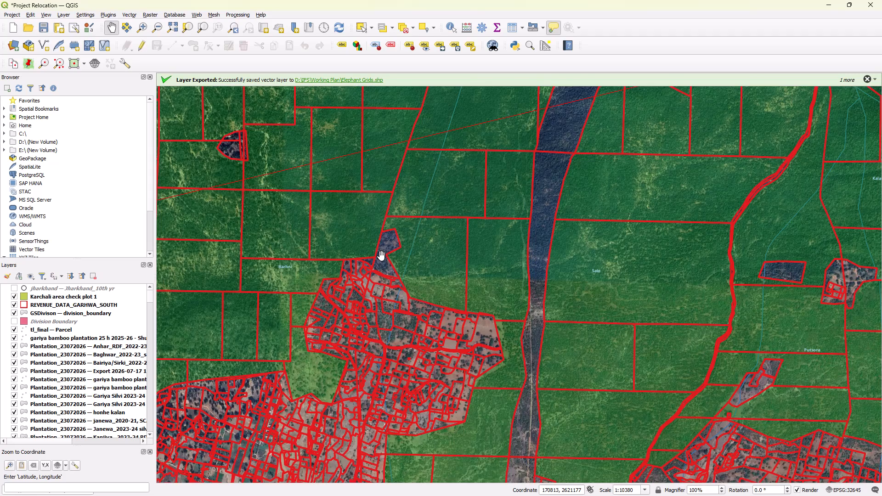
scroll(381, 256, down, 1)
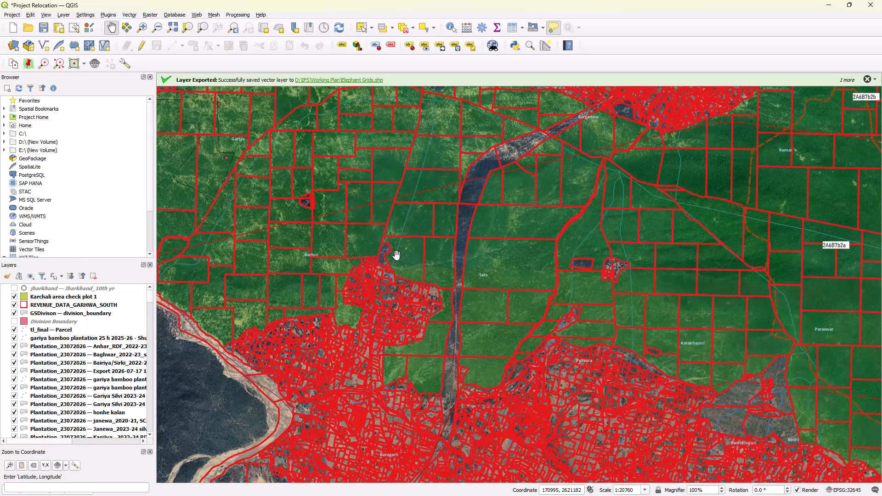
drag(435, 156, 408, 319)
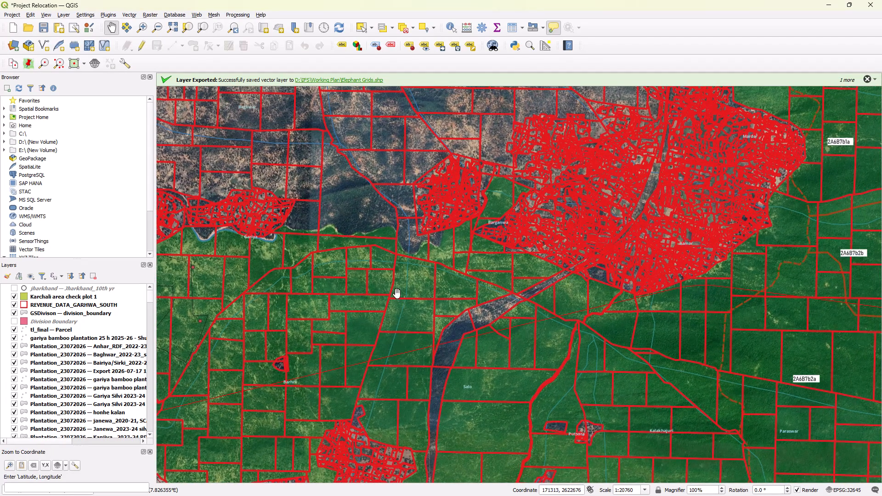
Switch to the Plots CR workbook in Excel and set the serial number of Marda village to 1.
key(alt+Tab)
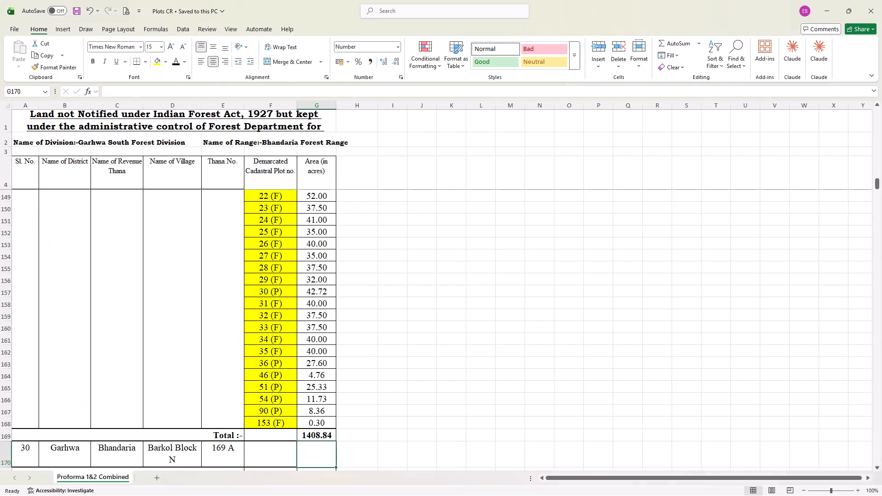
scroll(334, 273, up, 7)
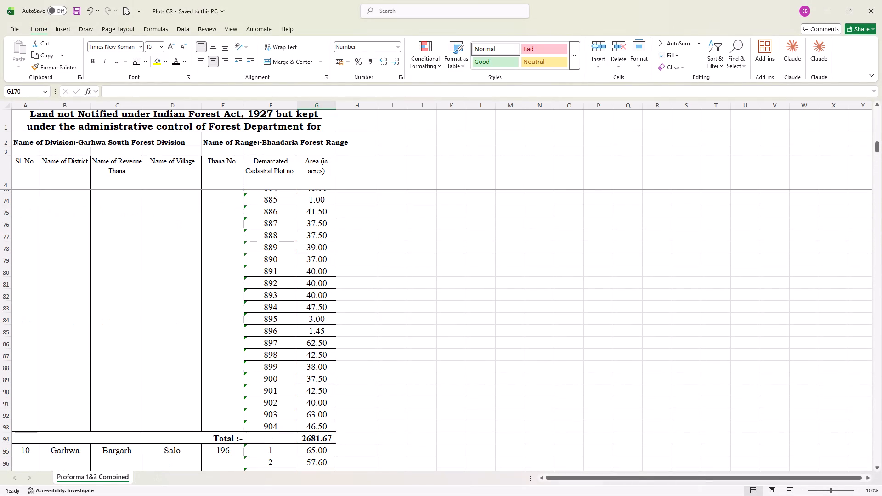
scroll(335, 244, up, 18)
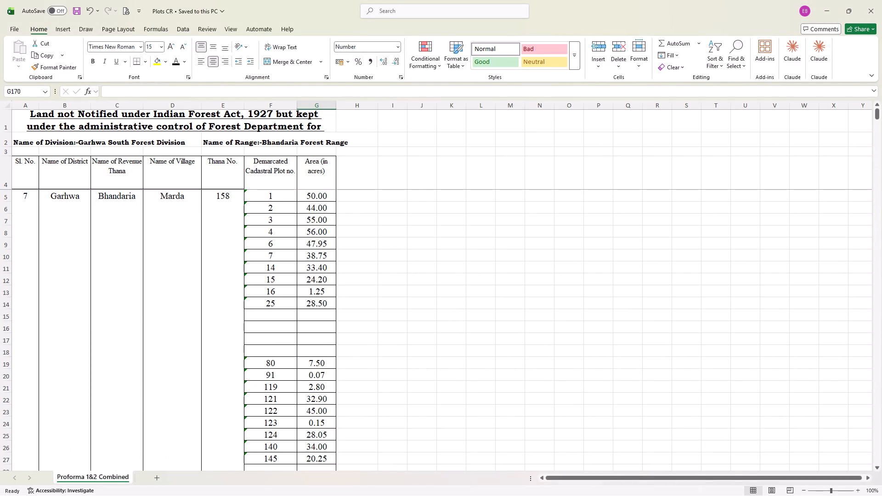
drag(735, 477, 725, 478)
click(32, 288)
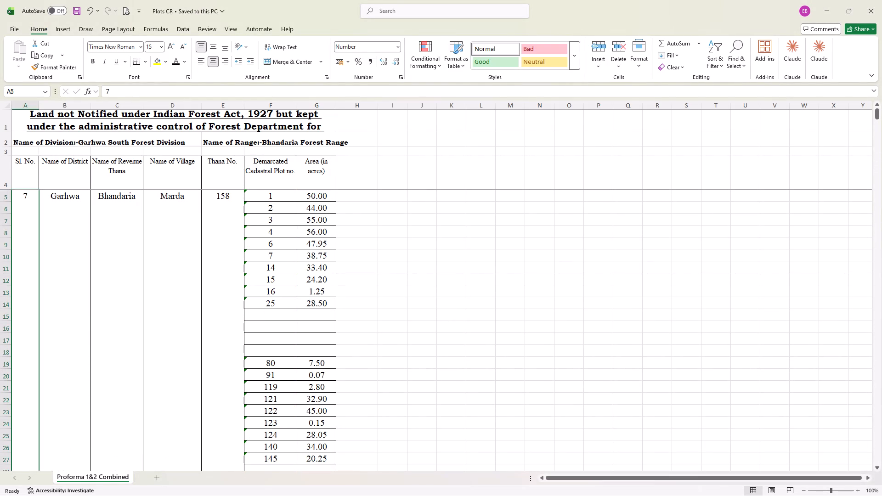
key(1)
Set the serial numbers of Salo to 2 and Bijpur alias Barhani to 3.
scroll(32, 288, down, 8)
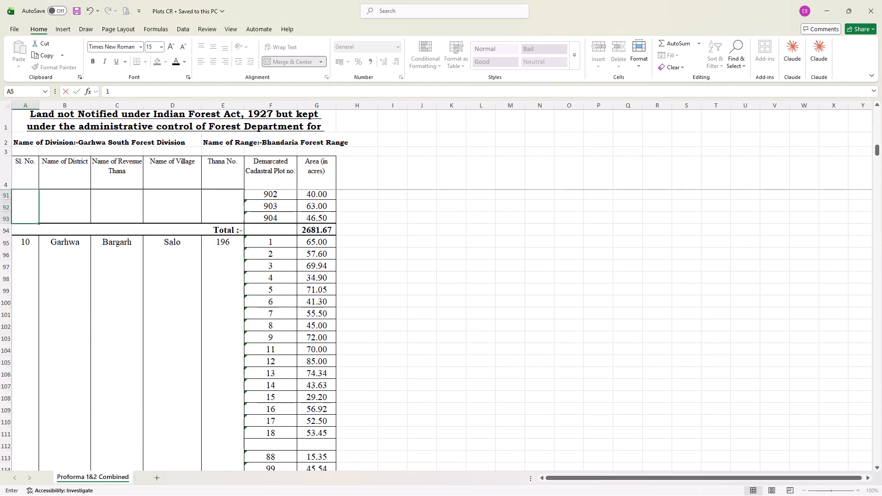
scroll(32, 288, down, 1)
scroll(32, 288, up, 1)
click(32, 288)
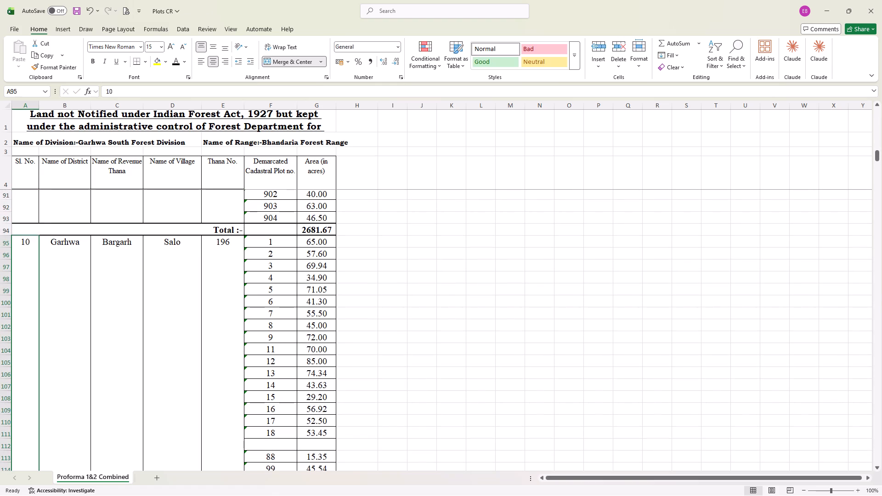
key(2)
scroll(32, 288, down, 3)
click(32, 288)
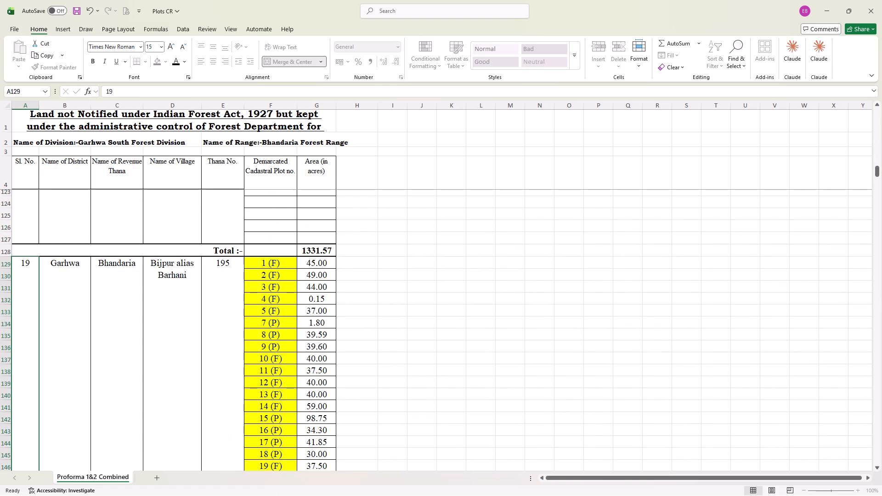
key(3)
Set the serial numbers of Barkol Block N to 4, Putsora to 5 and Sinjo to 6.
scroll(32, 288, down, 5)
scroll(32, 288, up, 2)
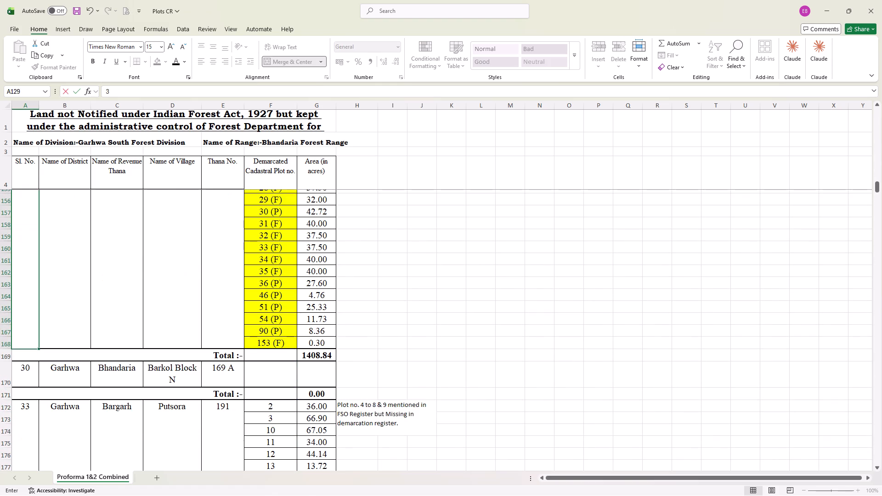
scroll(32, 288, up, 1)
scroll(32, 288, down, 2)
click(31, 252)
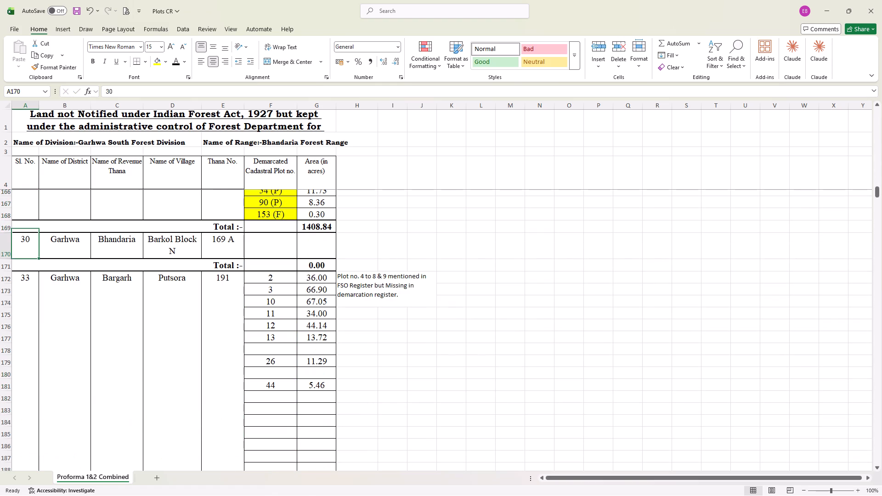
key(4)
click(22, 340)
key(5)
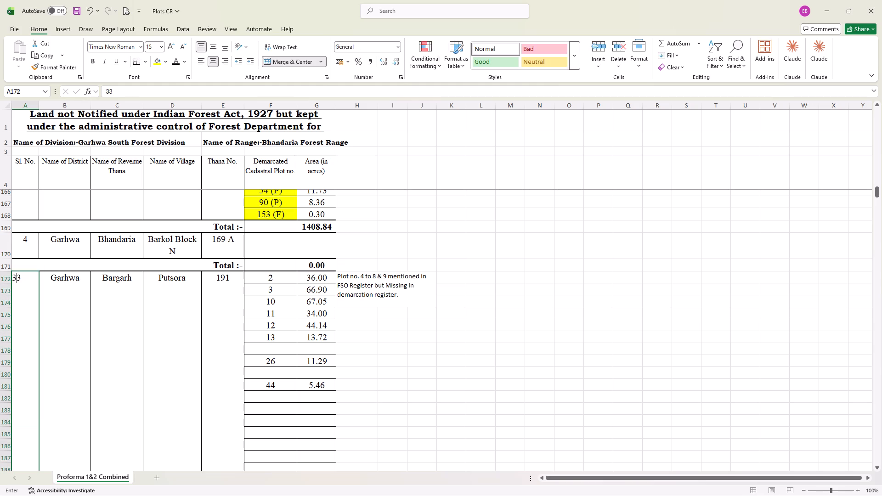
scroll(63, 312, down, 2)
click(17, 328)
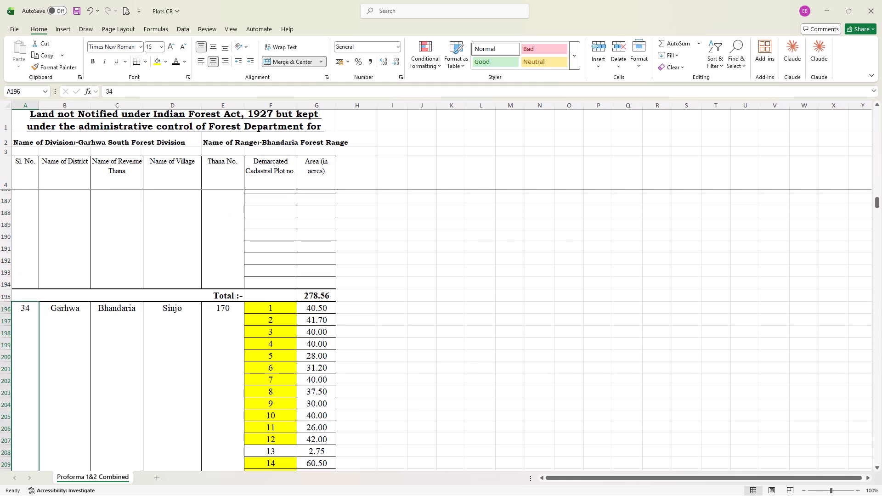
key(6)
Delete the empty rows 227 to 235 between plots 44 and 192 of Sinjo.
scroll(56, 331, down, 5)
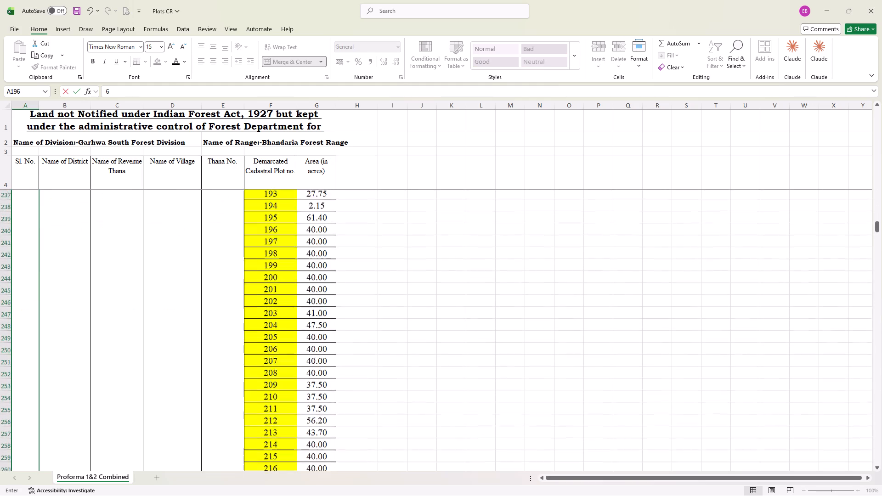
scroll(56, 331, up, 2)
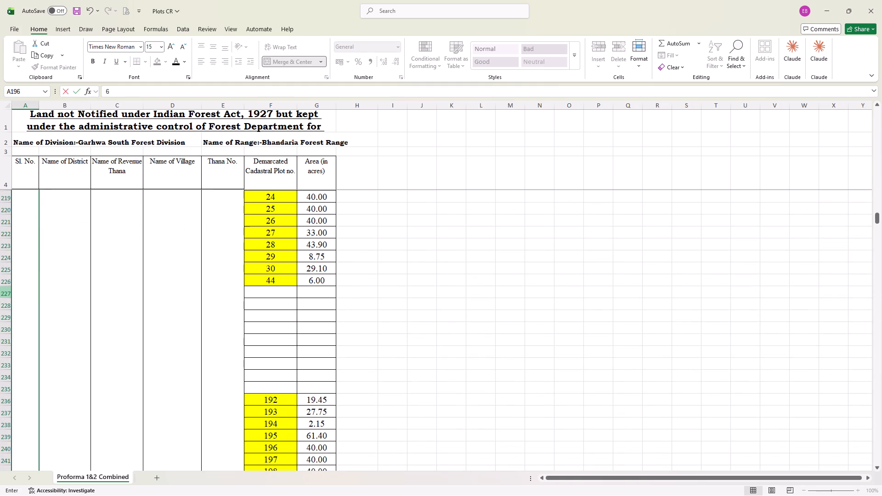
drag(9, 293, 9, 385)
right_click(0, 334)
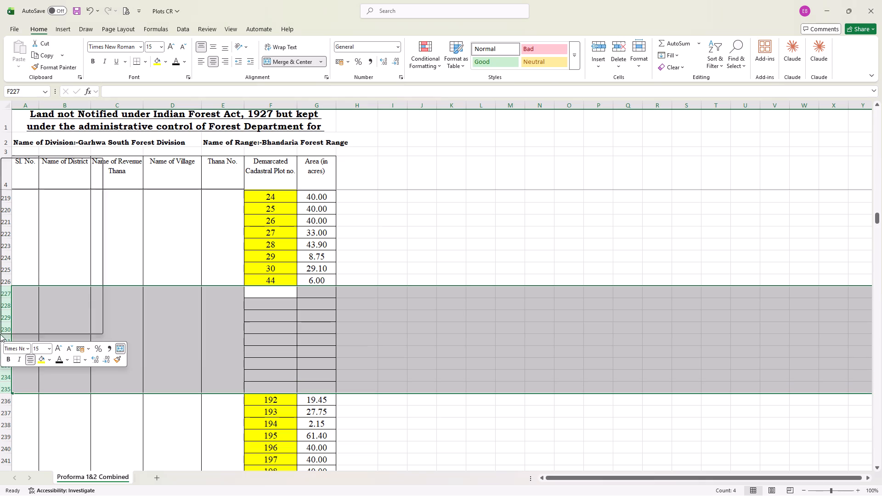
click(43, 258)
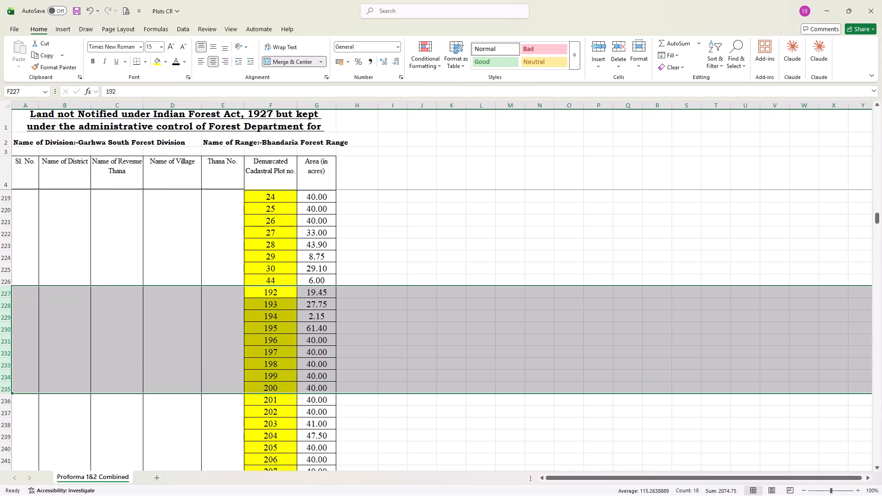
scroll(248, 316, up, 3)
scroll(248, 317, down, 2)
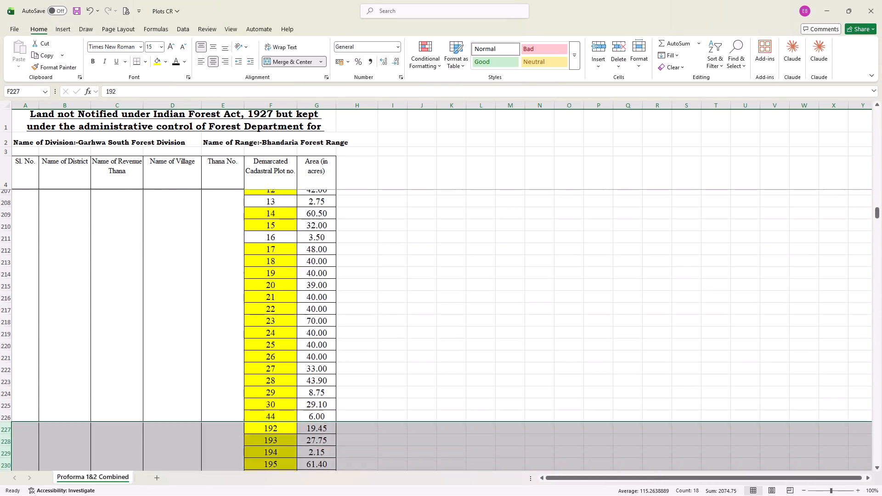
Set the serial number of Manjri village, just below the Sinjo total, to 7.
scroll(248, 317, down, 5)
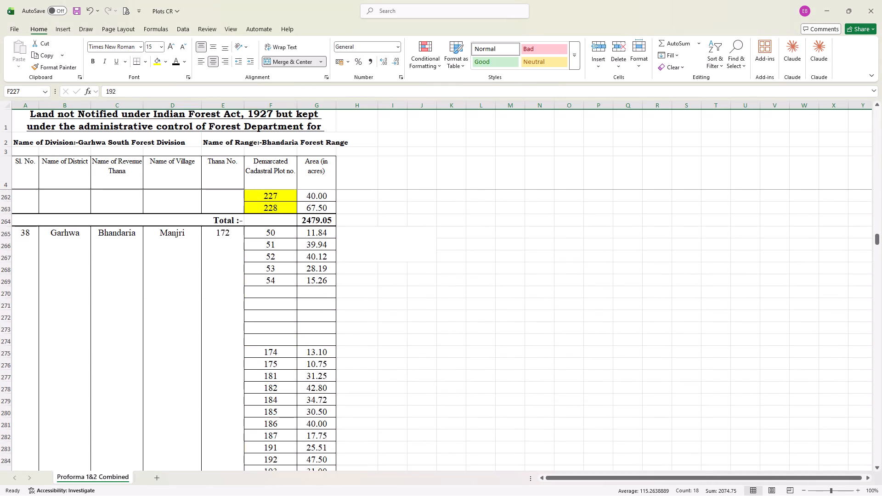
scroll(247, 317, up, 7)
scroll(247, 317, down, 4)
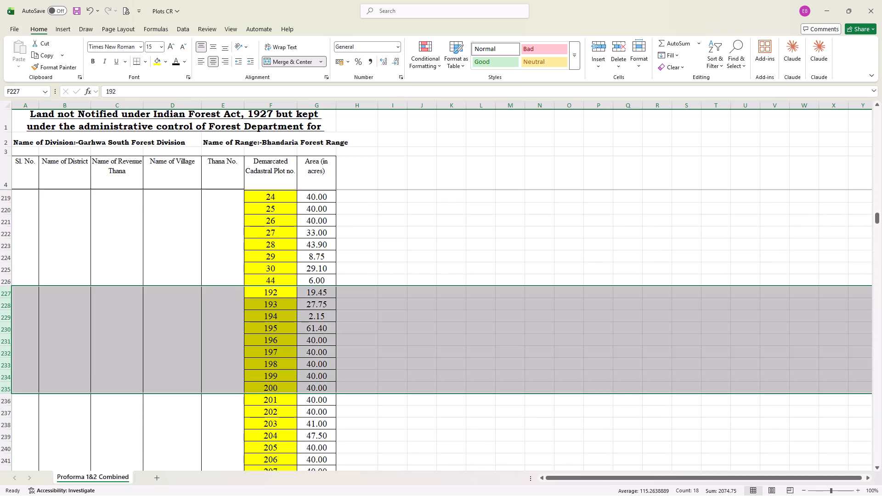
scroll(247, 317, down, 2)
click(25, 400)
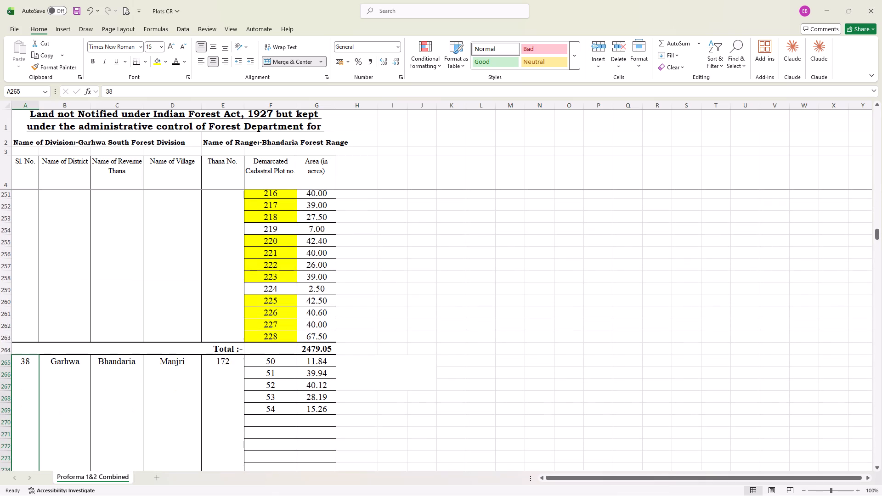
key(7)
Set the serial numbers of Barganwa to 8 and Gariya to 9.
scroll(54, 387, down, 5)
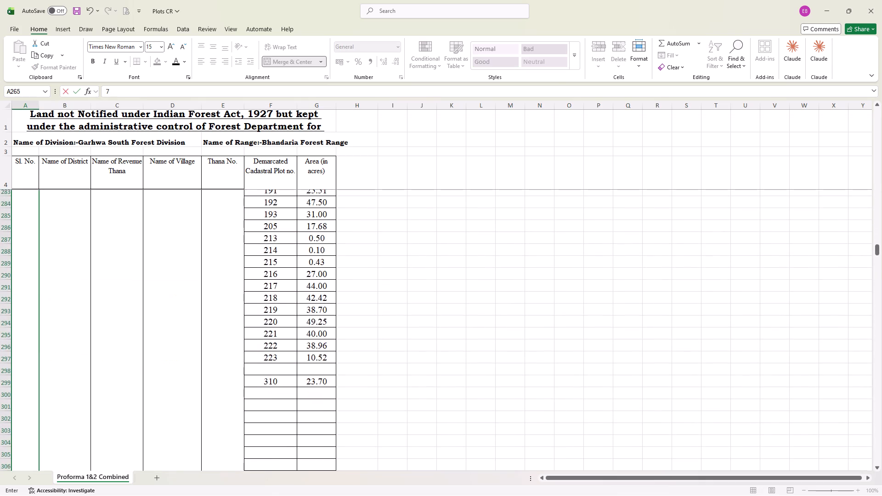
scroll(54, 387, down, 3)
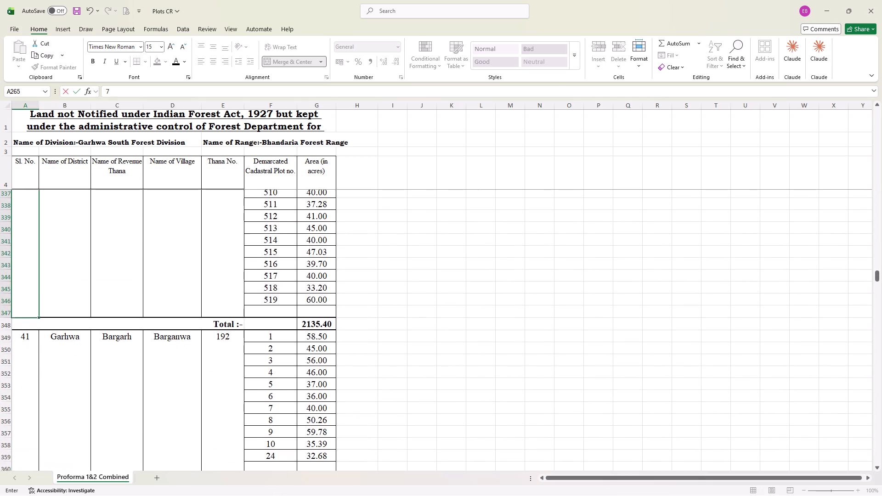
click(23, 391)
key(8)
scroll(25, 395, down, 3)
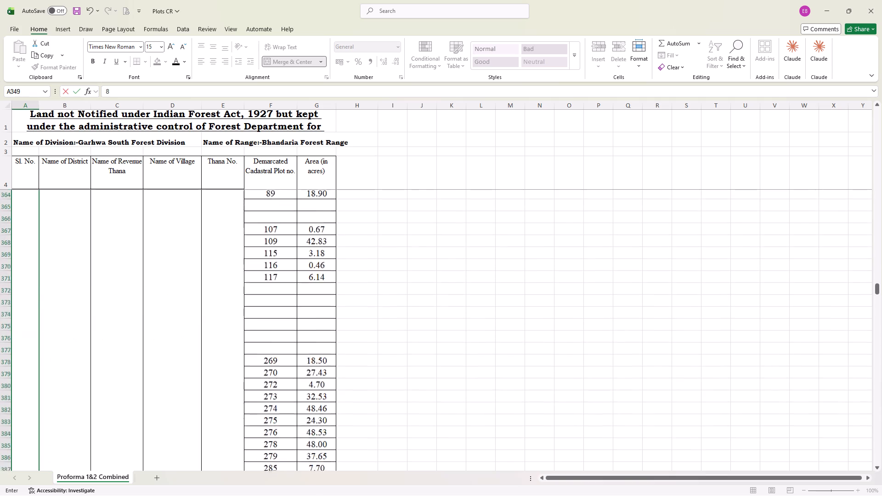
scroll(25, 395, down, 3)
scroll(25, 395, up, 1)
click(25, 395)
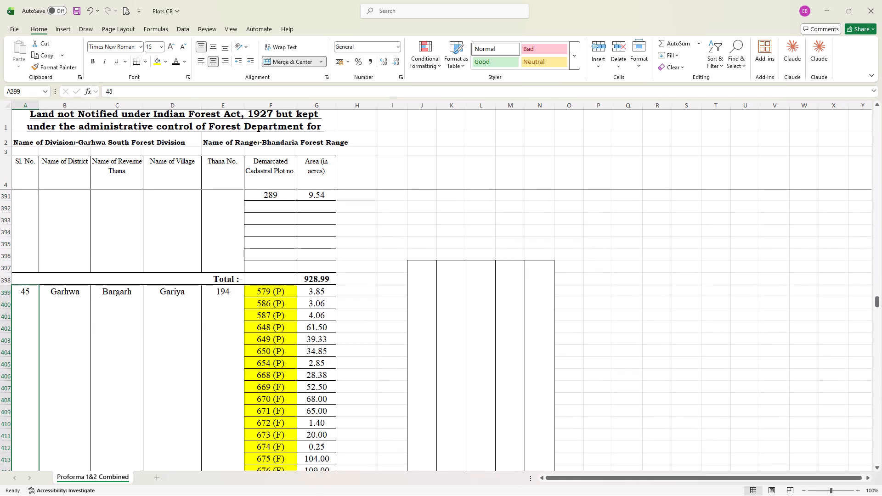
key(9)
Set the serial numbers of Binda to 10 and Paraswar to 11.
scroll(25, 395, down, 3)
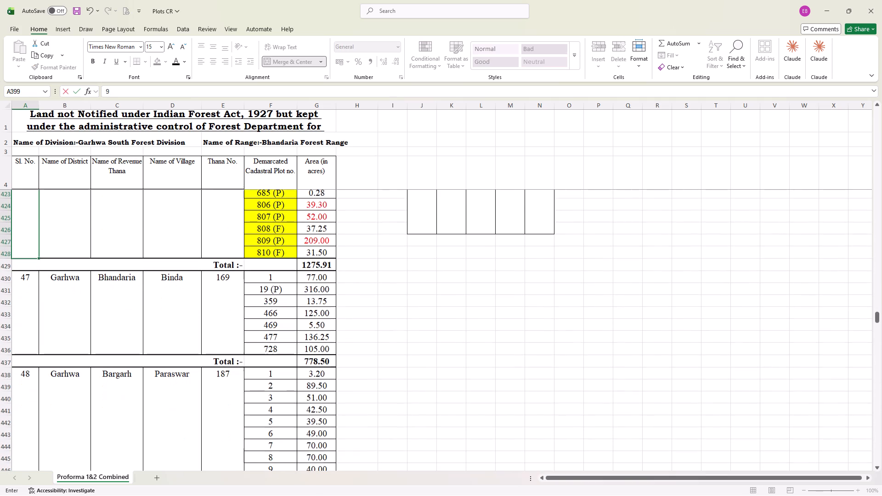
click(34, 345)
text(10)
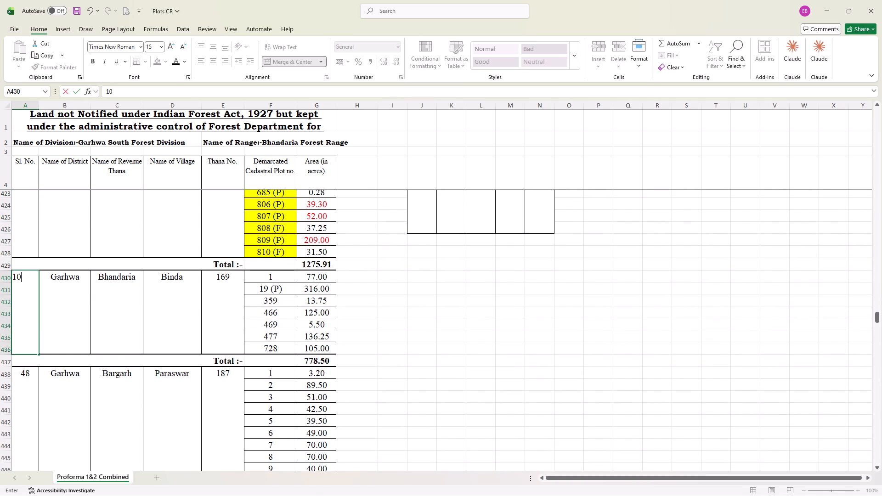
click(37, 400)
text(11)
Set the serial numbers of Nauka to 12 and Ramar to 13.
scroll(64, 386, down, 2)
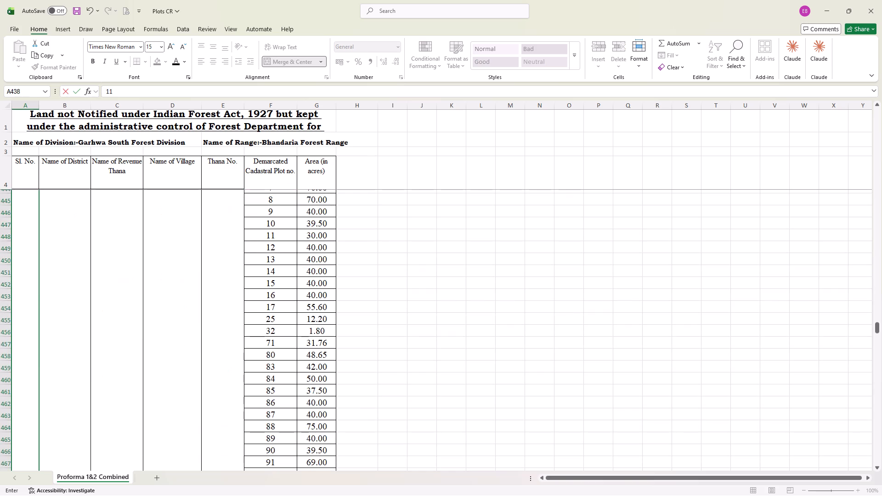
scroll(64, 386, down, 4)
click(25, 463)
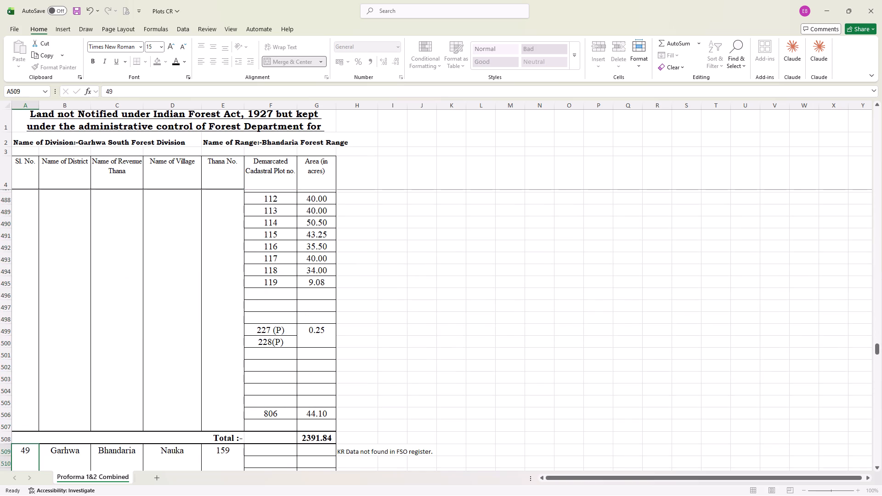
text(12)
scroll(61, 414, down, 5)
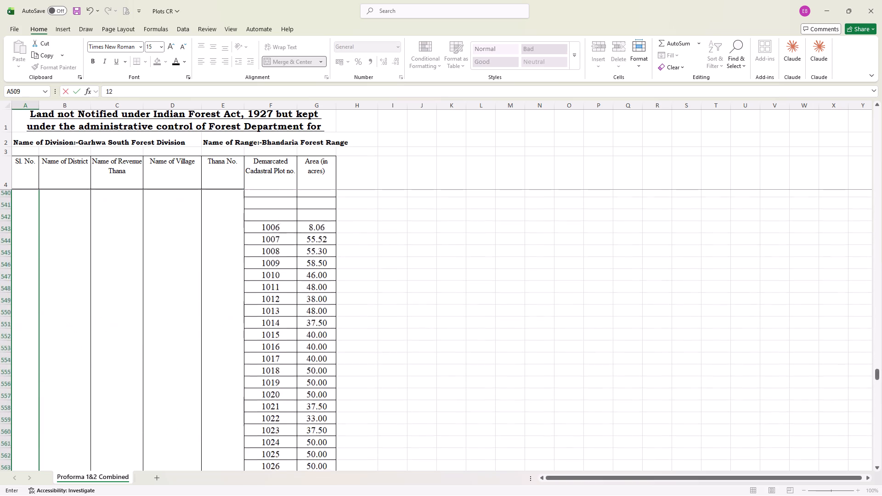
scroll(58, 416, down, 2)
click(23, 405)
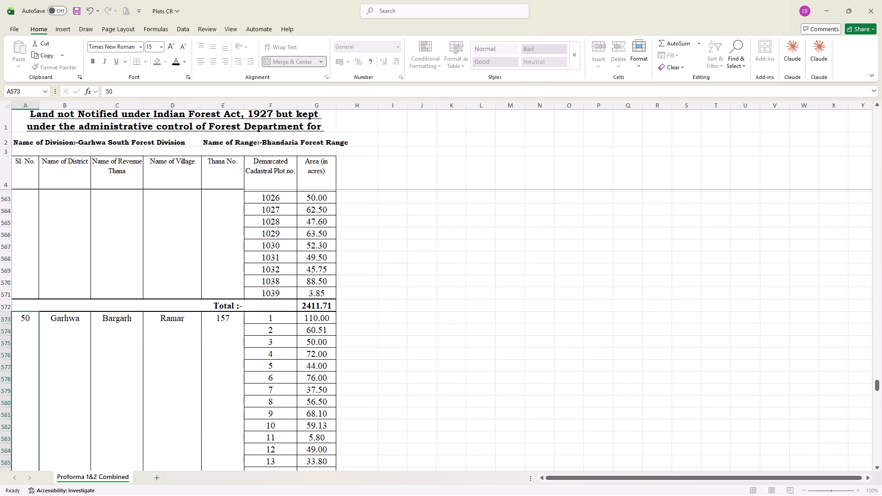
text(13)
Set the serial number of Khajuri, the last village in the sheet, to 14.
scroll(48, 395, down, 2)
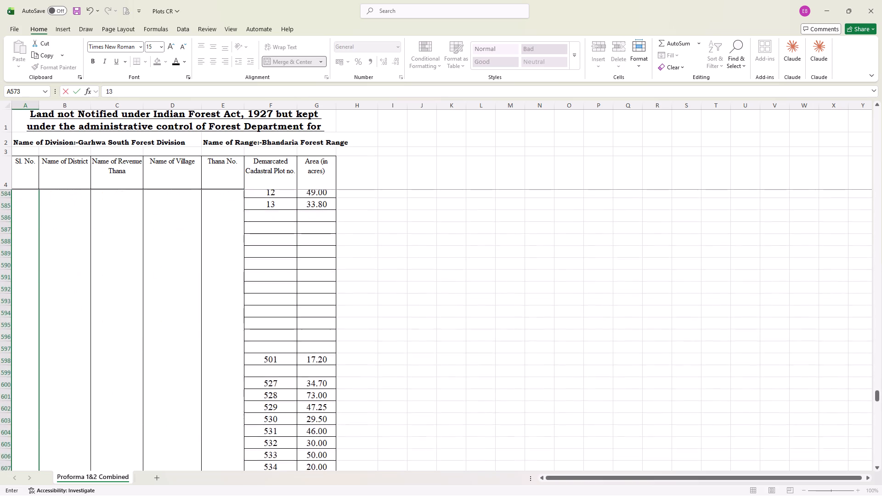
scroll(48, 395, down, 5)
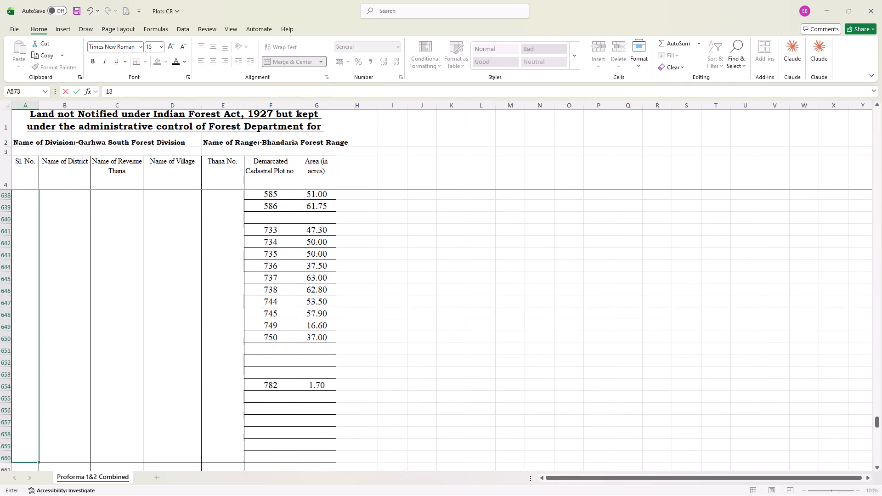
scroll(46, 395, down, 2)
click(31, 375)
text(14)
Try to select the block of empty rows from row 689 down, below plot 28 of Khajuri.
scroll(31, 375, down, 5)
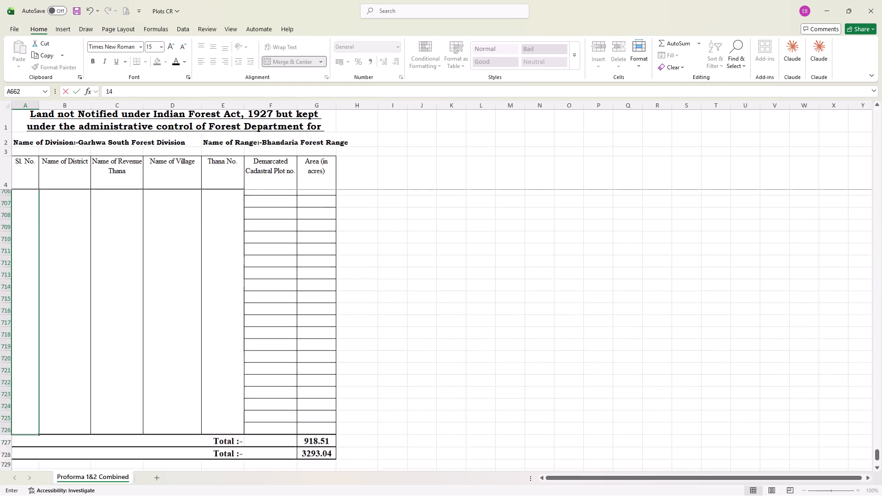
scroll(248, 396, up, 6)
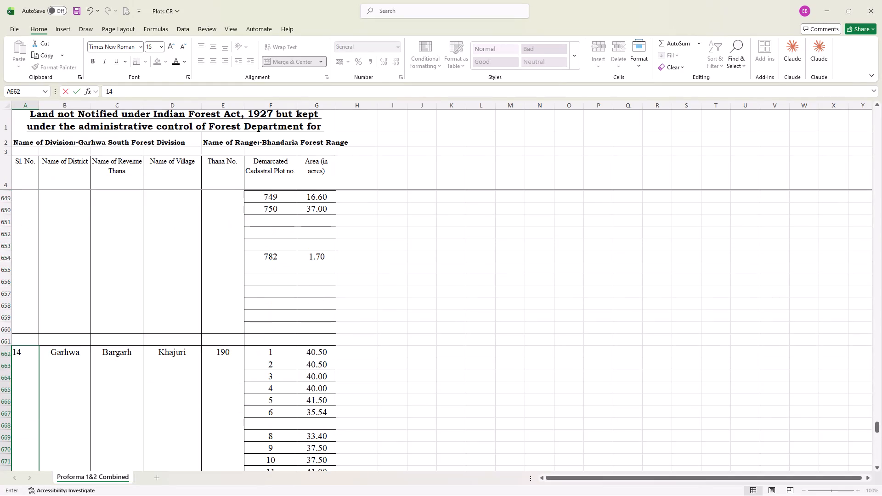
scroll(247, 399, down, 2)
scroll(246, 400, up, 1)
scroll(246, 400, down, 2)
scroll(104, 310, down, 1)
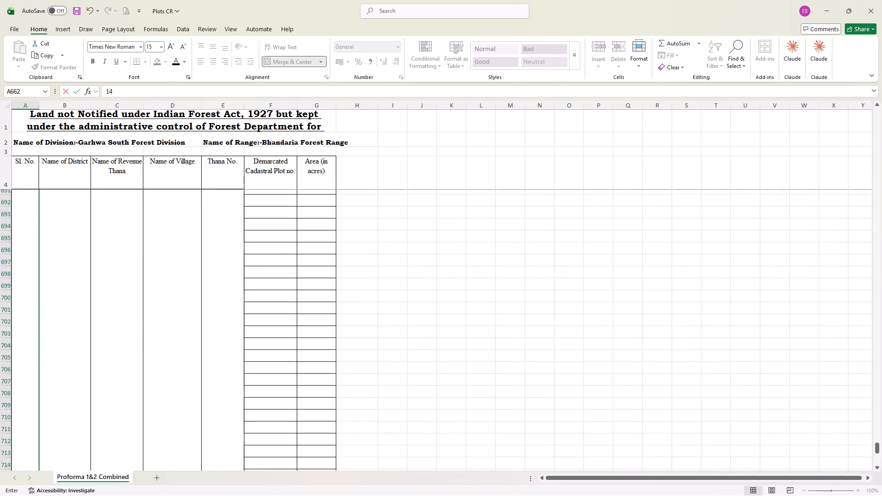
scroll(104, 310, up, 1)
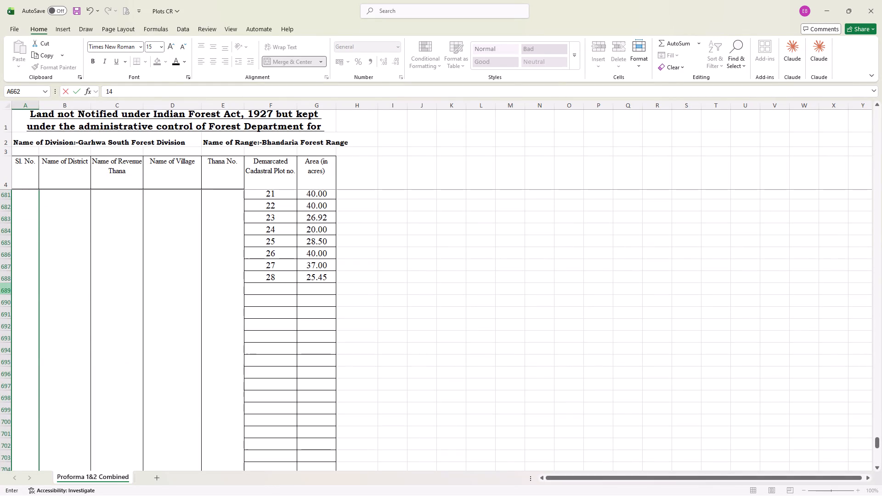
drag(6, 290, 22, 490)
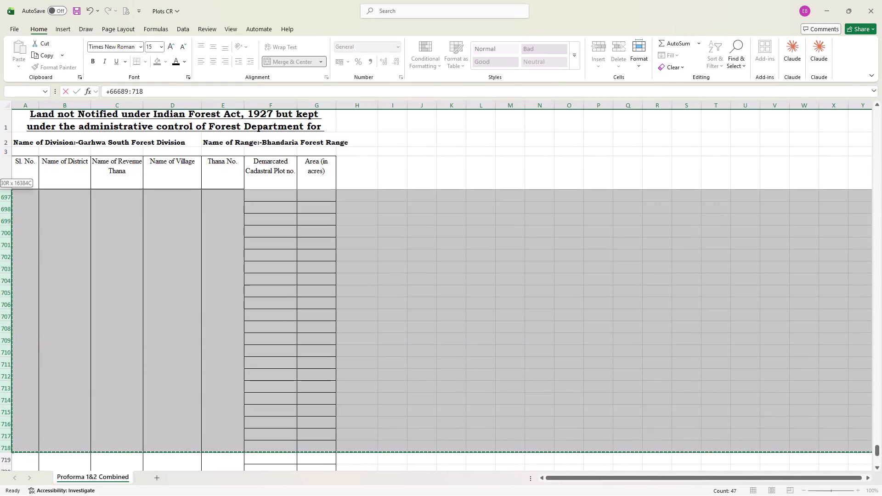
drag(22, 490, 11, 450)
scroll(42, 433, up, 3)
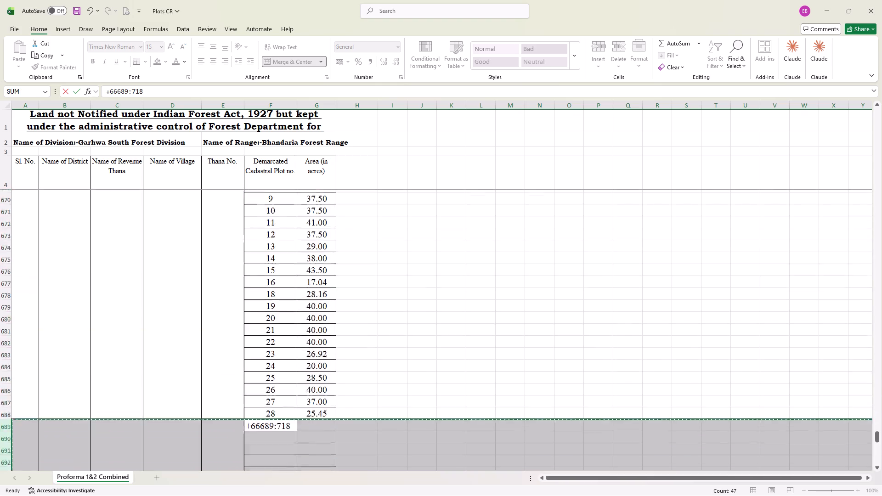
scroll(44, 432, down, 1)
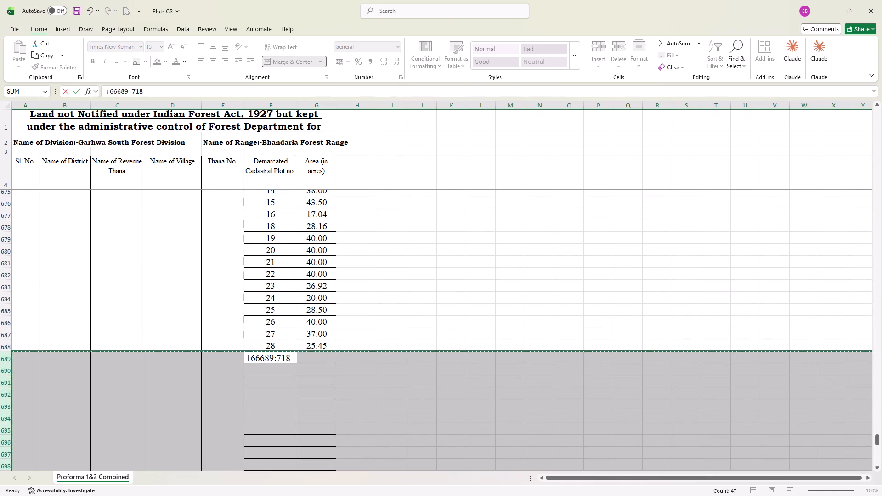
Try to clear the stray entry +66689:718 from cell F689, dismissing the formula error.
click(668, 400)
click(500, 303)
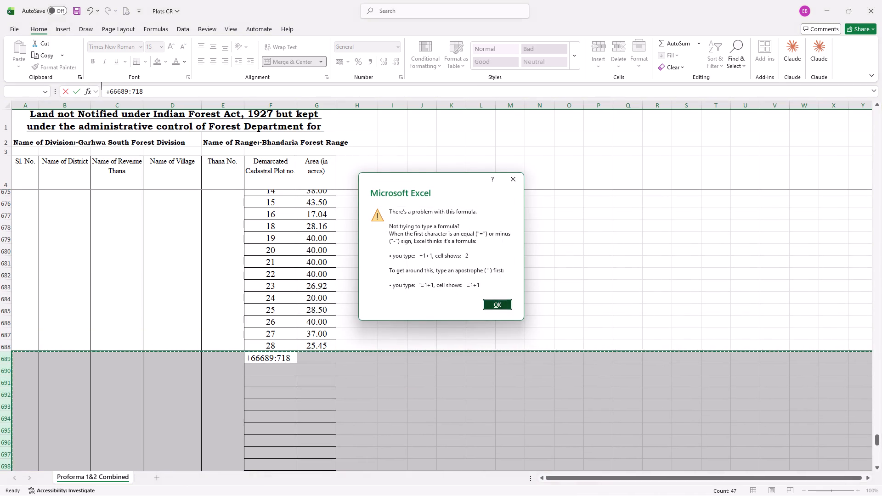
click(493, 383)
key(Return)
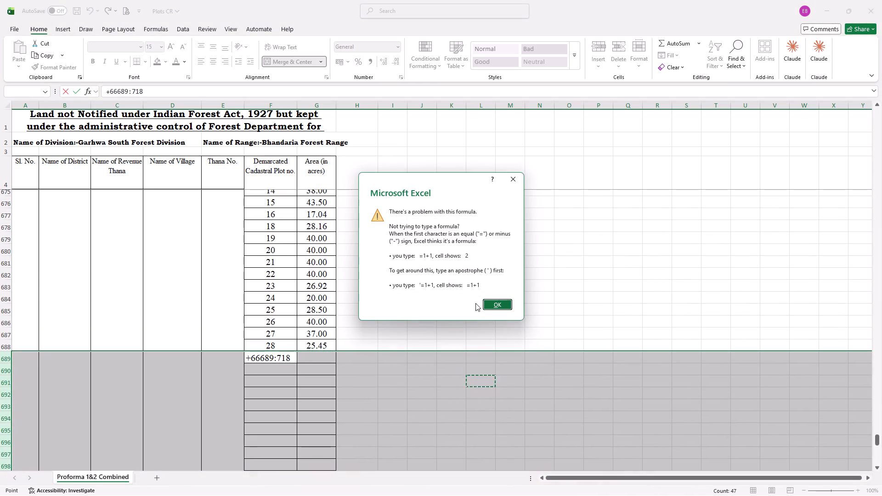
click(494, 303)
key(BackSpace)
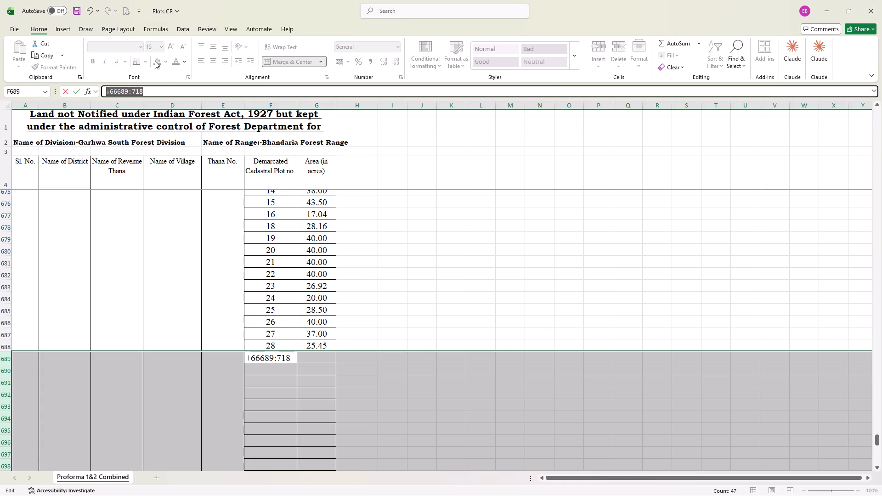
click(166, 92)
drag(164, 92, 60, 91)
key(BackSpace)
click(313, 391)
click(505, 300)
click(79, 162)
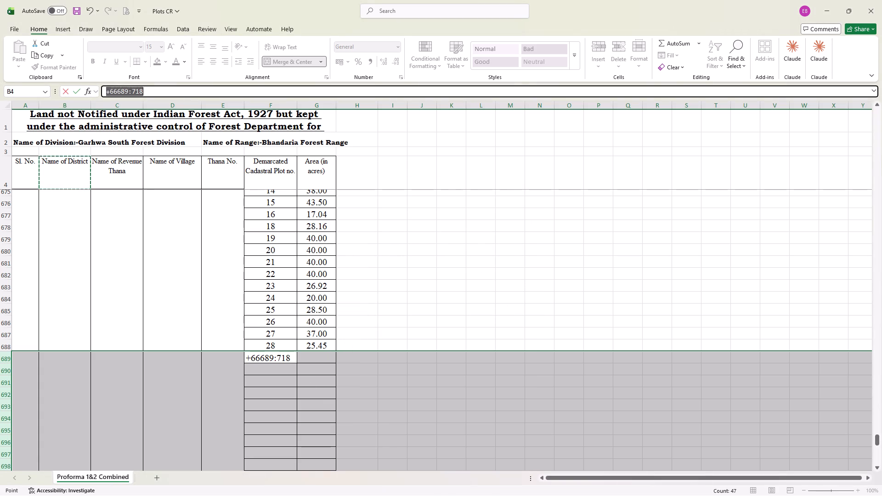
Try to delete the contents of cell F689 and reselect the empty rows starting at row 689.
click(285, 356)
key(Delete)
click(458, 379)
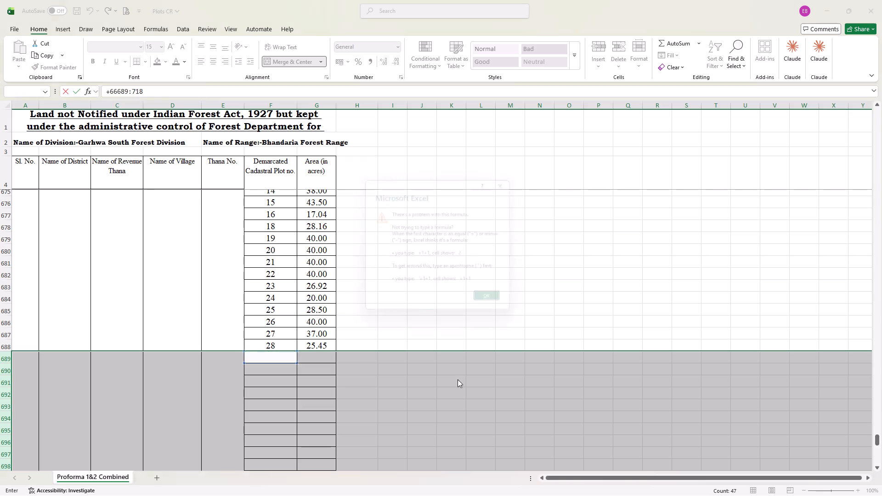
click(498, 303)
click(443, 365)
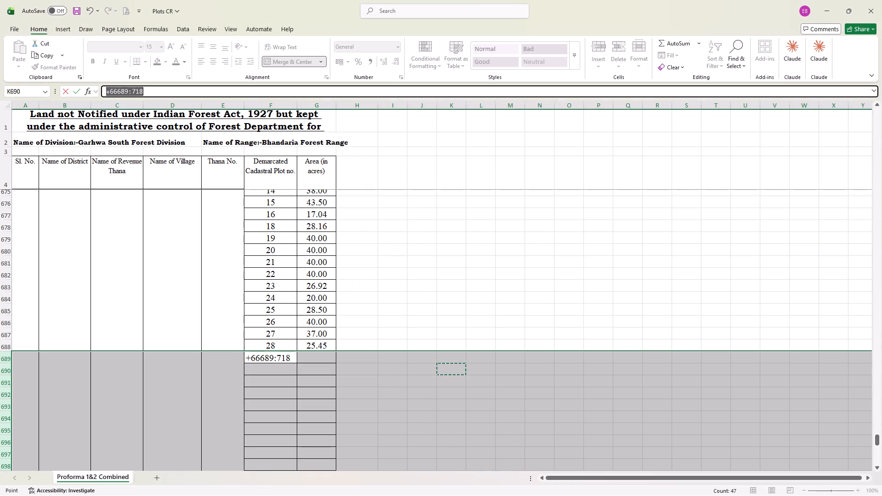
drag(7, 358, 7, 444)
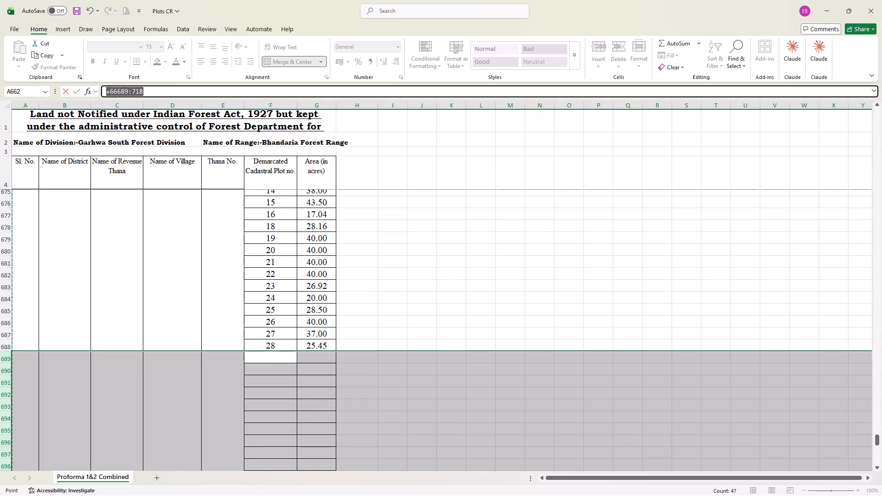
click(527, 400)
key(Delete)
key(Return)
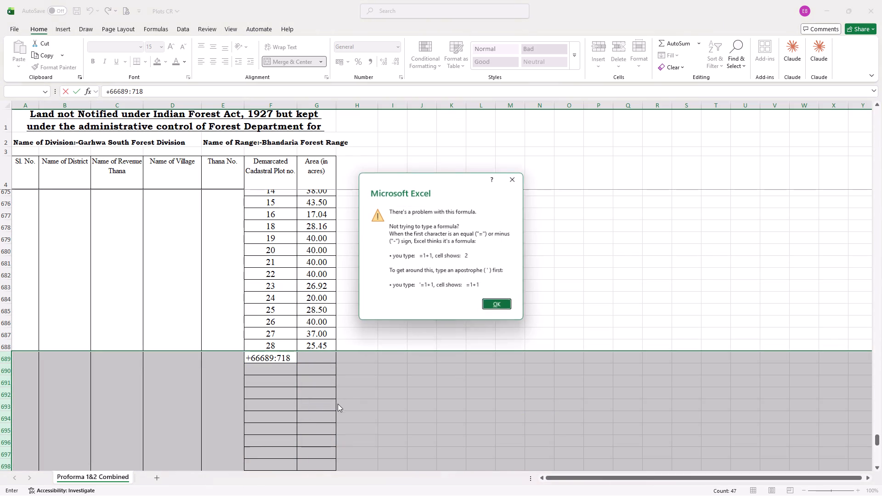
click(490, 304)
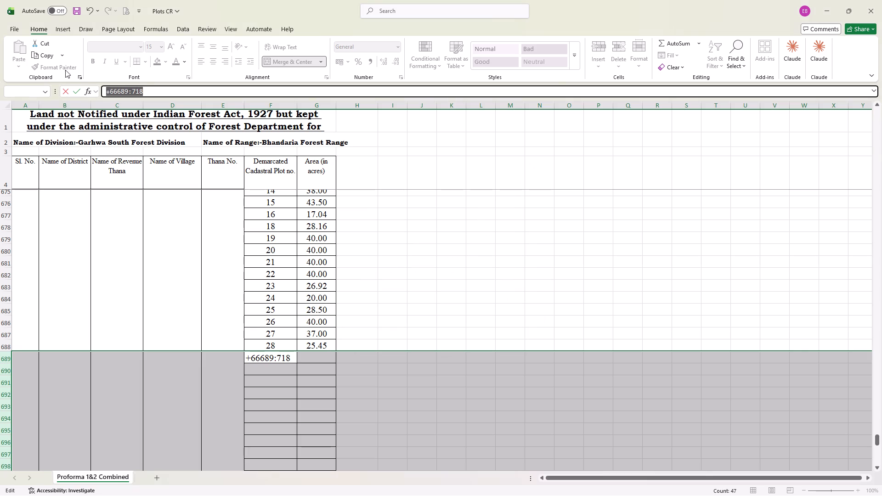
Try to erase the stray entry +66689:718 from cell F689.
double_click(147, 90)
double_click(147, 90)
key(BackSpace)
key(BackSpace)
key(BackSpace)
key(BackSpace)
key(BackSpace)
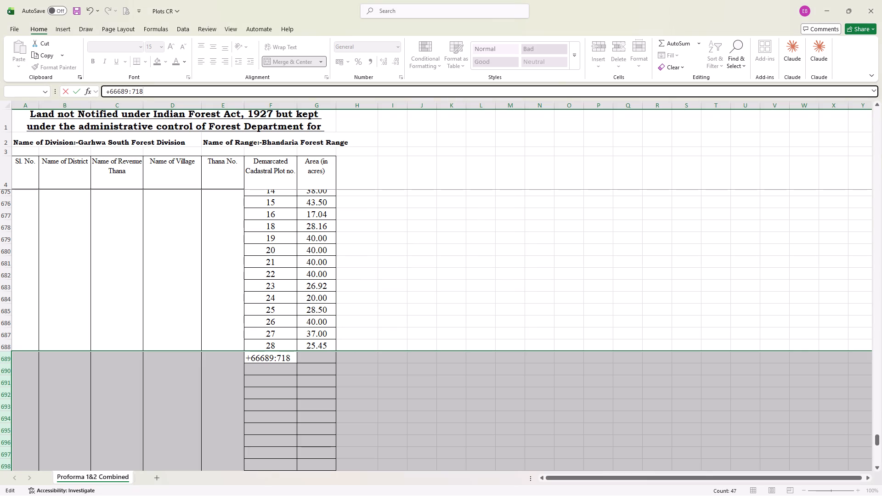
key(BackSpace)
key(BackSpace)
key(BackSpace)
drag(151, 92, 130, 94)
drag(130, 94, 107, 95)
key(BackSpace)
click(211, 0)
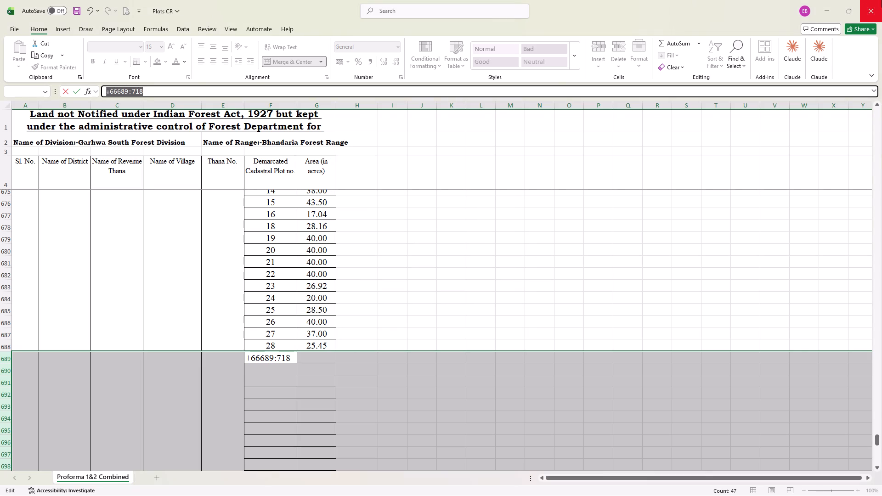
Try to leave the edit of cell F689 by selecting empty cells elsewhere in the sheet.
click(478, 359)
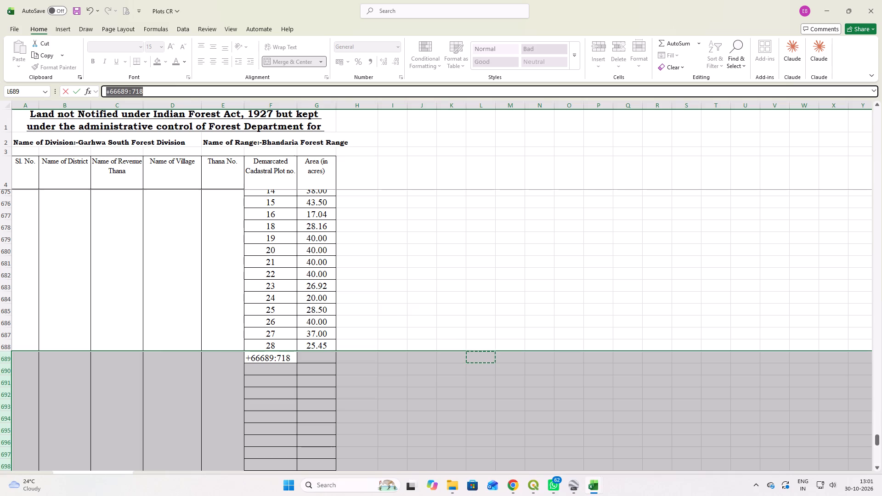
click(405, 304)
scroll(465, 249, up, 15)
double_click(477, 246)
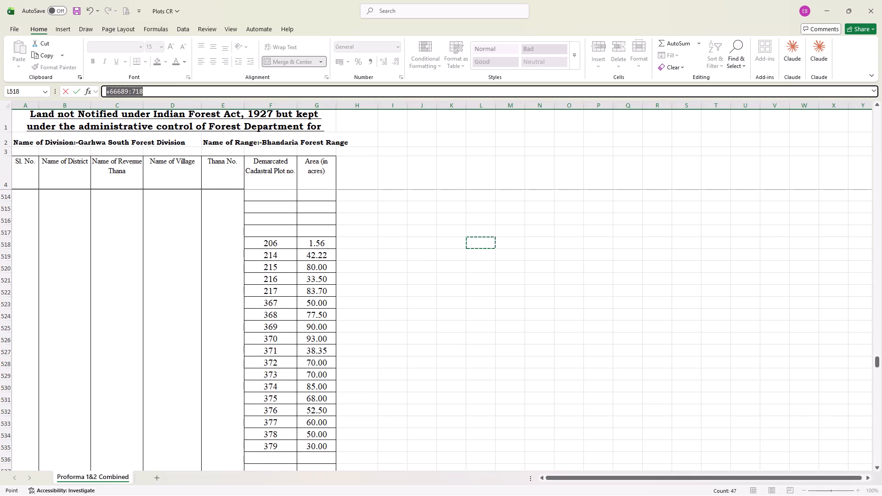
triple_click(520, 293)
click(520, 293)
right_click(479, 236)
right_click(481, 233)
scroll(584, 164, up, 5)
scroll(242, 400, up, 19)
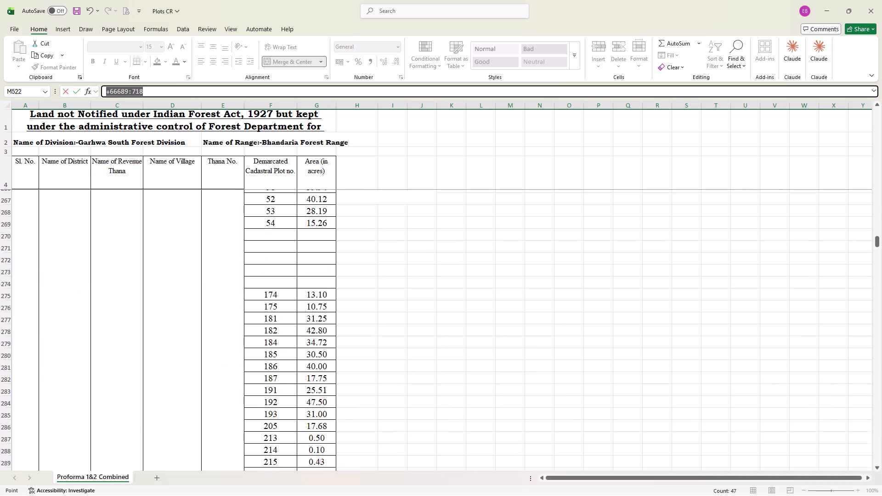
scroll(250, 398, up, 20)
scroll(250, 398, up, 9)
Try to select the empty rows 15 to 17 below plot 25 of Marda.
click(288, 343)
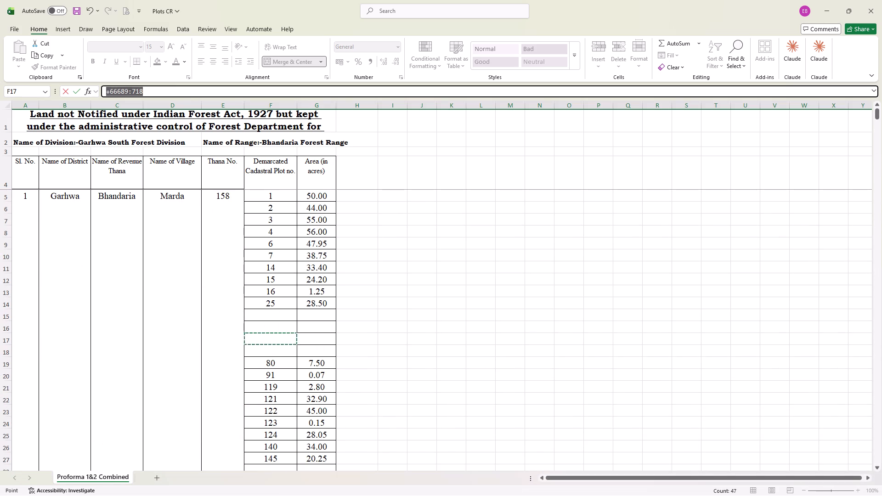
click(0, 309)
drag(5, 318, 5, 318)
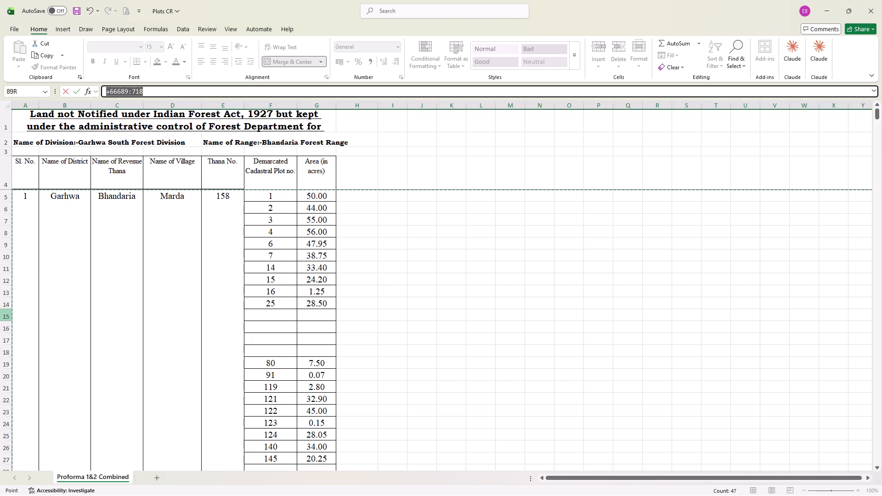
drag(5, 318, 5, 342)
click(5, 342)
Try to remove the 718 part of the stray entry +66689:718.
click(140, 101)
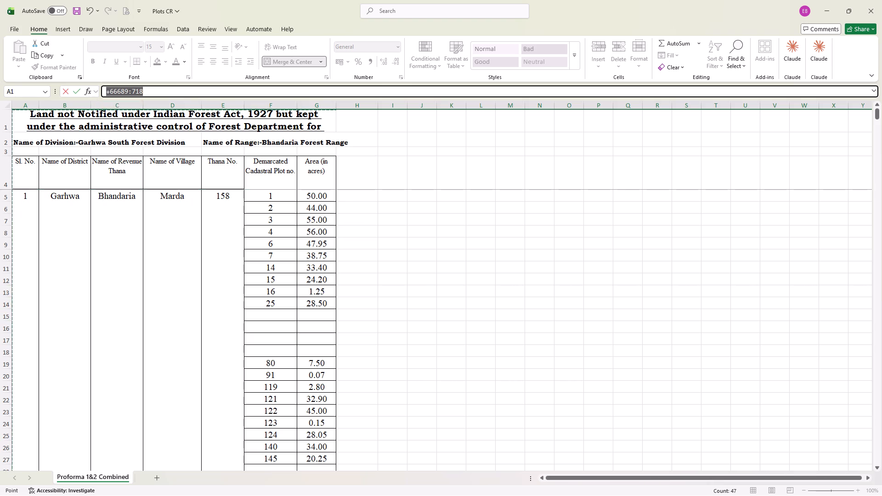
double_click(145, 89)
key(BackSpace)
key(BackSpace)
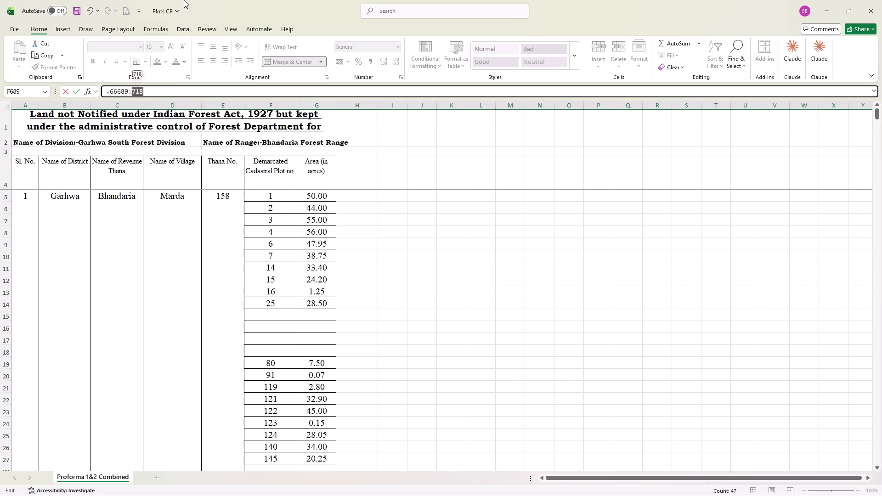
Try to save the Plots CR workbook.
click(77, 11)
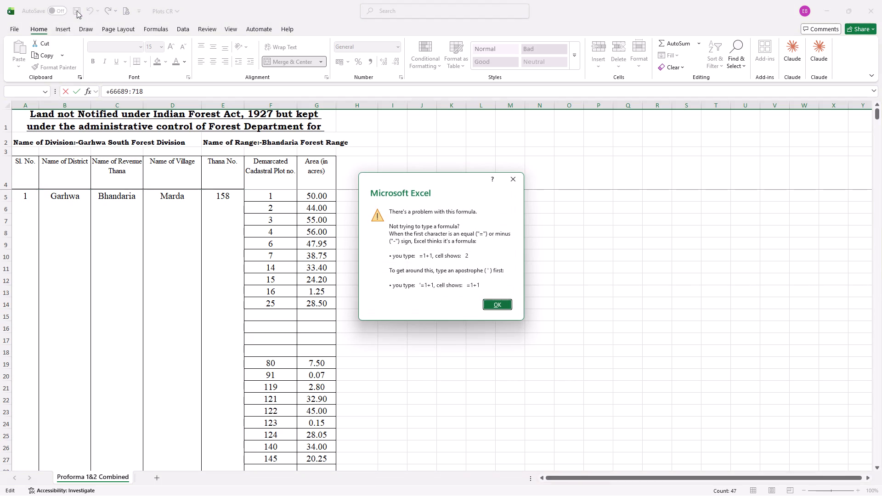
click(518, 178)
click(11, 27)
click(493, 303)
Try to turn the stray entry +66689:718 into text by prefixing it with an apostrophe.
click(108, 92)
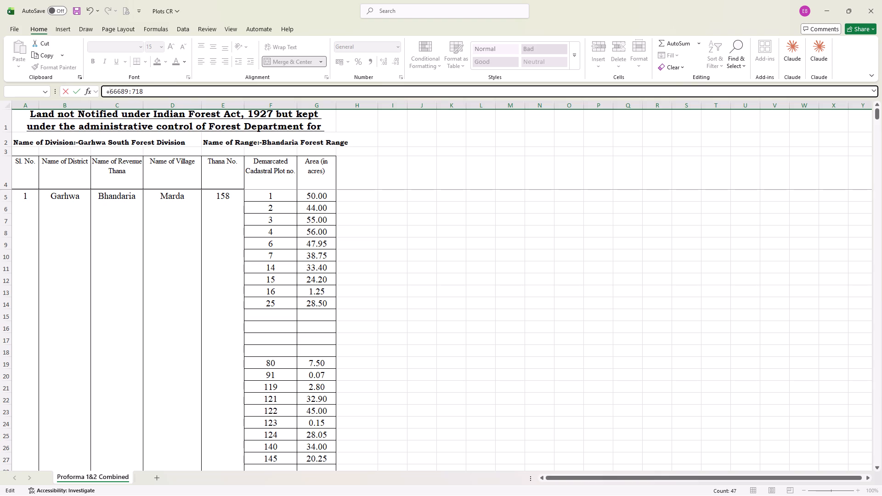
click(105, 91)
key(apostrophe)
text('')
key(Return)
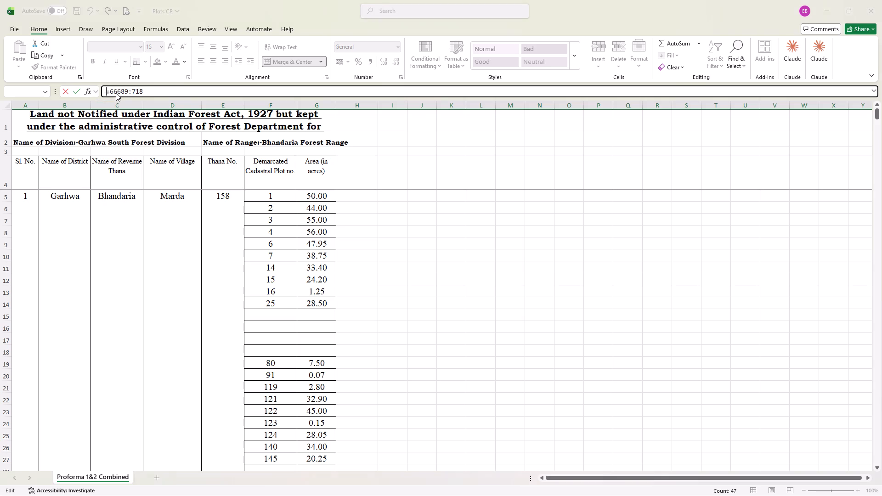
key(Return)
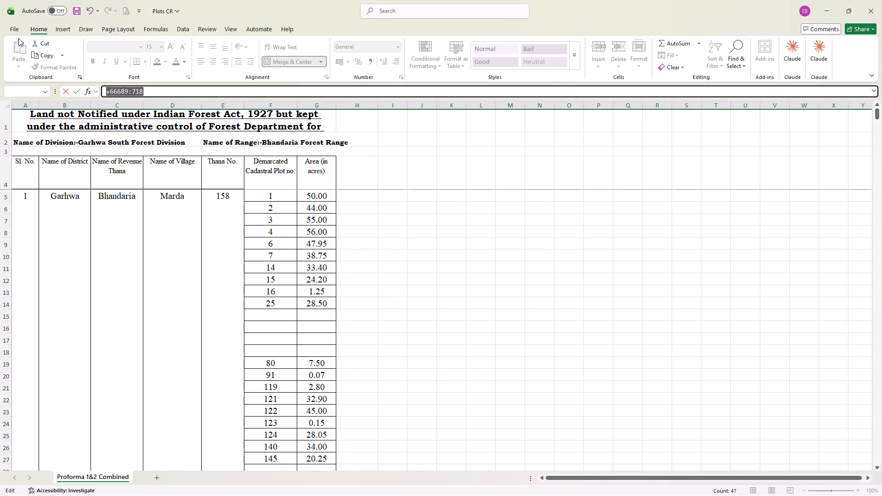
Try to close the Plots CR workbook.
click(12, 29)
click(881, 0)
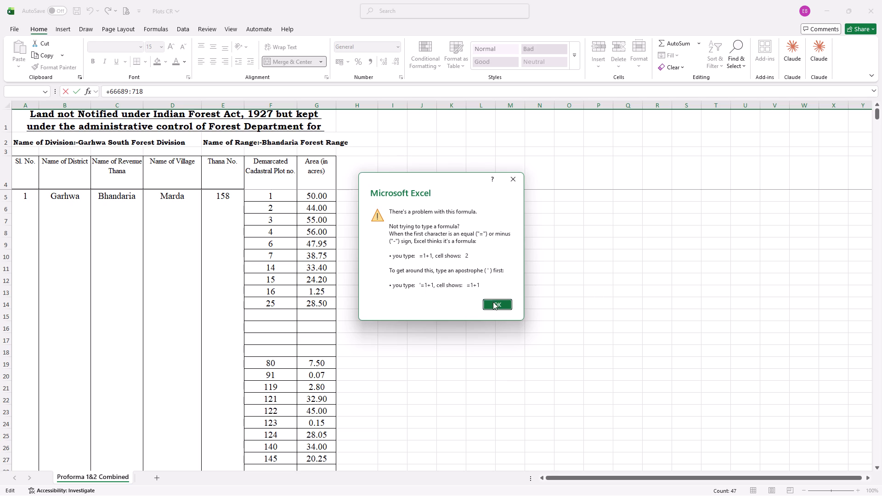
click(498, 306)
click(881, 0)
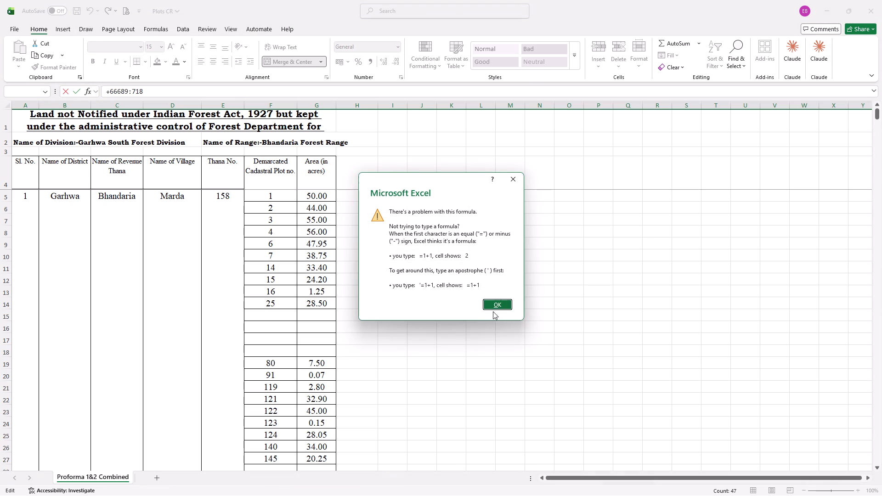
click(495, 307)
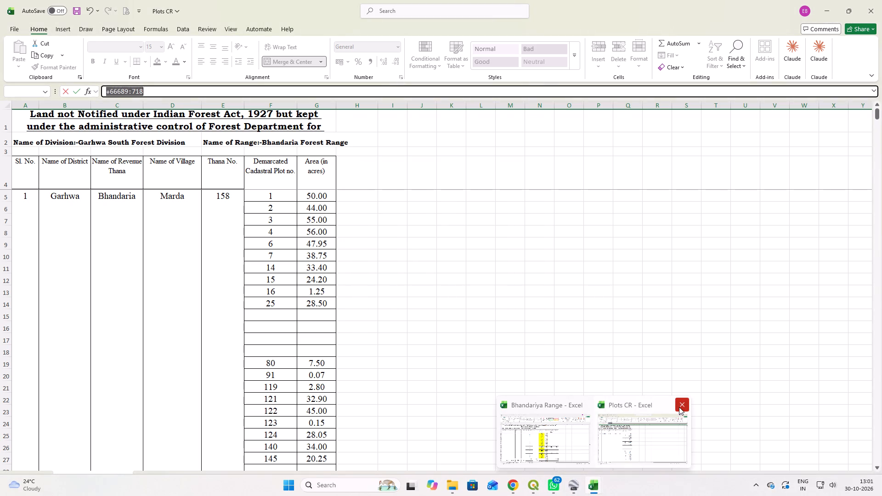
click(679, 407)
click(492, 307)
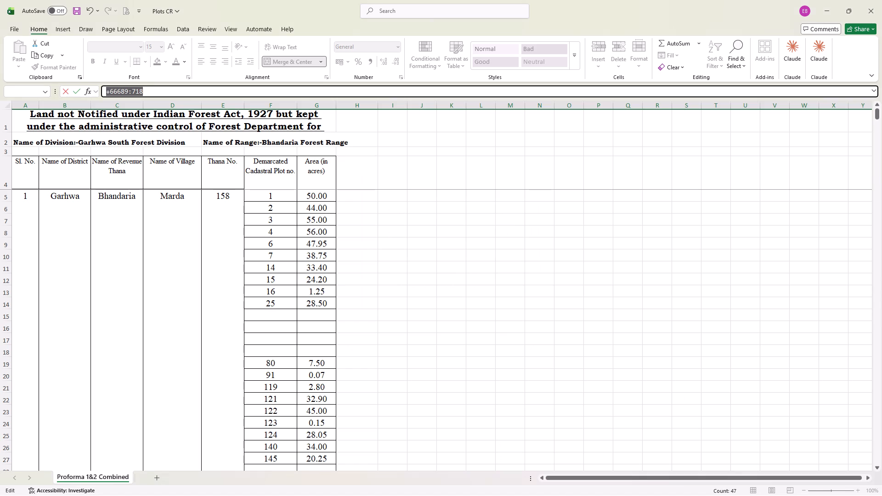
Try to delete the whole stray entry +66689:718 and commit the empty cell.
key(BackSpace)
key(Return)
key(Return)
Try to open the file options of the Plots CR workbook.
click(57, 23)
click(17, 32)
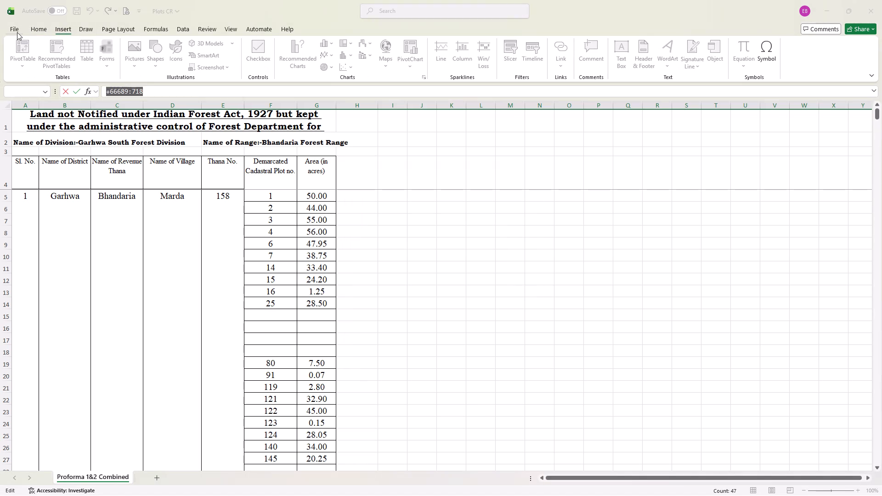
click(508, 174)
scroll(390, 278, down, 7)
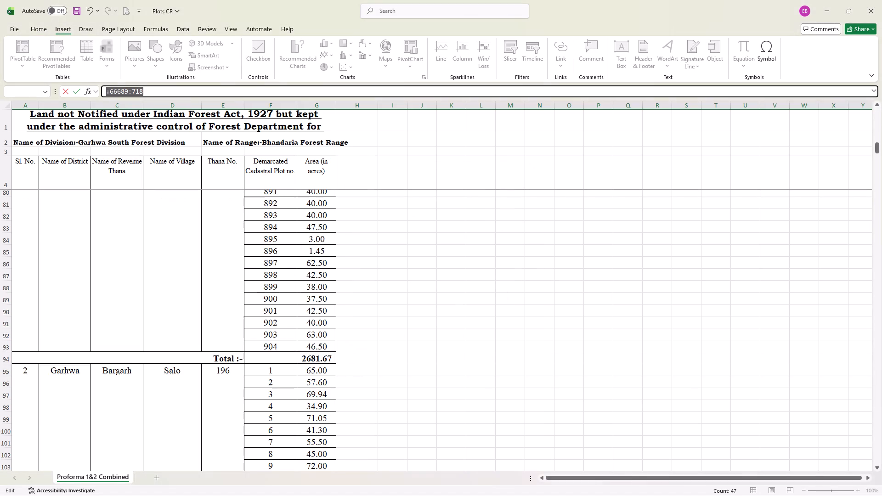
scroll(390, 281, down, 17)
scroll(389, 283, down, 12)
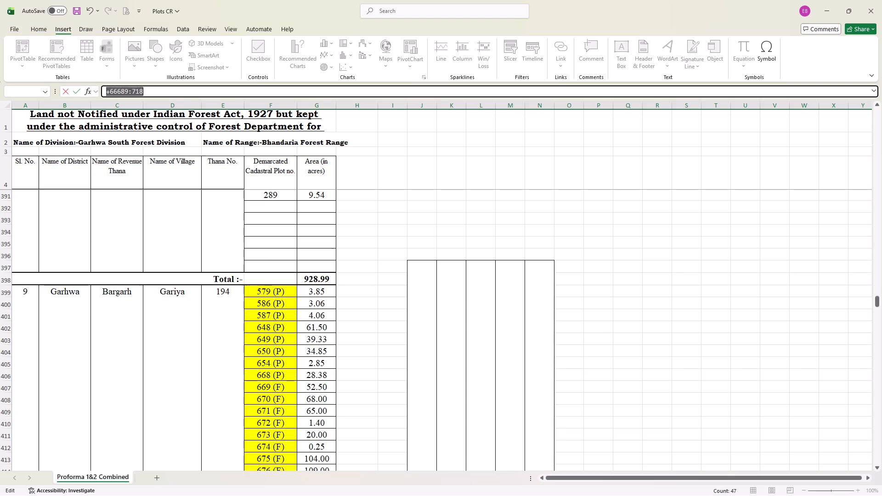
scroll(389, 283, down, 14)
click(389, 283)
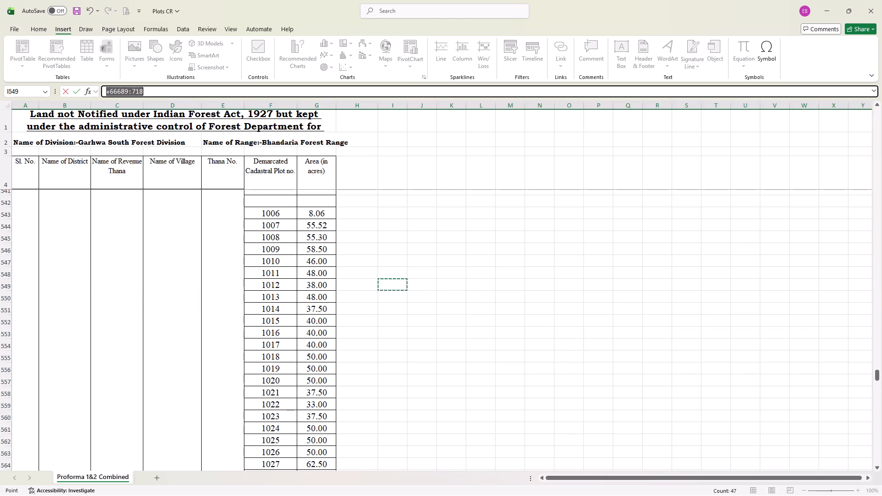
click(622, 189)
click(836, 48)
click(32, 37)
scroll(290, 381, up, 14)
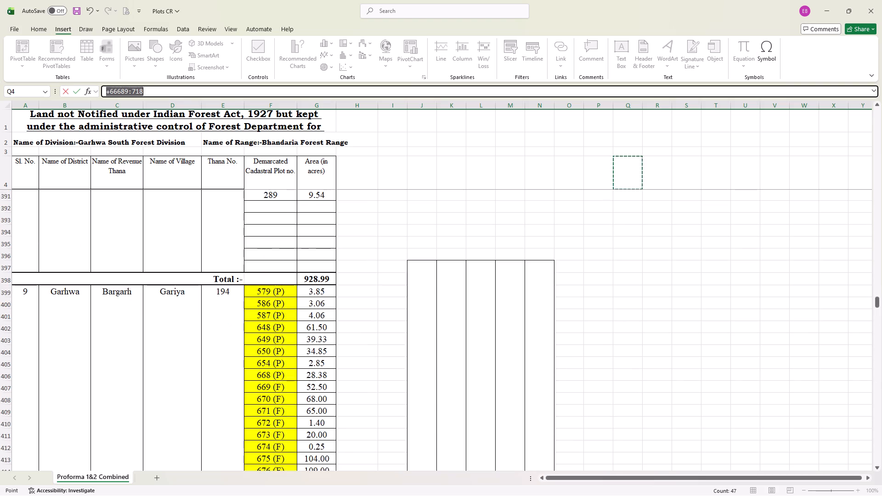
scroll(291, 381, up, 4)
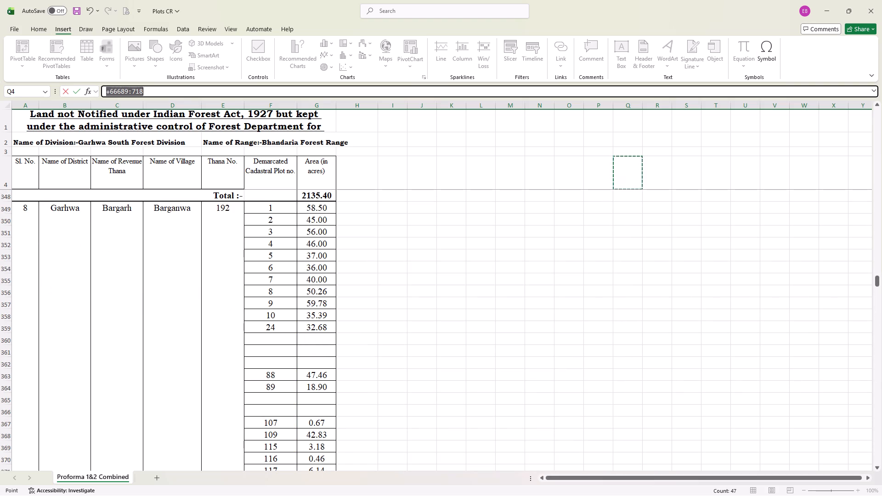
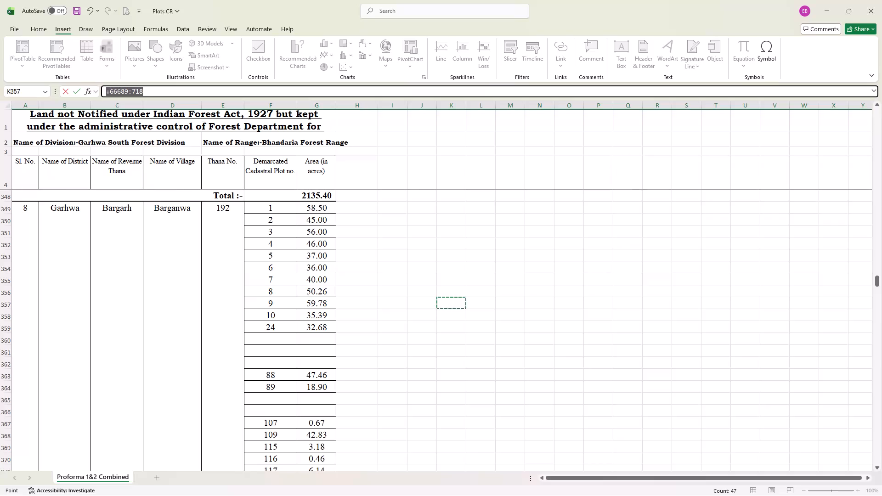
Discard the invalid unfinished entry in cell F689, leaving the cell blank.
click(346, 214)
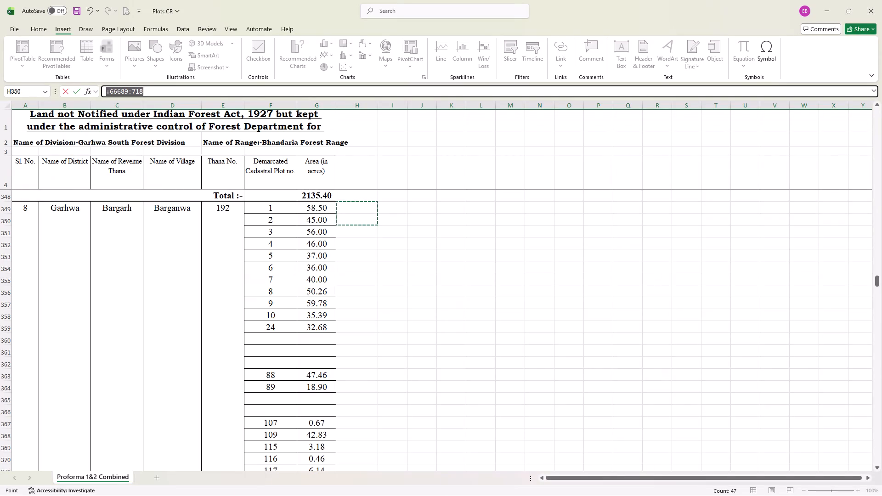
click(171, 89)
key(BackSpace)
key(BackSpace)
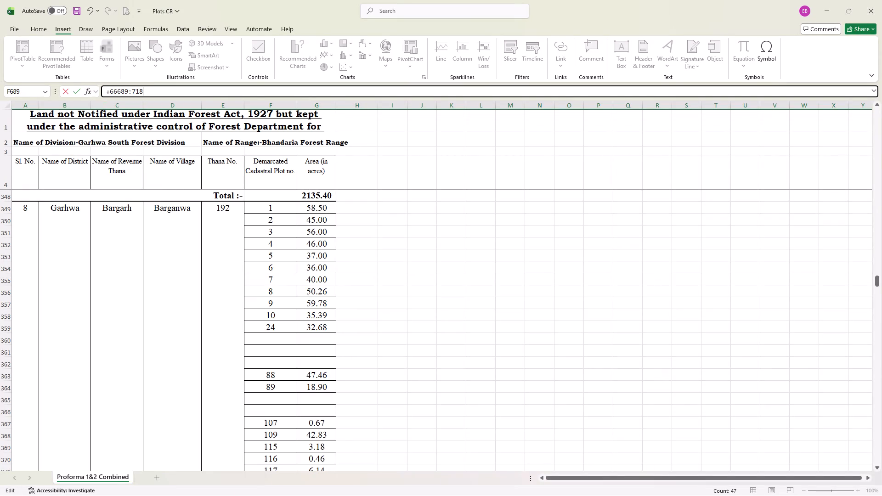
key(BackSpace)
key(BackSpace)
scroll(231, 180, down, 20)
scroll(231, 180, down, 2)
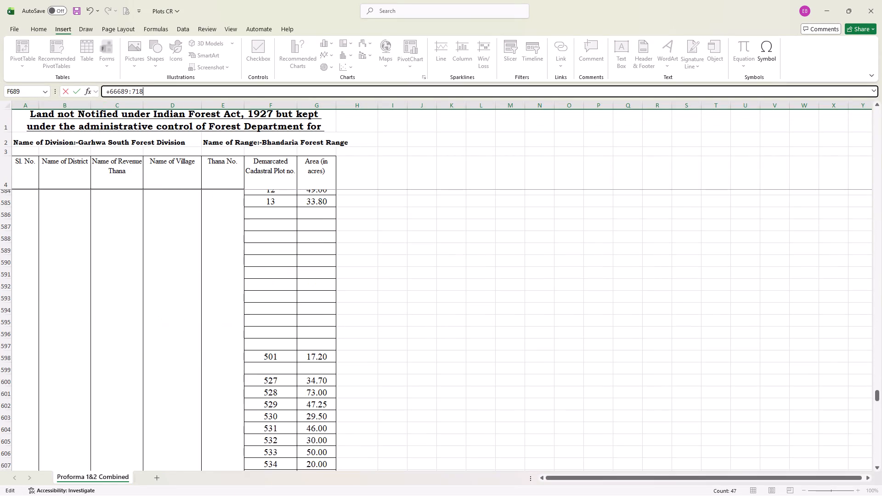
scroll(502, 379, down, 14)
scroll(502, 379, up, 6)
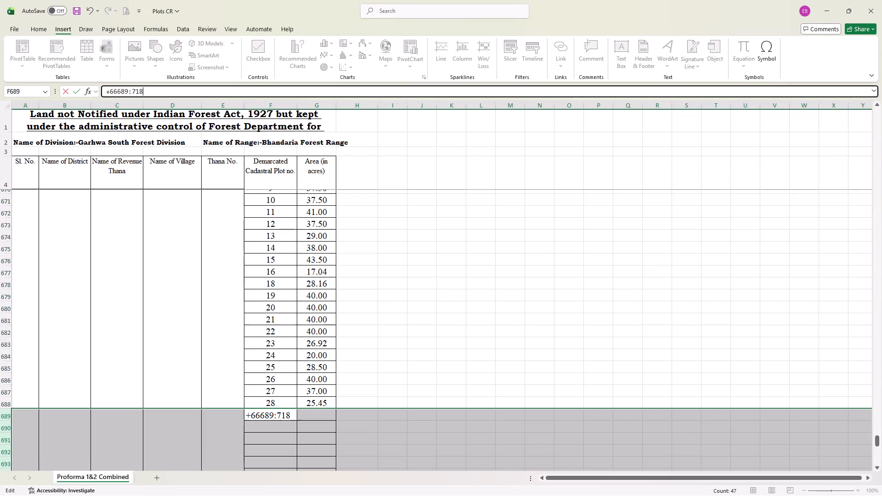
click(286, 420)
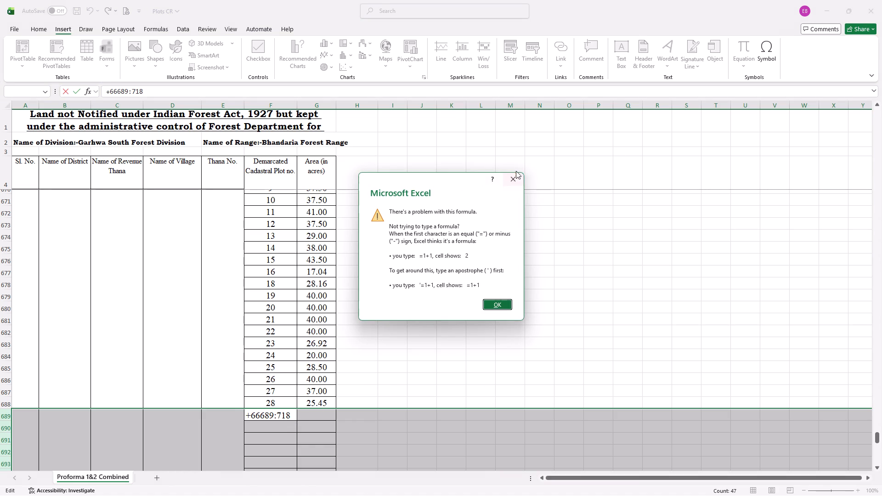
click(516, 177)
click(380, 389)
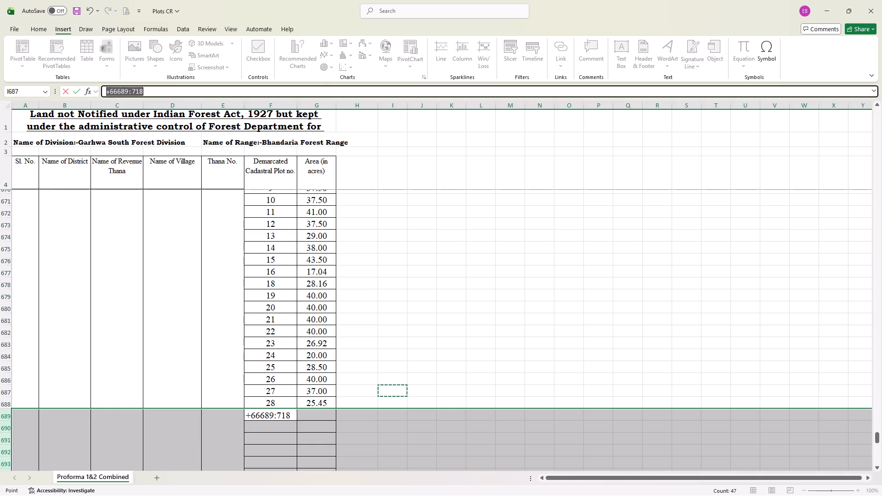
key(grave)
key(Escape)
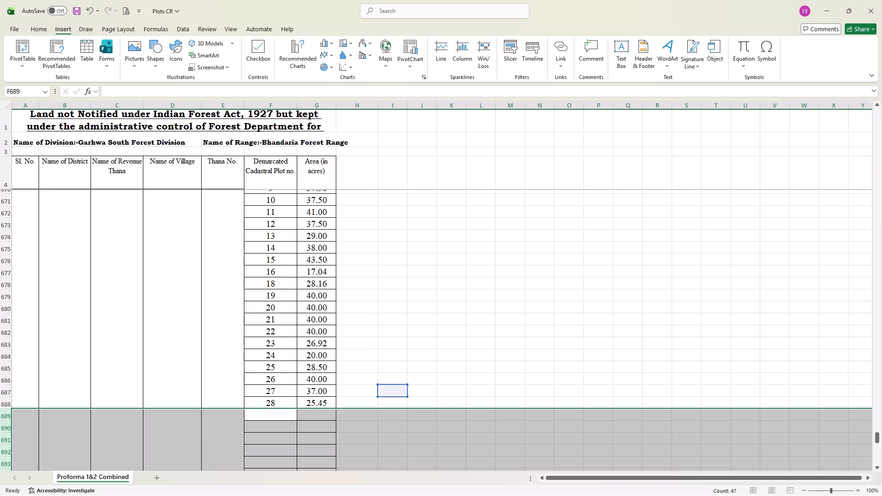
click(363, 314)
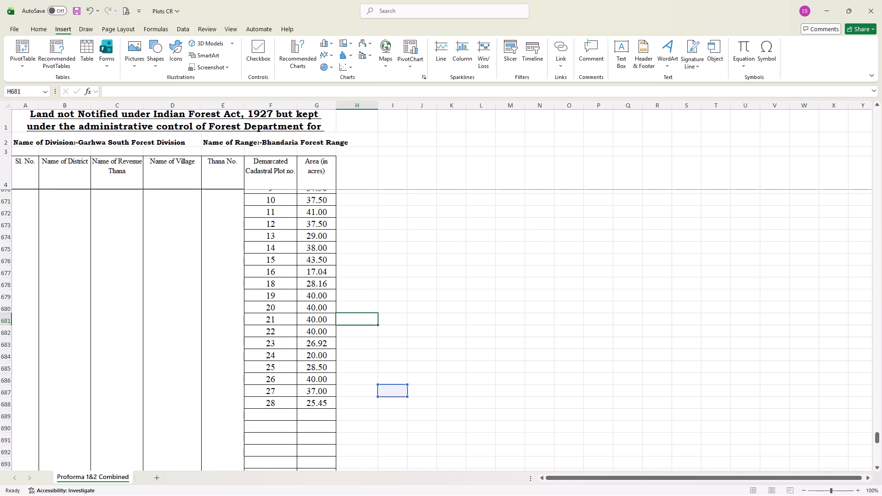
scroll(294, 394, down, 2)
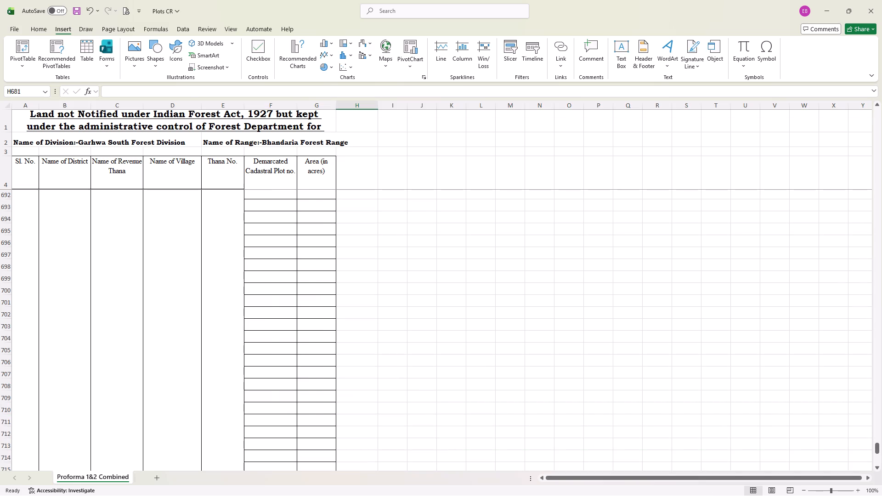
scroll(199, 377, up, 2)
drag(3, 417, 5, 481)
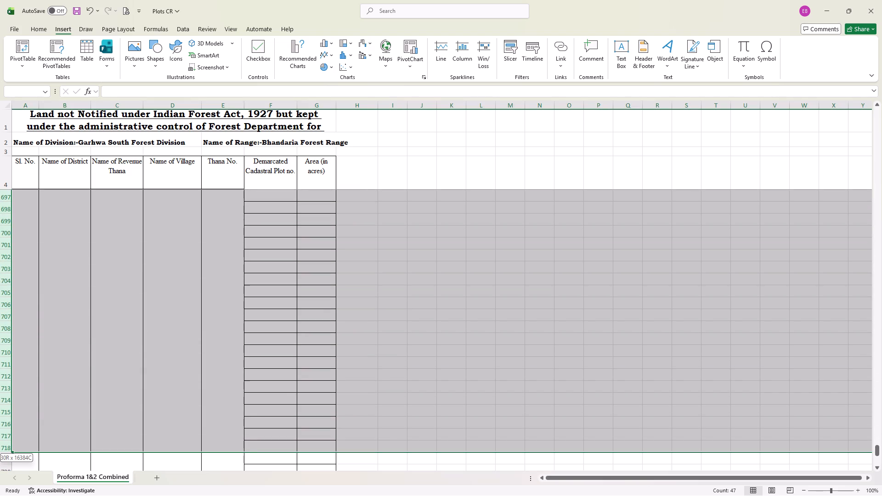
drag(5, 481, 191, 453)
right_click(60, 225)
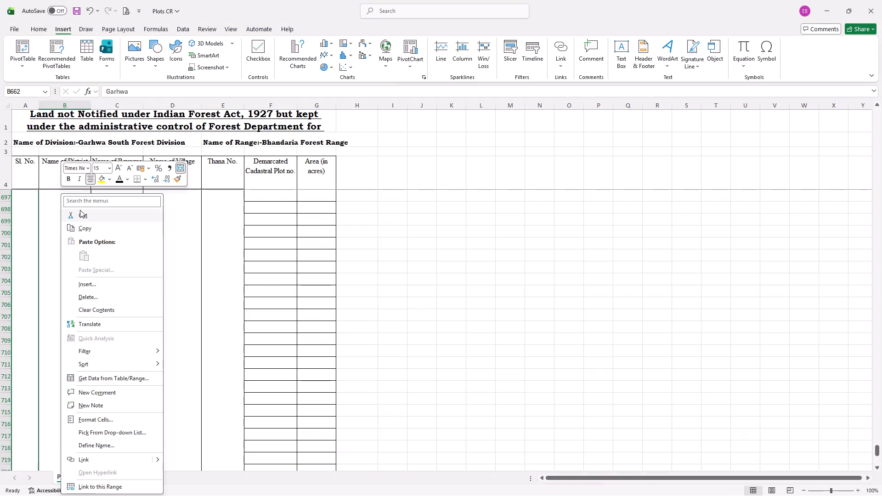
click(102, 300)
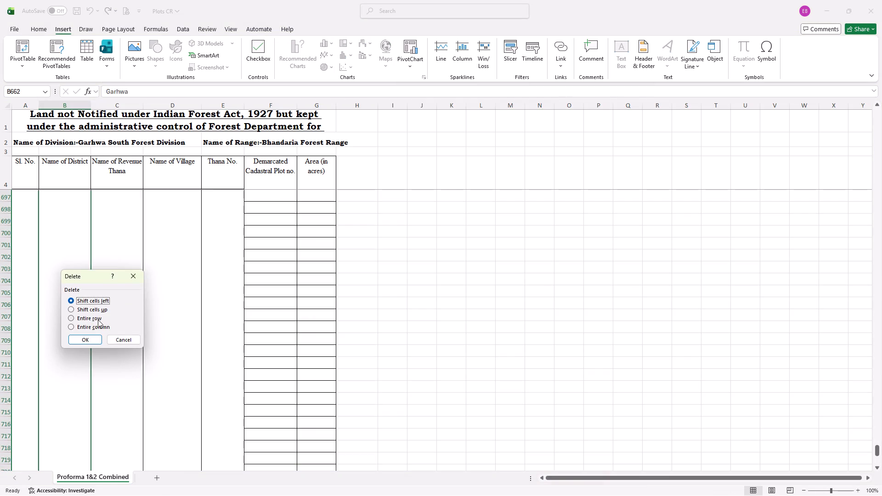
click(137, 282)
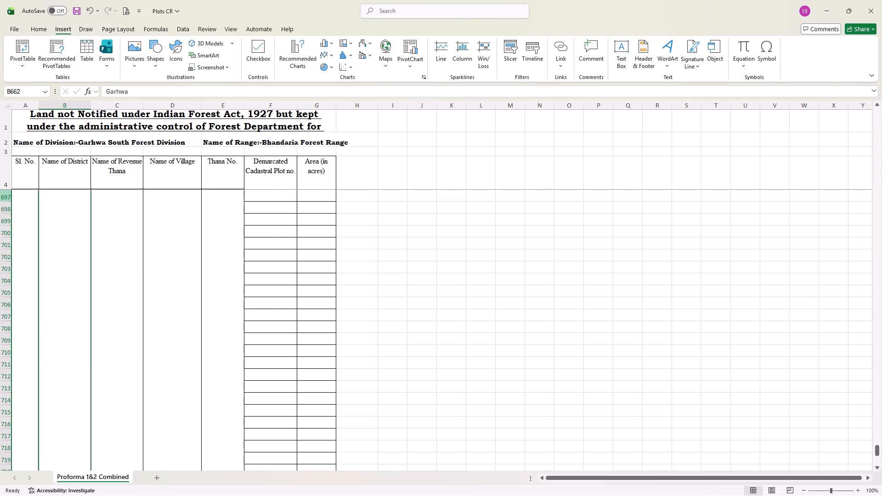
Delete all the blank rows from row 689 onward, between plot 28 and the Total rows.
scroll(18, 201, up, 2)
drag(7, 360, 11, 426)
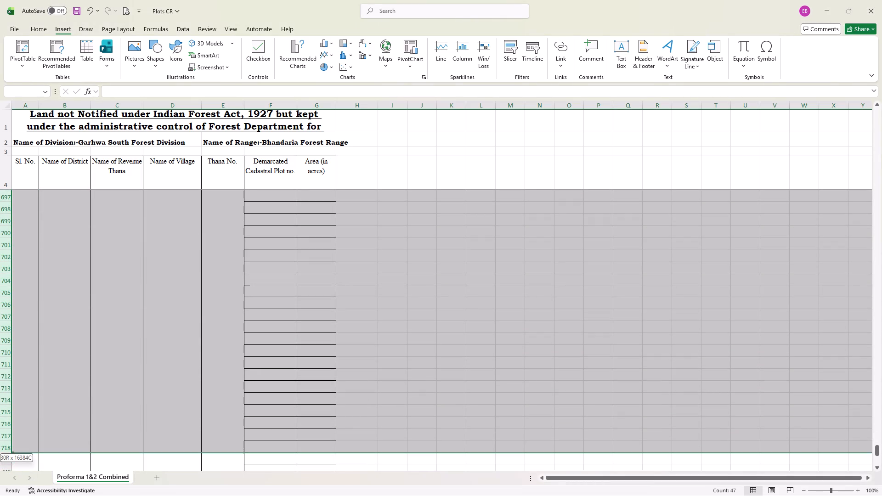
drag(11, 426, 11, 423)
right_click(5, 376)
click(43, 304)
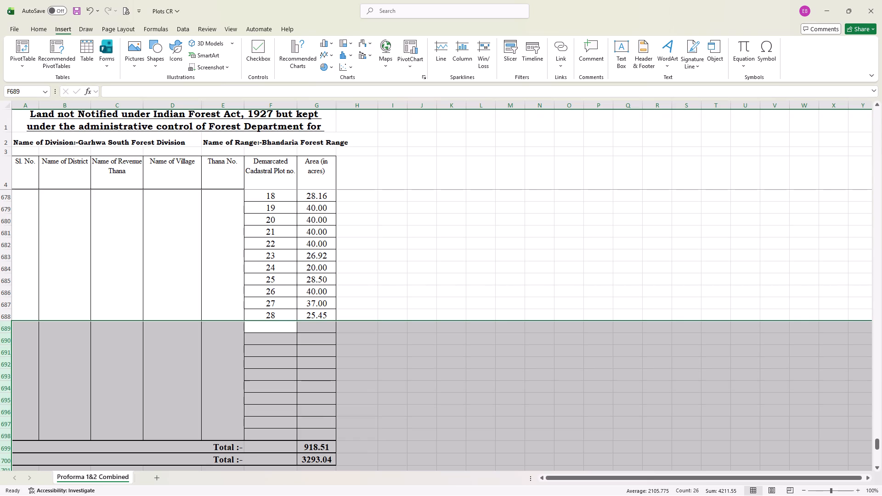
drag(2, 327, 3, 434)
right_click(1, 392)
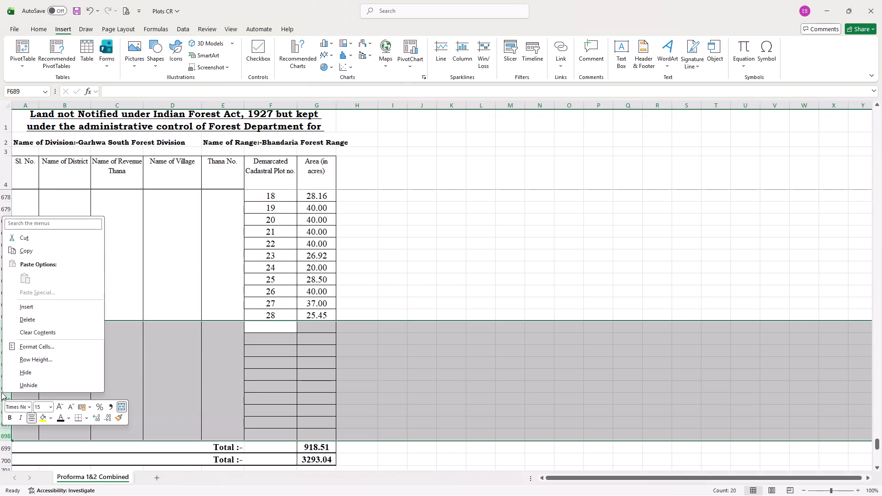
click(39, 318)
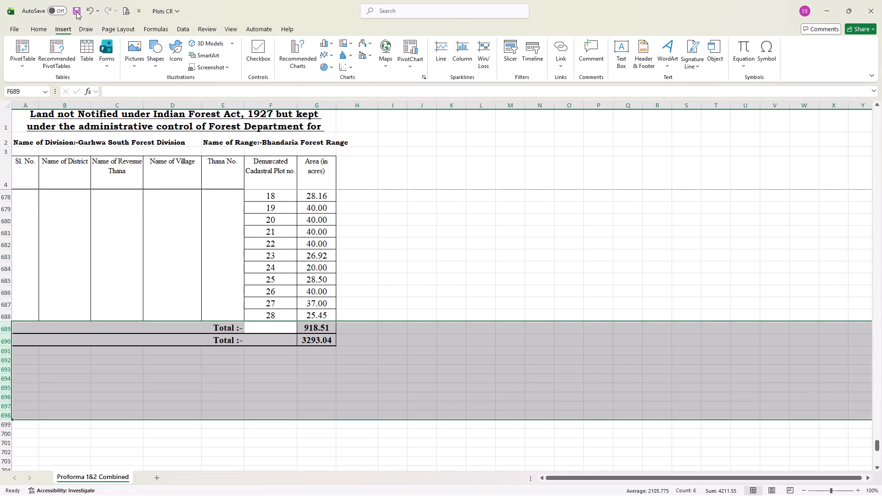
Save the workbook.
click(76, 11)
click(422, 249)
Delete blank rows 586 to 597, between plots 13 and 501.
scroll(422, 249, up, 4)
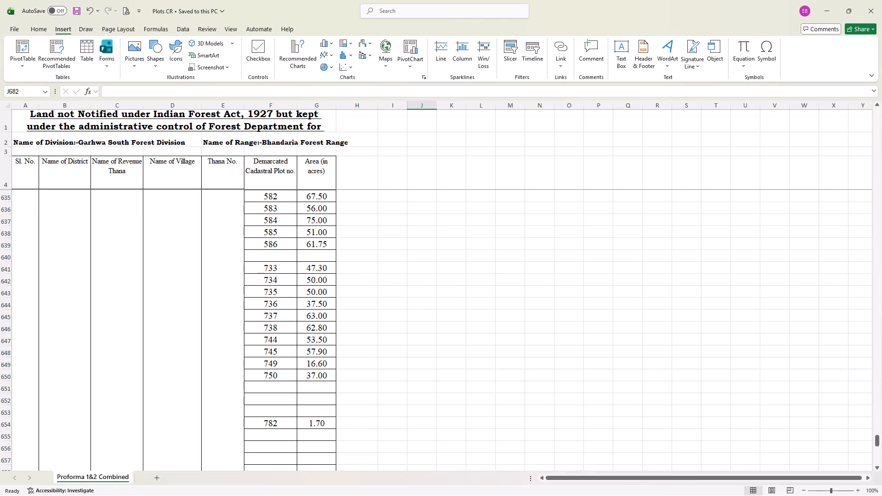
scroll(411, 258, up, 6)
scroll(304, 341, down, 1)
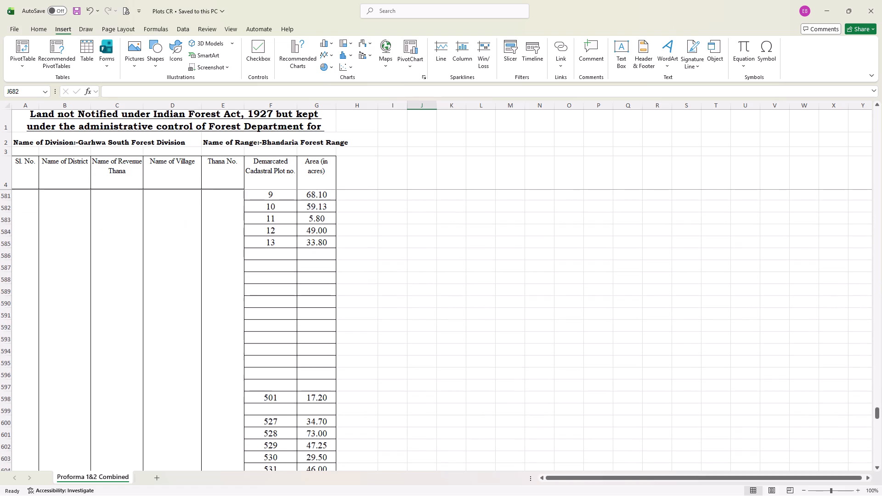
drag(5, 256, 6, 335)
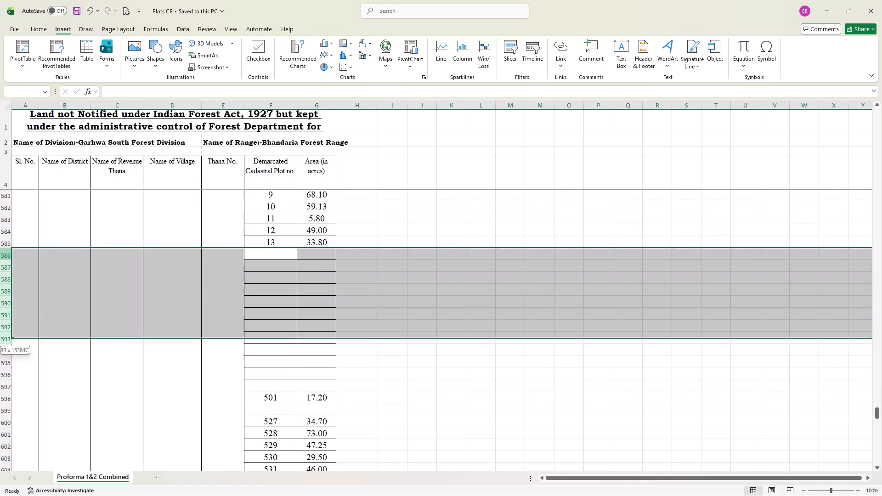
drag(6, 335, 13, 381)
right_click(5, 346)
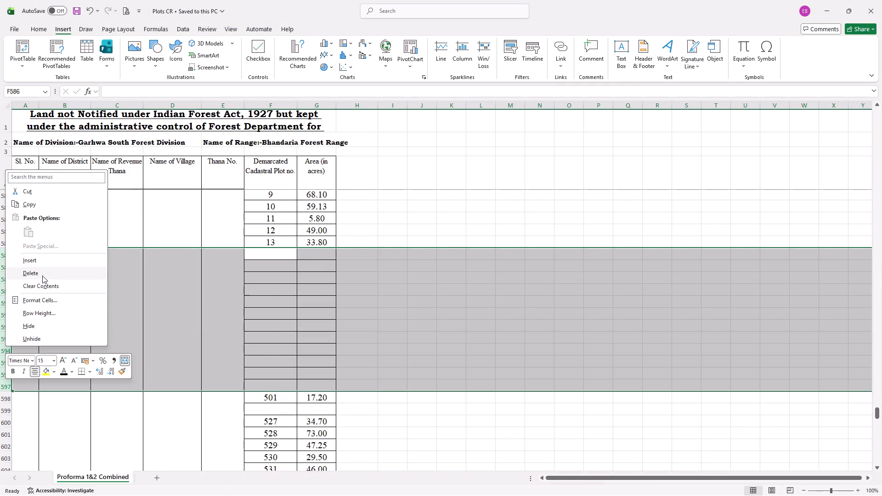
click(42, 276)
Delete blank row 587, between plots 501 and 527.
click(7, 266)
right_click(7, 266)
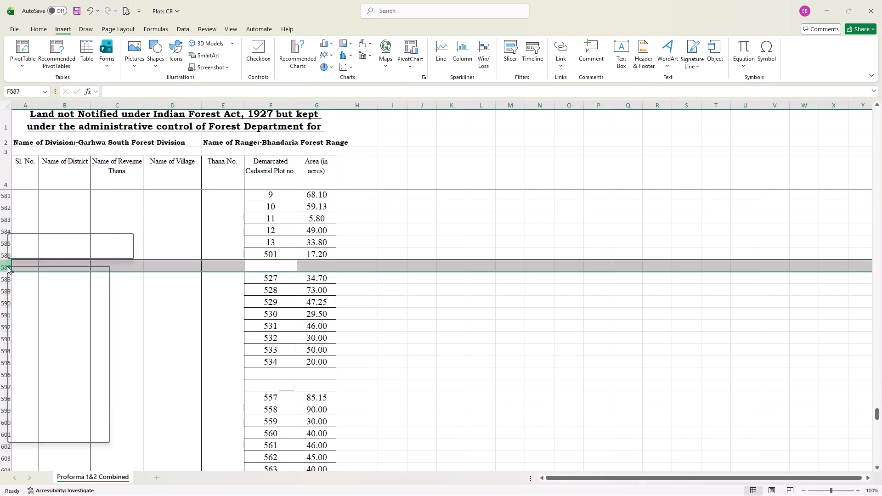
click(34, 367)
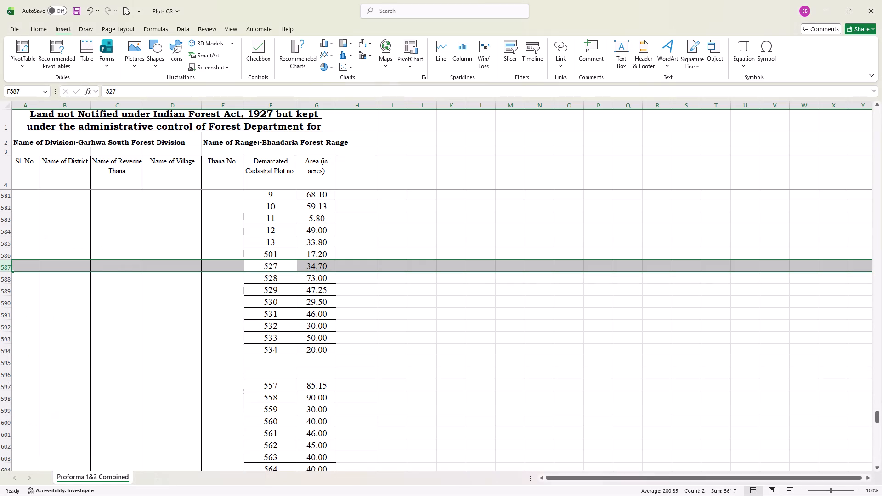
Delete blank rows 595 and 596, between plots 534 and 557.
drag(9, 361, 7, 374)
right_click(5, 374)
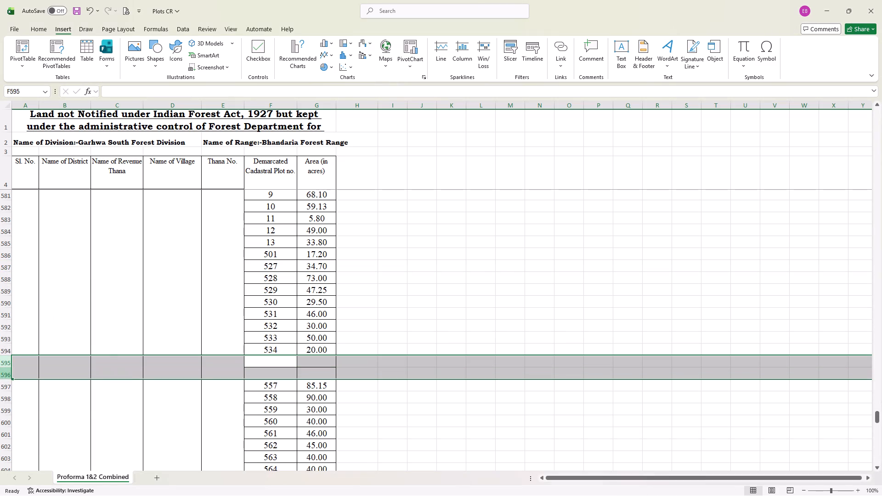
click(31, 304)
Delete blank row 625, between plots 586 and 733.
scroll(292, 343, down, 2)
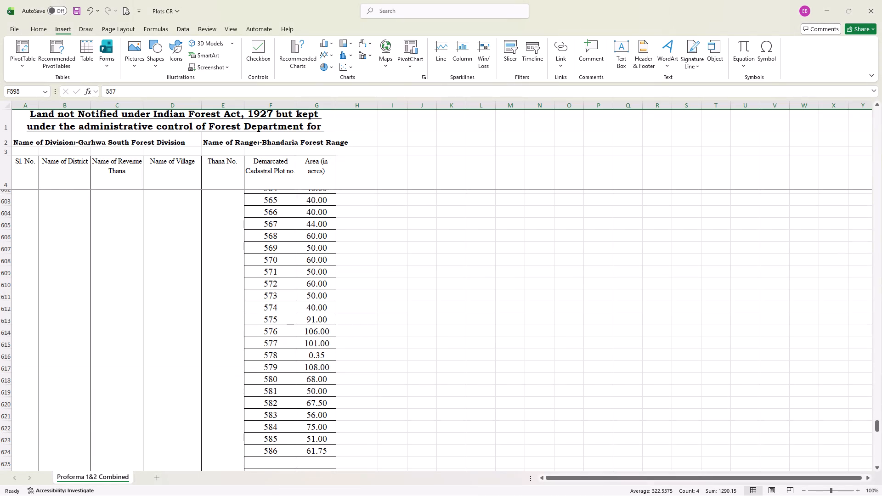
scroll(292, 343, down, 1)
click(6, 345)
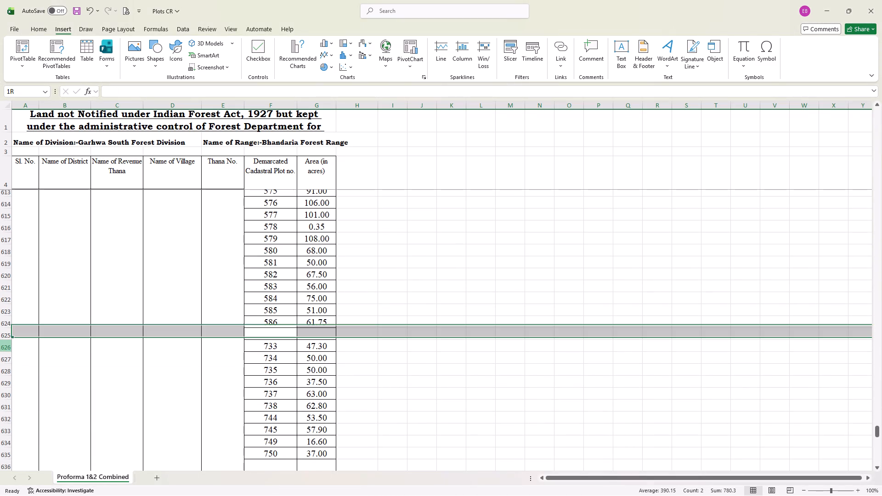
click(9, 333)
right_click(9, 333)
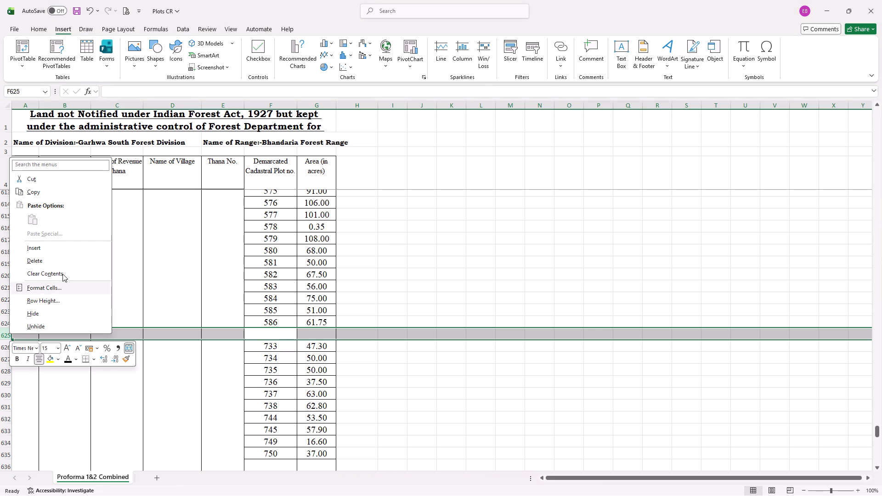
click(69, 264)
Delete blank rows 635 to 637, between plots 750 and 782.
scroll(77, 315, down, 1)
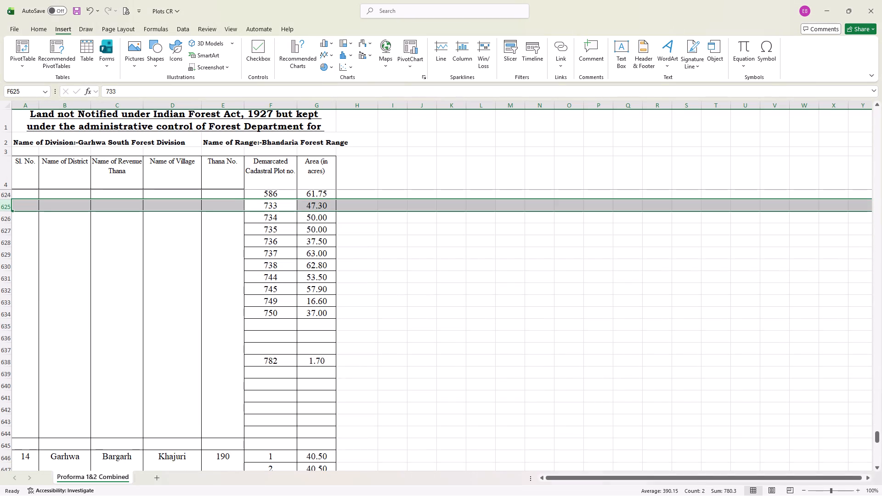
drag(4, 326, 8, 344)
right_click(8, 345)
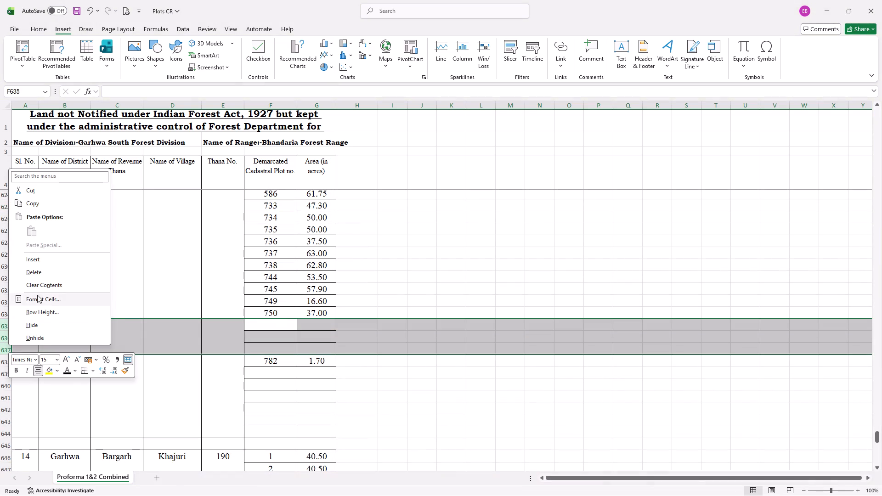
click(44, 276)
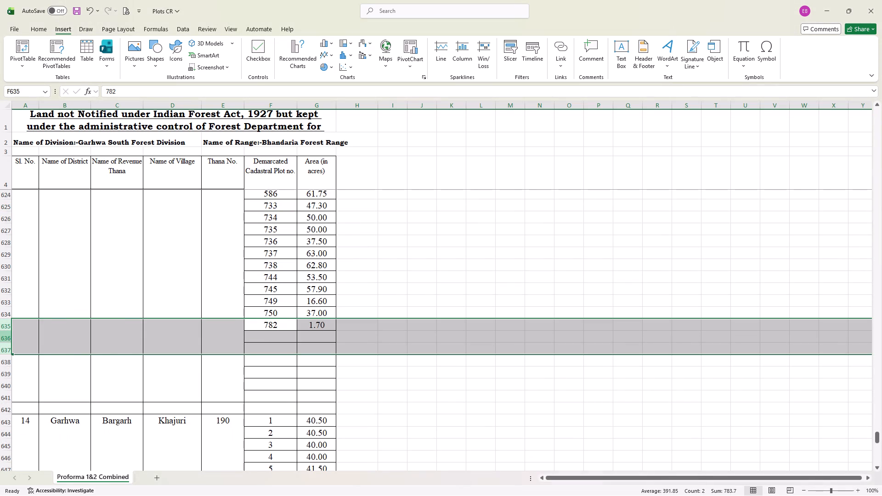
Delete blank rows 636 to 641 below plot 782, keeping one blank row above the Khajuri village entry.
right_drag(6, 340, 0, 391)
click(11, 385)
click(2, 341)
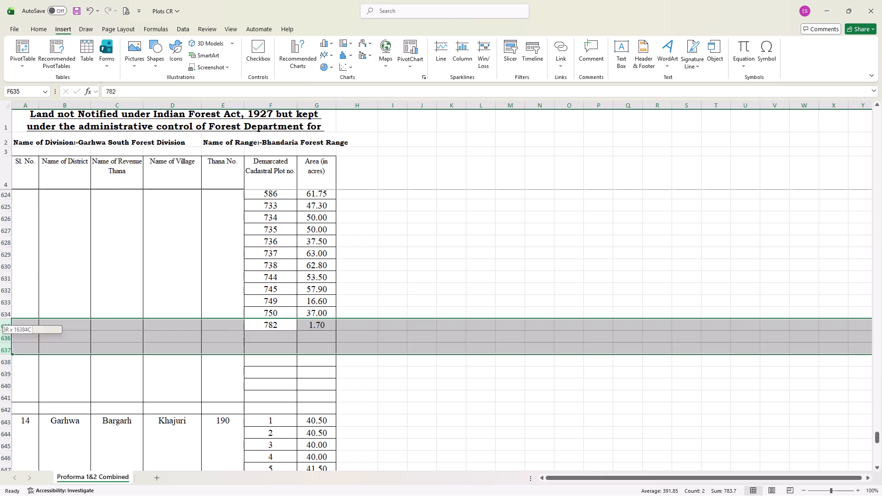
click(3, 335)
drag(3, 335, 3, 378)
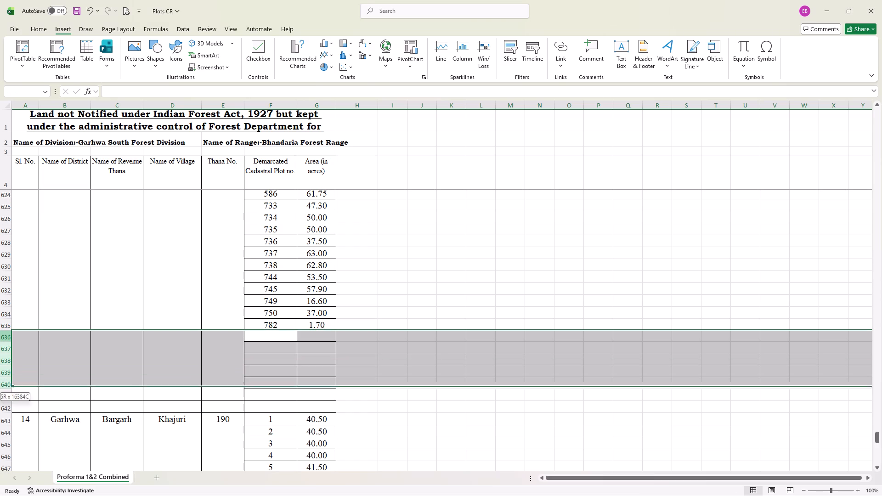
drag(3, 378, 5, 406)
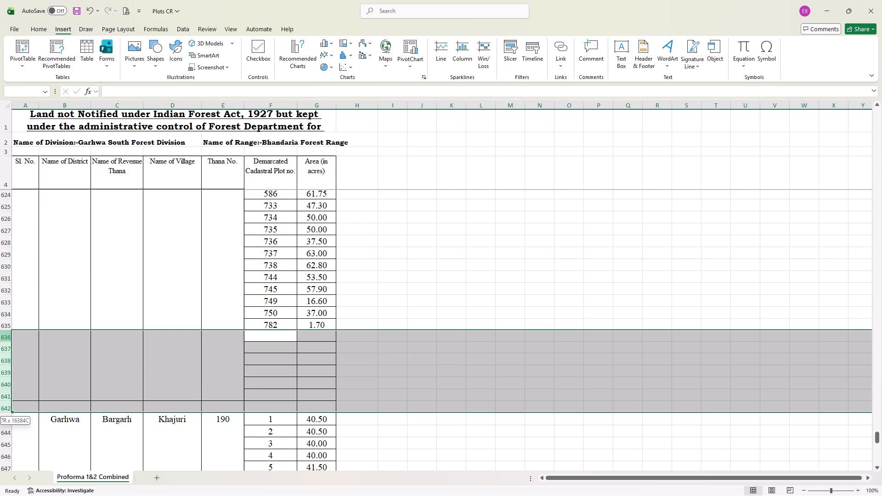
drag(5, 406, 7, 391)
right_click(7, 366)
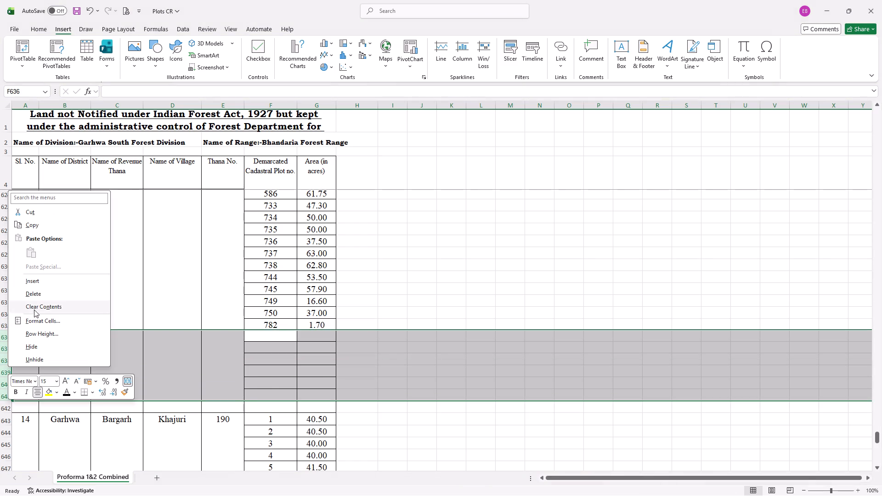
click(48, 295)
scroll(226, 327, down, 1)
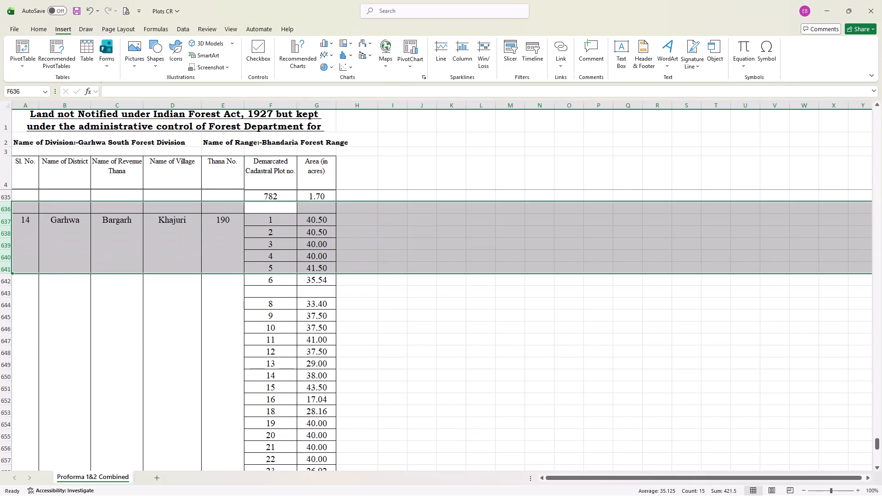
Delete blank rows 510 to 517, between the first row of Nauka village and plot 206.
scroll(186, 331, up, 11)
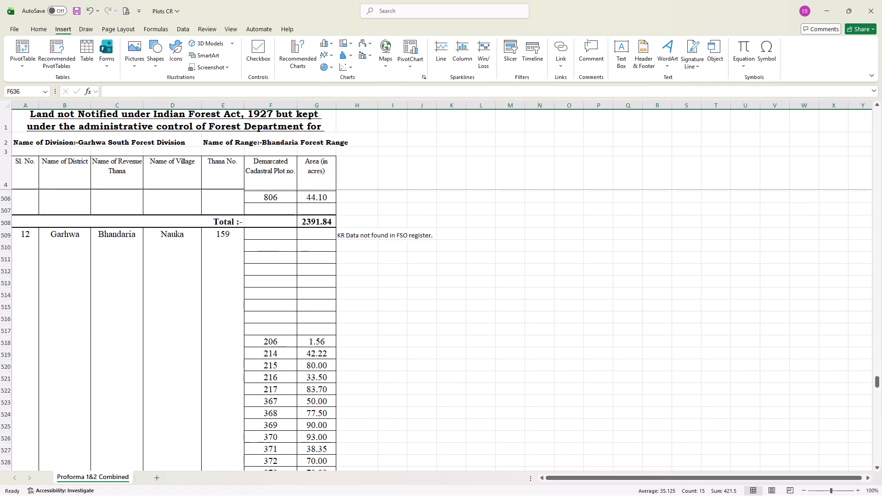
scroll(186, 331, up, 2)
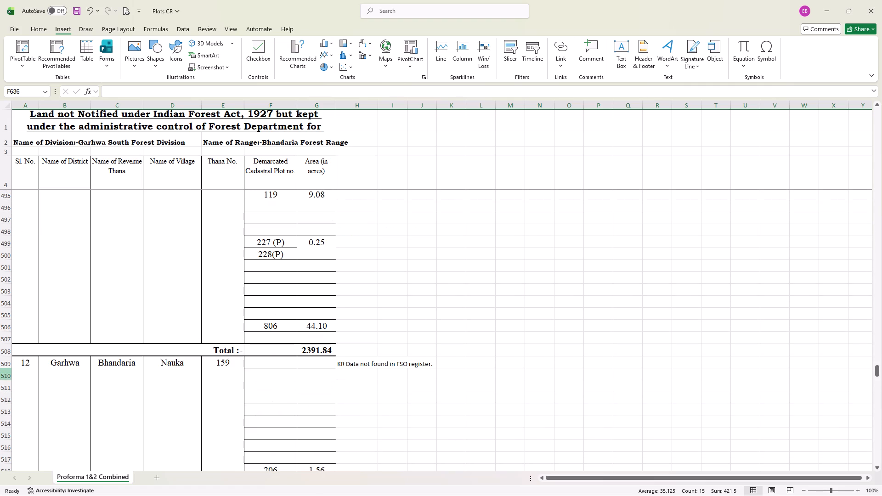
drag(3, 374, 1, 455)
right_click(0, 428)
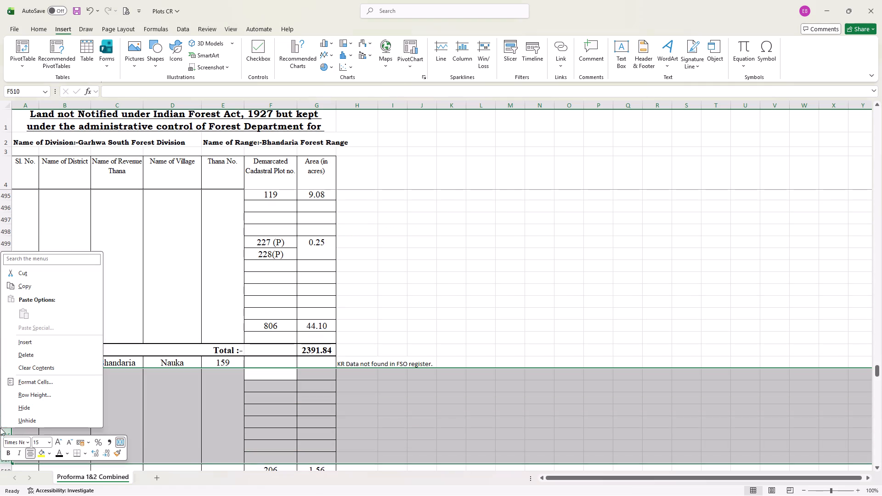
click(27, 356)
Review the plot table back up to the Salo village entry and examine its first demarcated plot numbers and areas.
scroll(152, 333, up, 1)
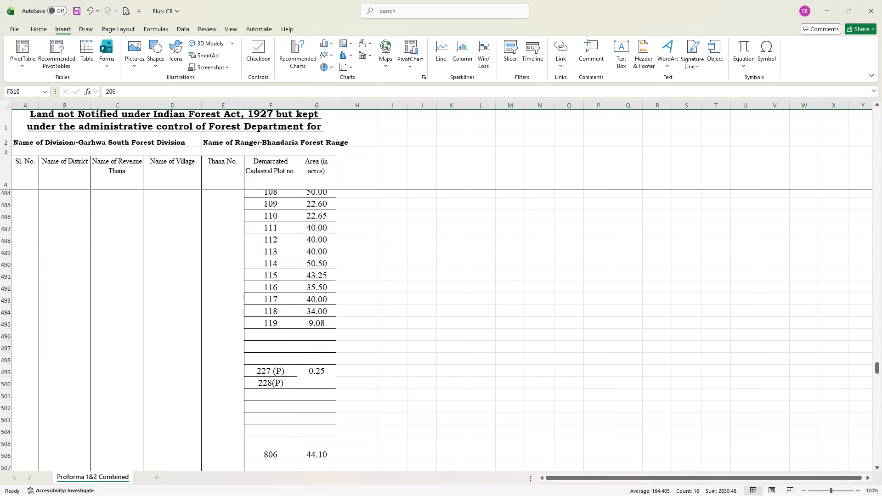
scroll(152, 333, up, 6)
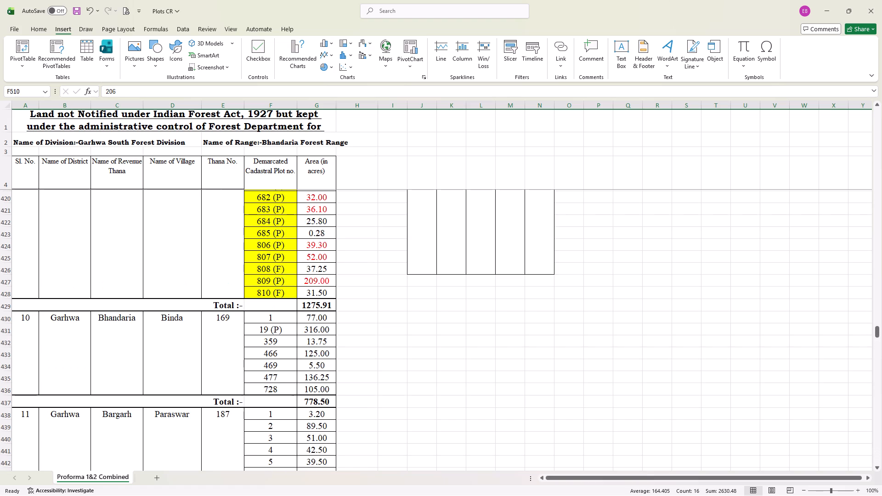
scroll(152, 333, up, 3)
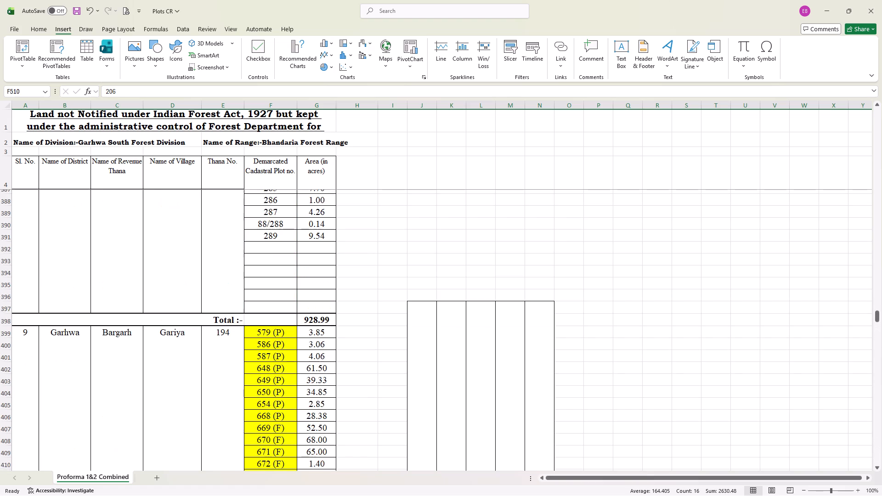
scroll(152, 333, up, 6)
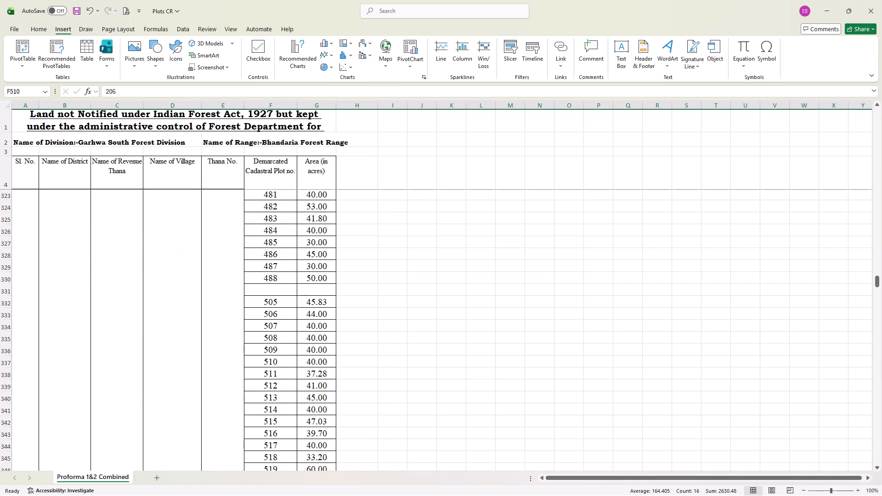
scroll(152, 333, up, 10)
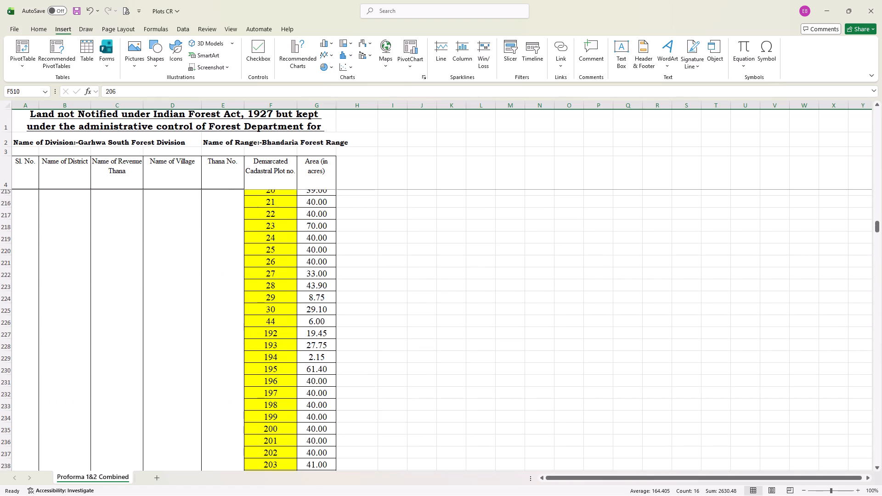
scroll(152, 333, up, 13)
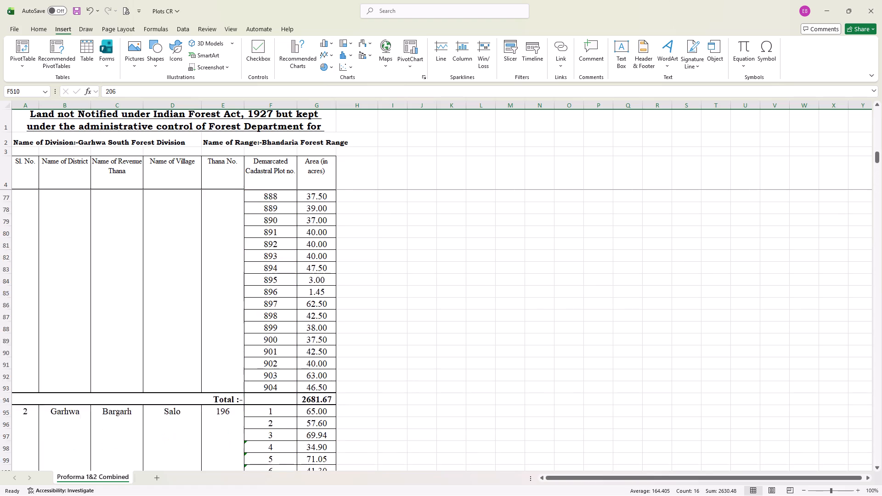
scroll(152, 333, up, 2)
scroll(152, 333, down, 3)
click(285, 297)
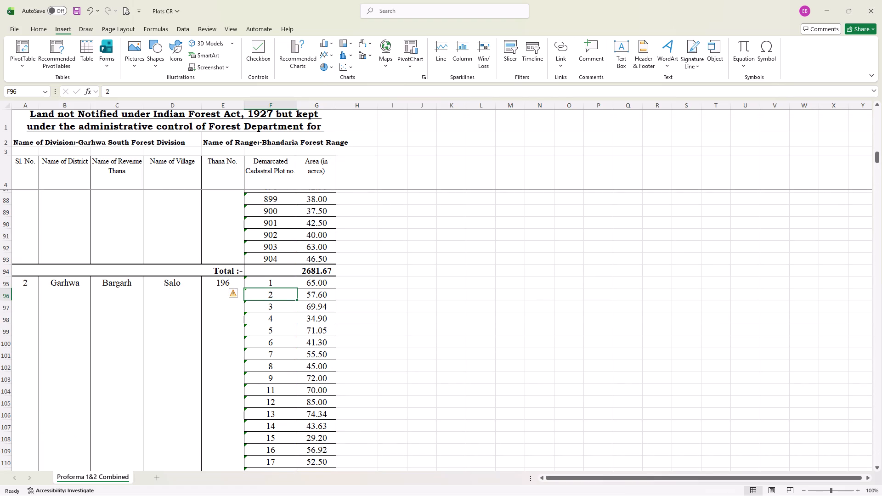
scroll(280, 303, down, 1)
scroll(280, 304, up, 1)
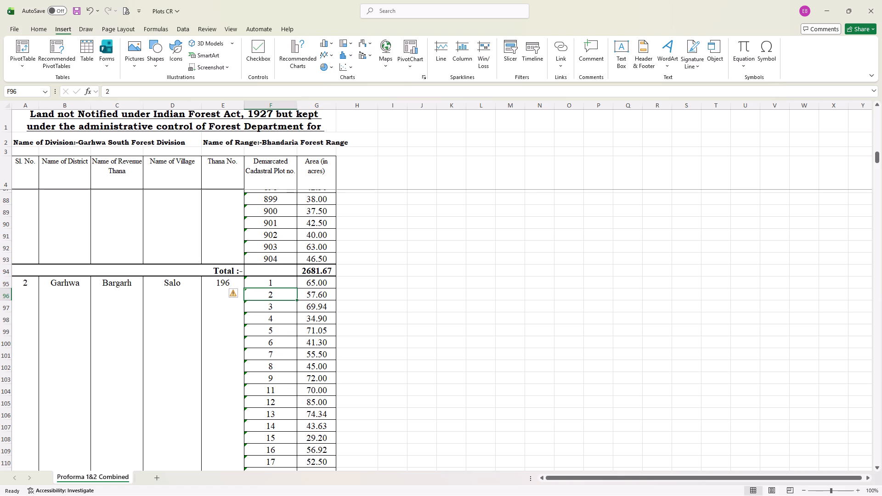
Switch to QGIS and examine the revenue plot boundaries around the uncovered parcel on the Barhni–Salo village border.
key(alt+x)
key(alt+Tab)
drag(448, 345, 518, 220)
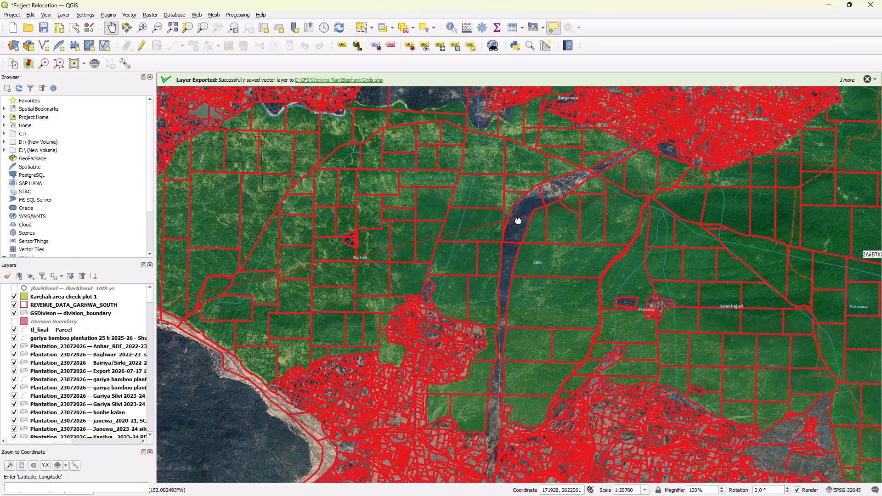
drag(518, 220, 518, 219)
scroll(431, 281, up, 2)
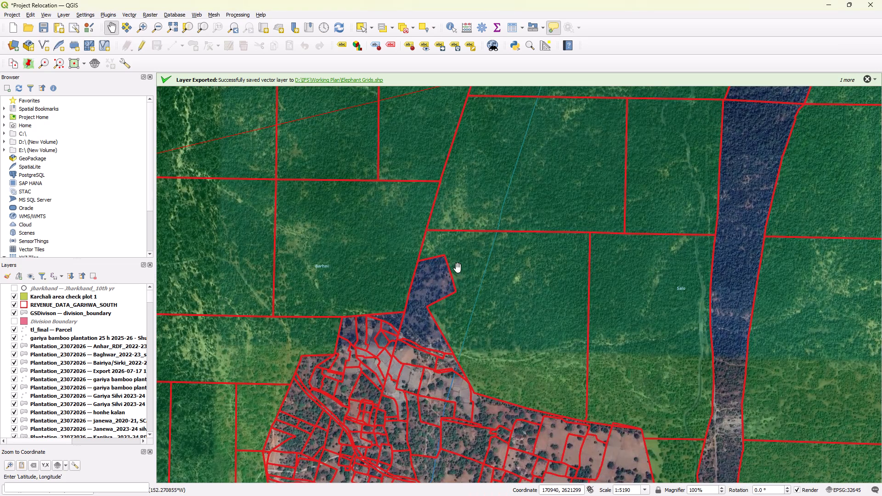
scroll(421, 337, up, 1)
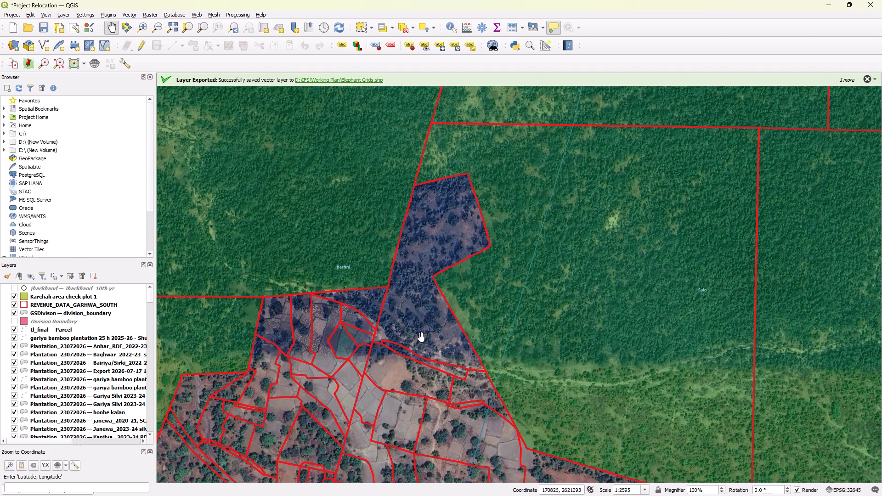
drag(417, 307, 464, 334)
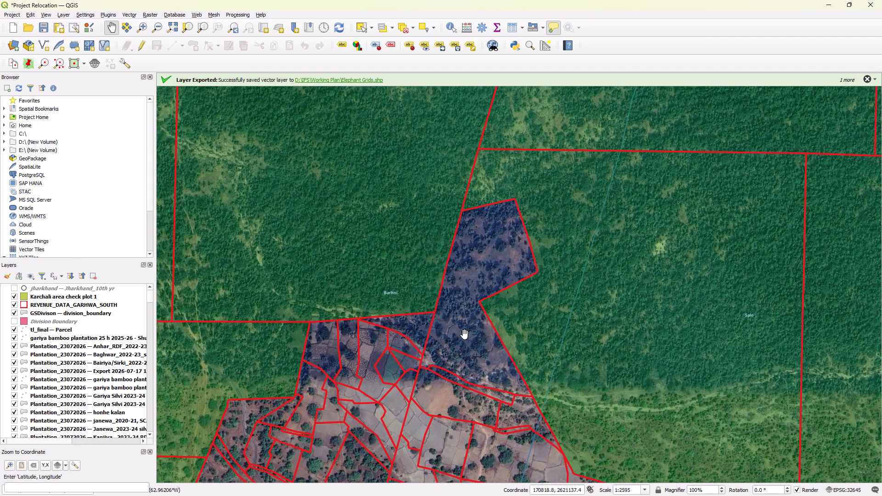
scroll(404, 330, up, 3)
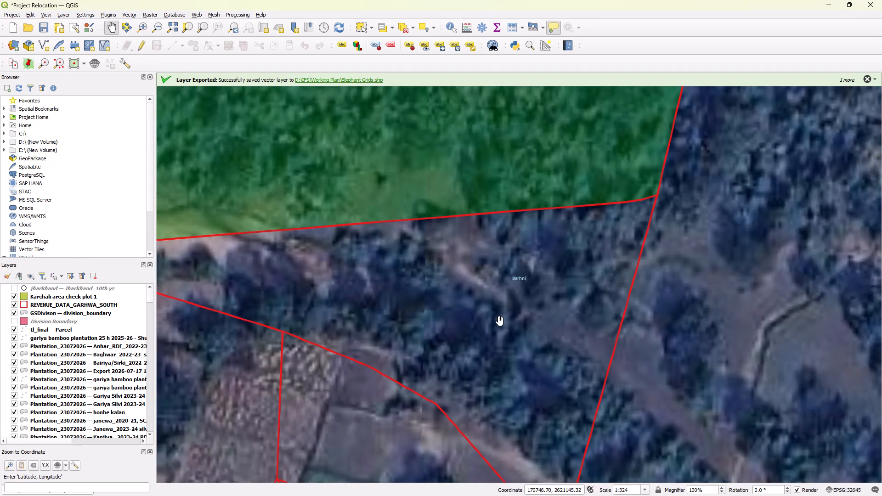
scroll(500, 321, down, 3)
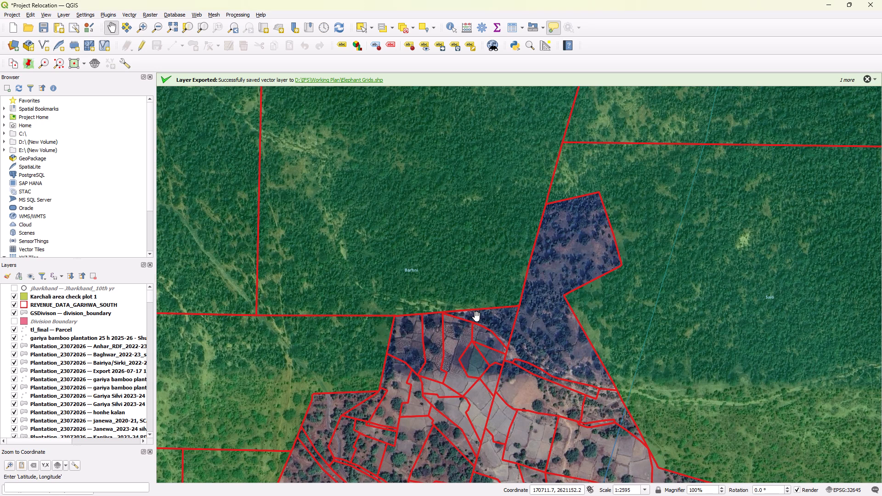
drag(465, 325, 484, 254)
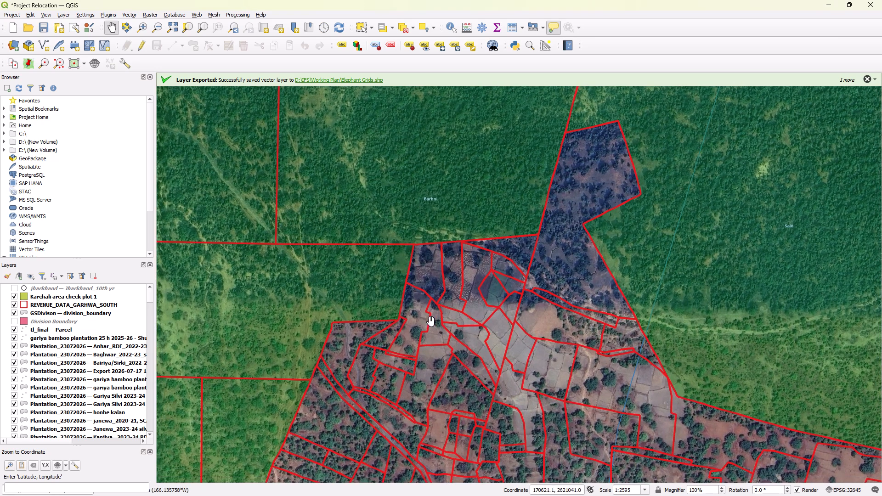
scroll(393, 329, down, 1)
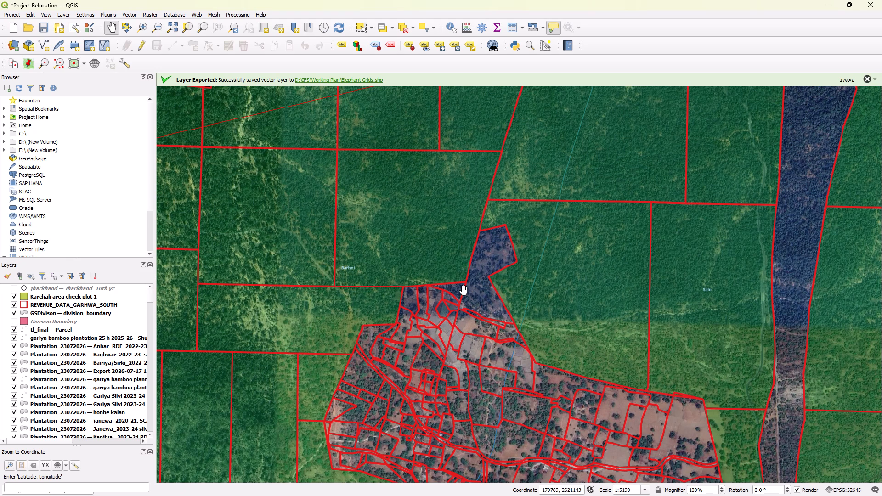
scroll(462, 287, up, 1)
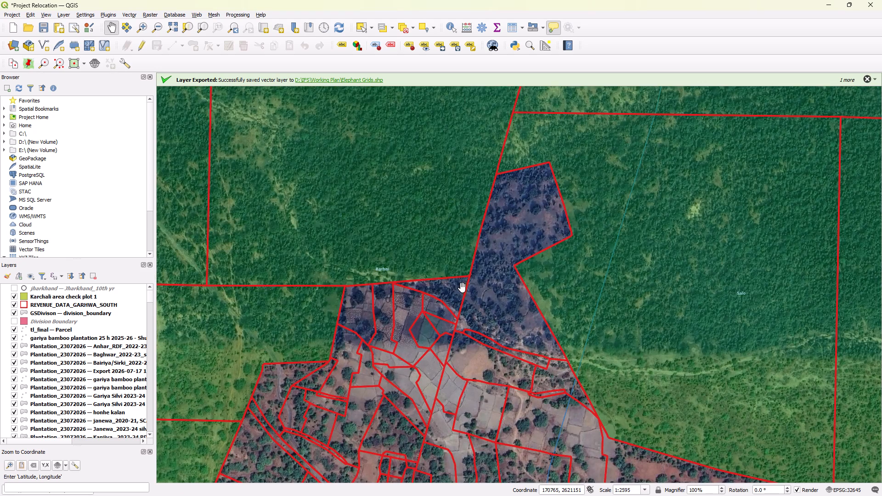
scroll(460, 290, up, 1)
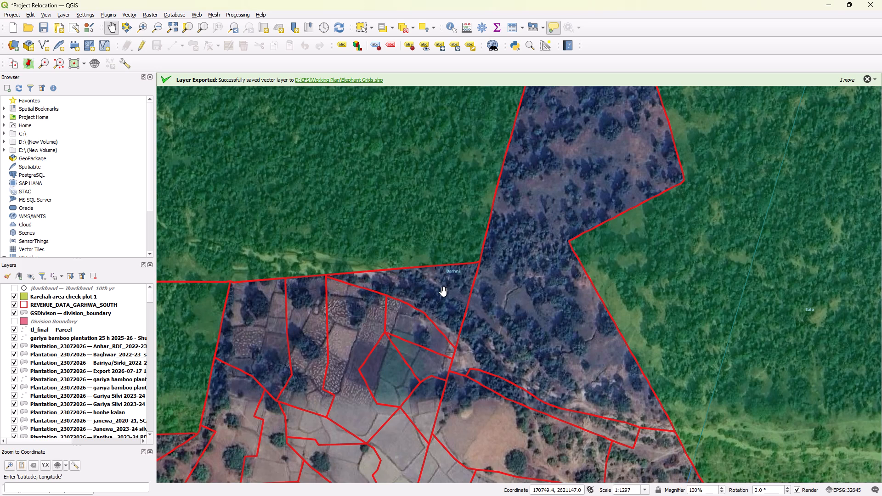
drag(515, 299, 390, 401)
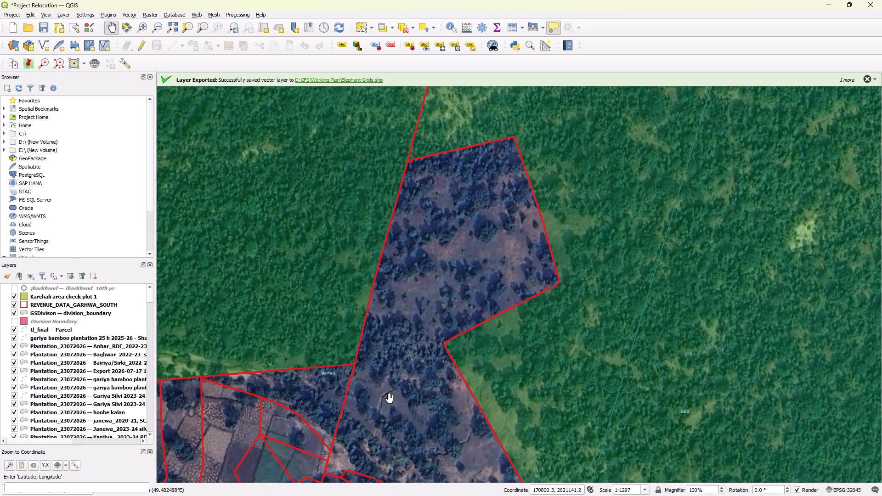
scroll(420, 393, down, 1)
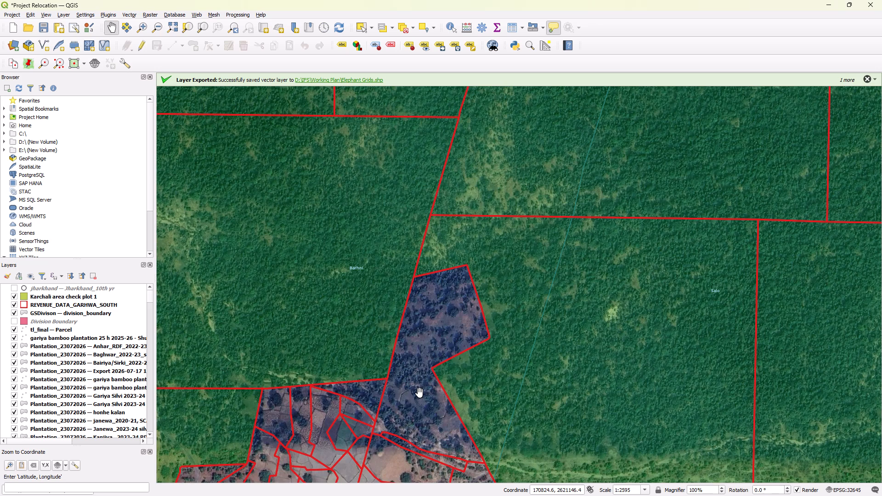
scroll(415, 393, down, 1)
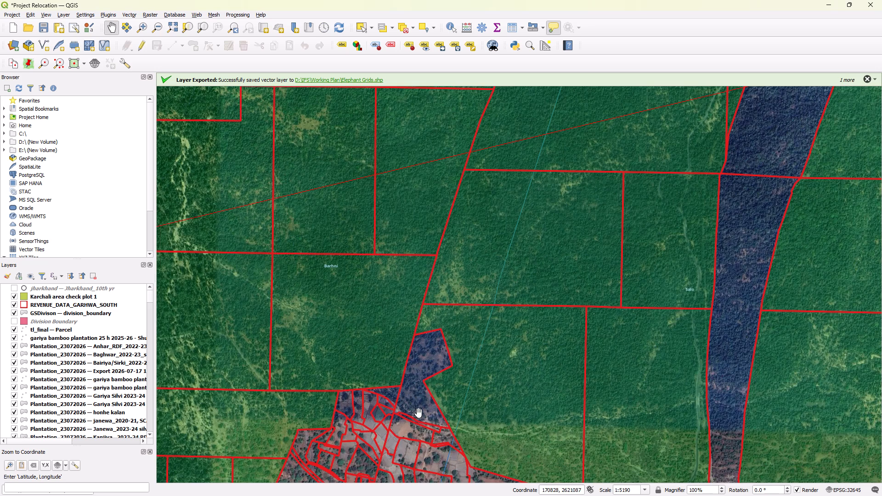
drag(418, 413, 356, 357)
drag(459, 426, 398, 275)
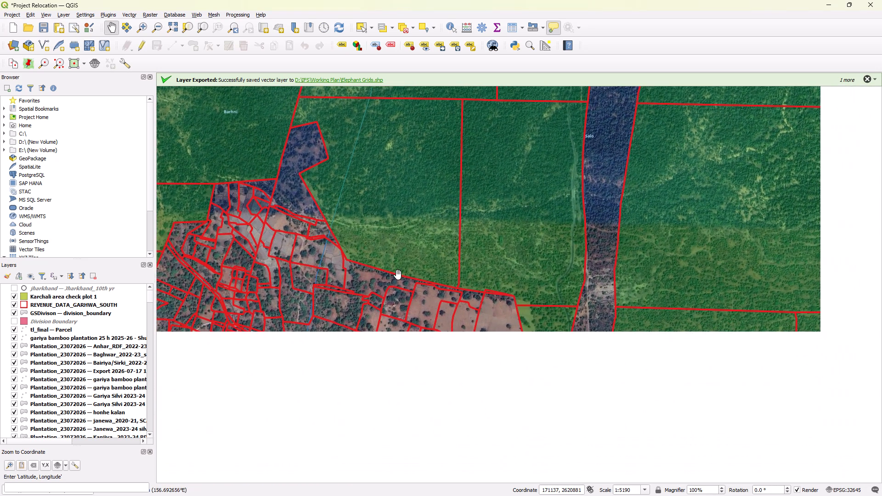
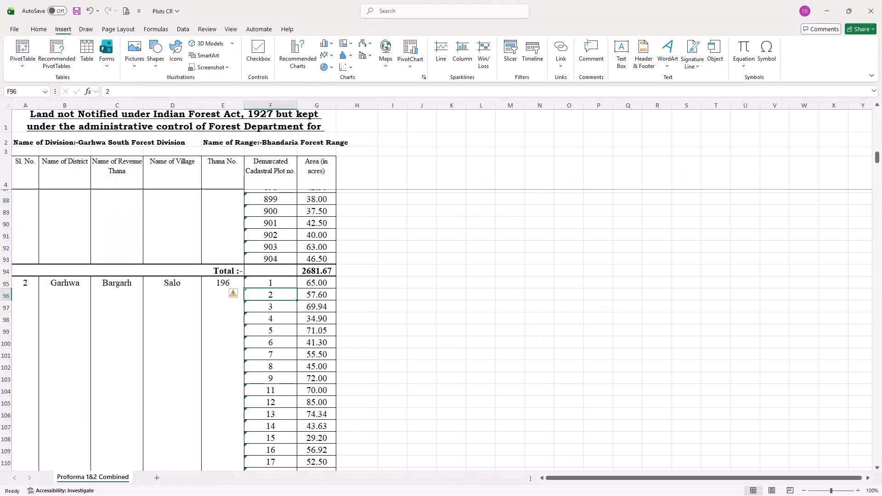
Delete blank rows 122 to 127 between plot 106 and the Total row of Salo village.
scroll(286, 310, down, 2)
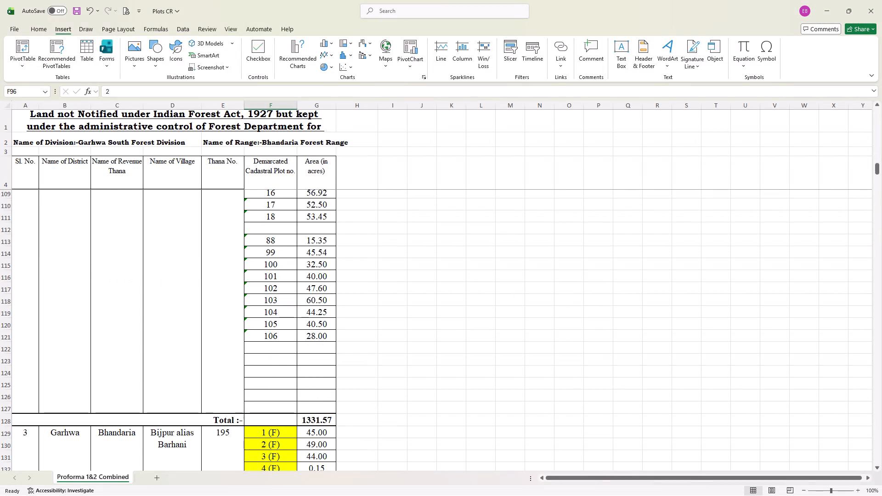
drag(0, 349, 6, 400)
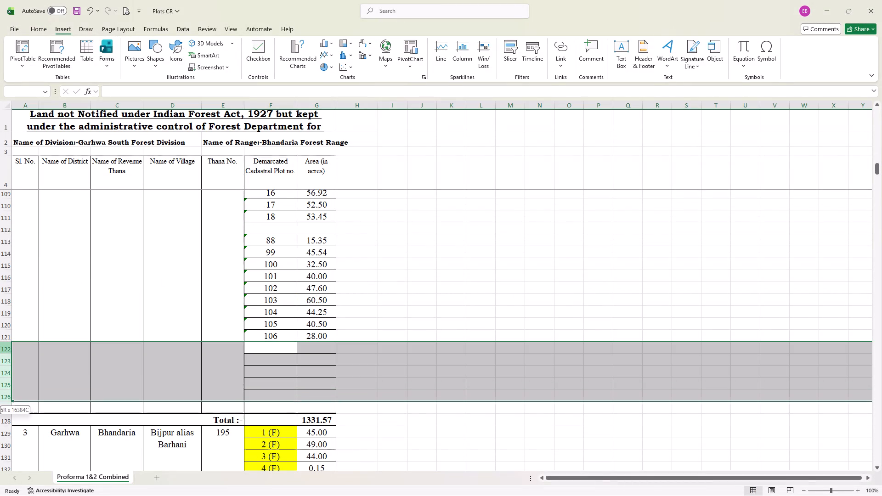
drag(6, 400, 8, 404)
right_click(3, 387)
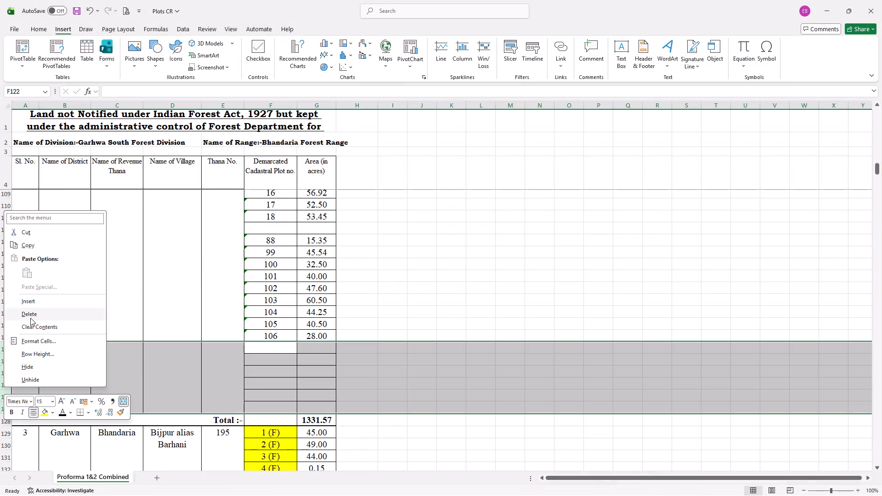
click(30, 318)
Set the print orientation of the plot table to portrait and check the first pages in the print preview.
scroll(231, 358, up, 2)
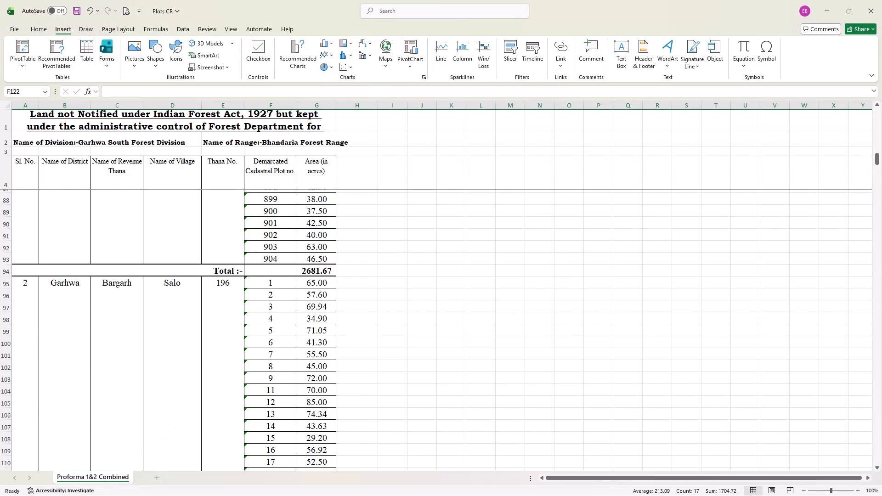
key(ctrl+p)
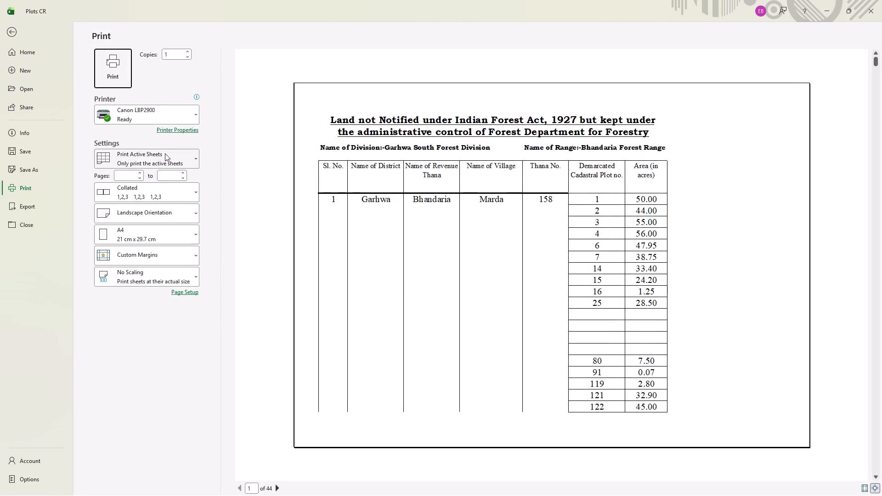
click(160, 206)
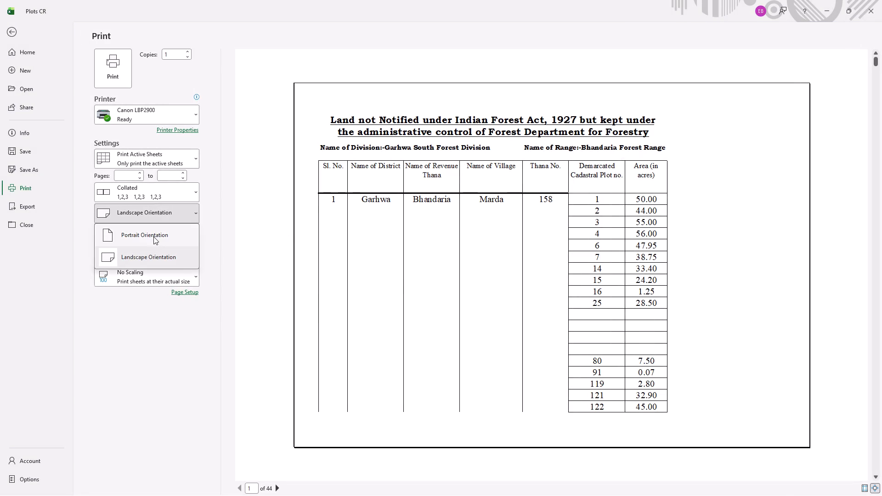
click(154, 236)
scroll(633, 318, down, 1)
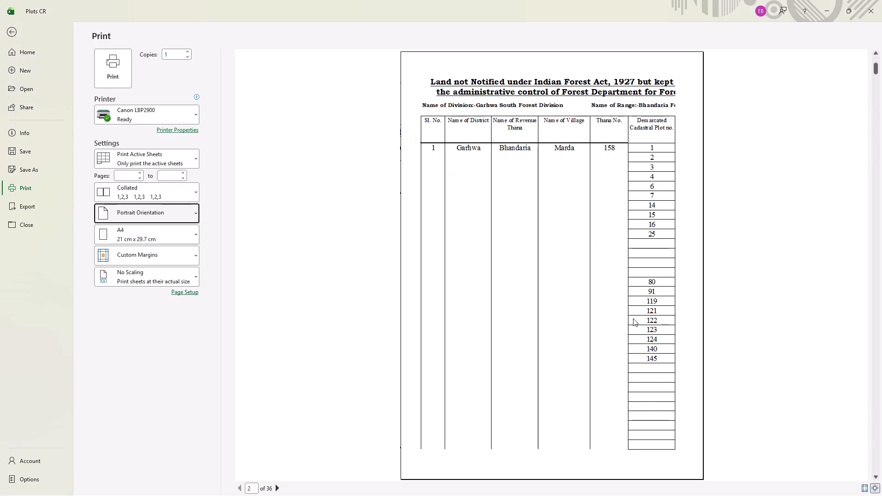
scroll(633, 318, down, 2)
scroll(633, 318, up, 1)
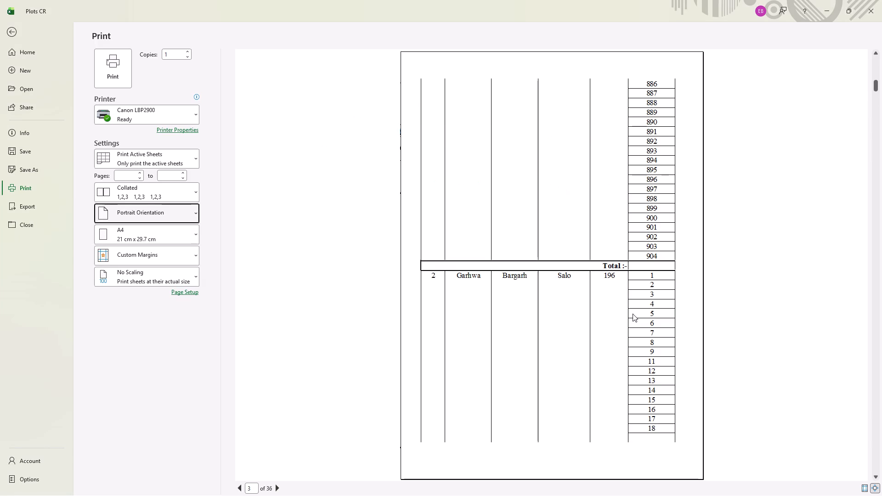
Switch to the Bhandariya Range workbook and examine the notified and demarcated plots around the Sinjo and Khajuri village entries.
key(alt+Tab)
key(alt+Tab)
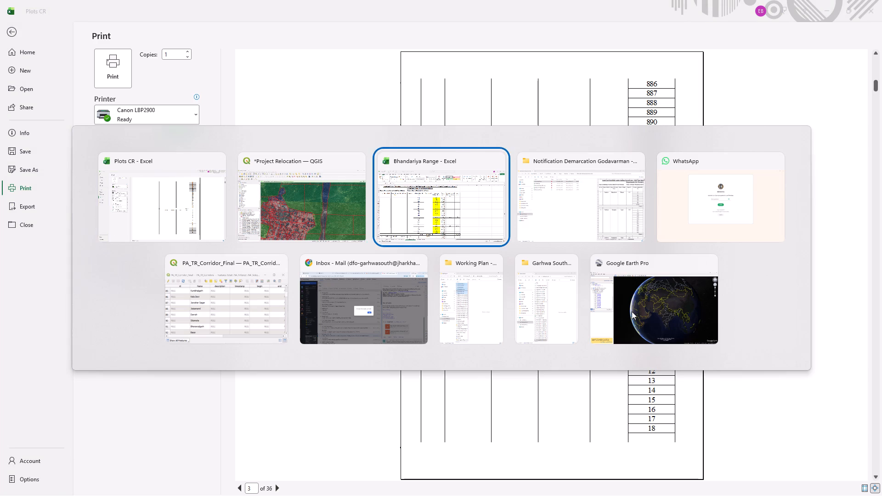
scroll(424, 318, up, 2)
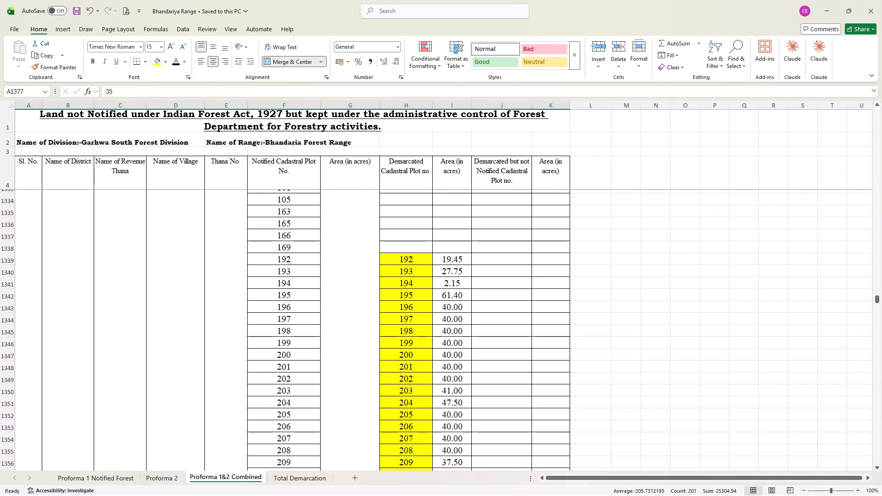
scroll(424, 318, up, 4)
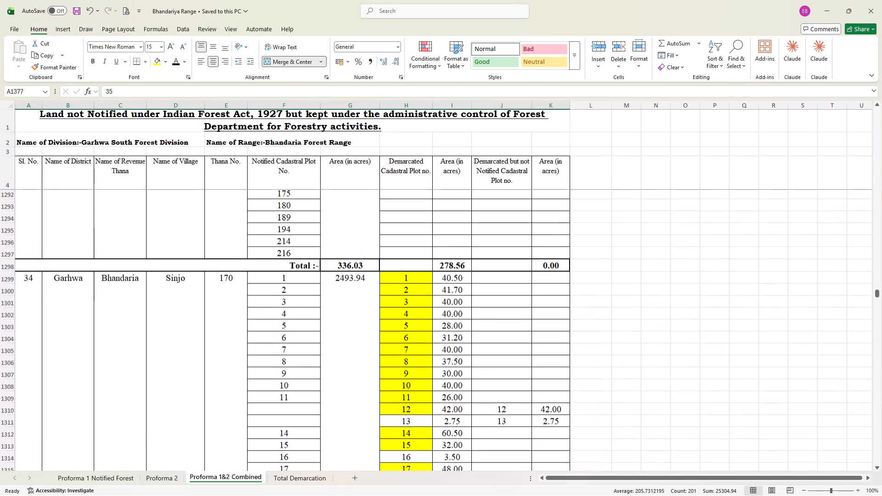
scroll(424, 318, down, 8)
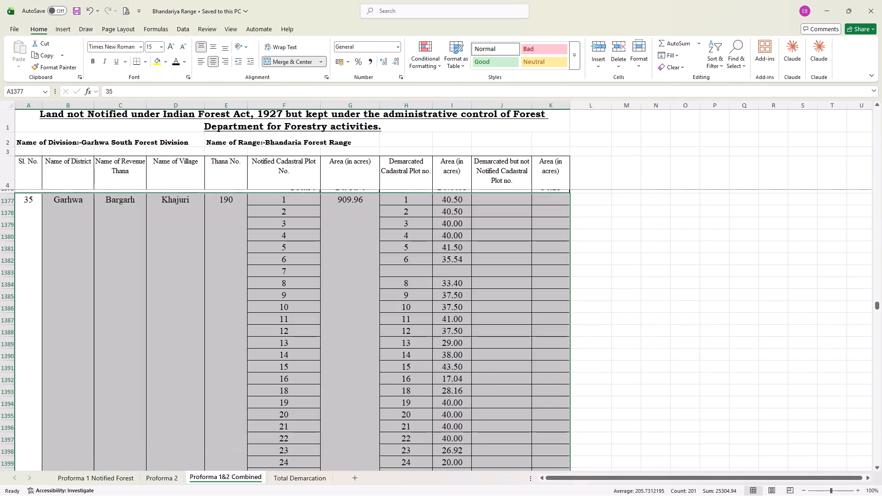
scroll(424, 318, down, 9)
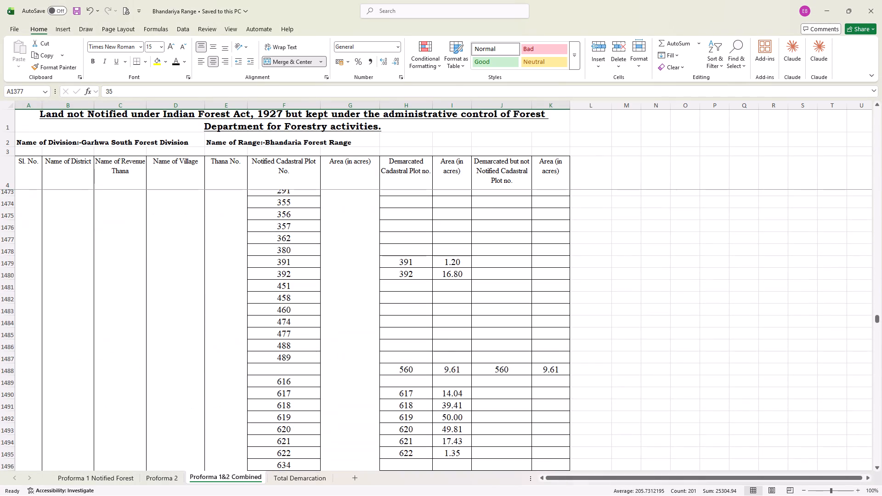
Review the Bhandariya Range combined table upward past the Putsora, Bargarh and Barkol Khurd entries to above Mahugain village.
scroll(424, 318, up, 15)
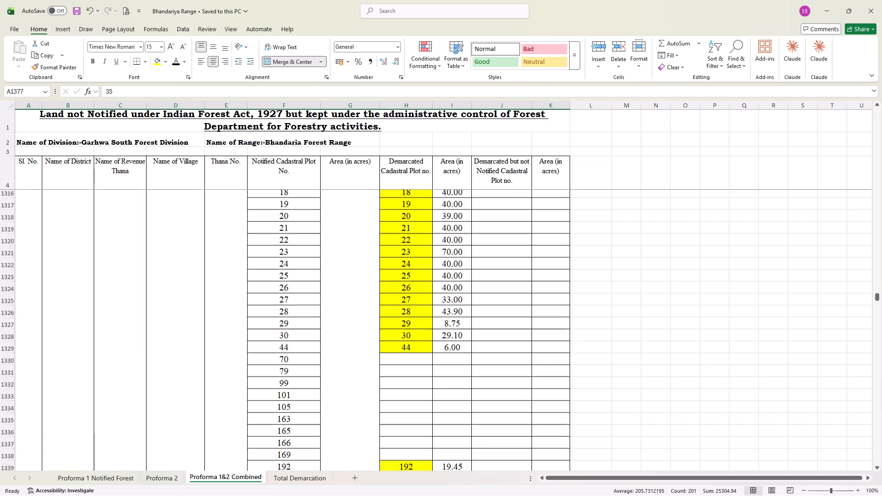
scroll(424, 318, up, 5)
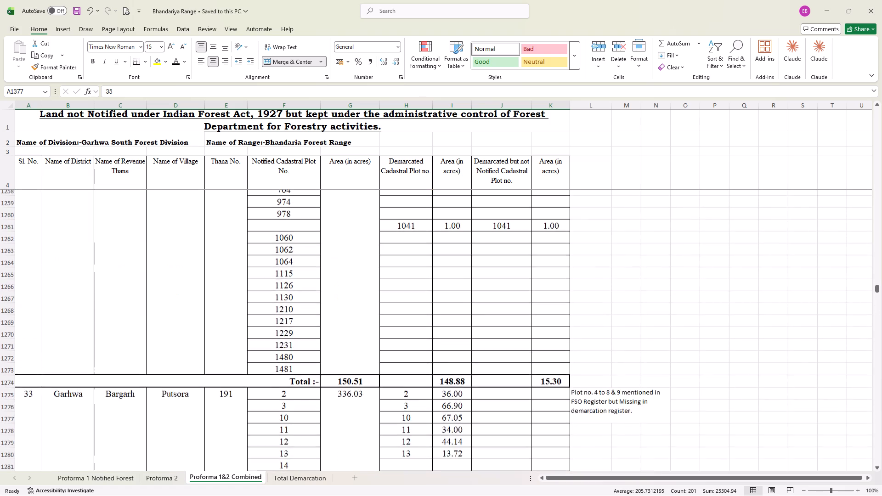
scroll(424, 318, up, 5)
scroll(424, 318, down, 2)
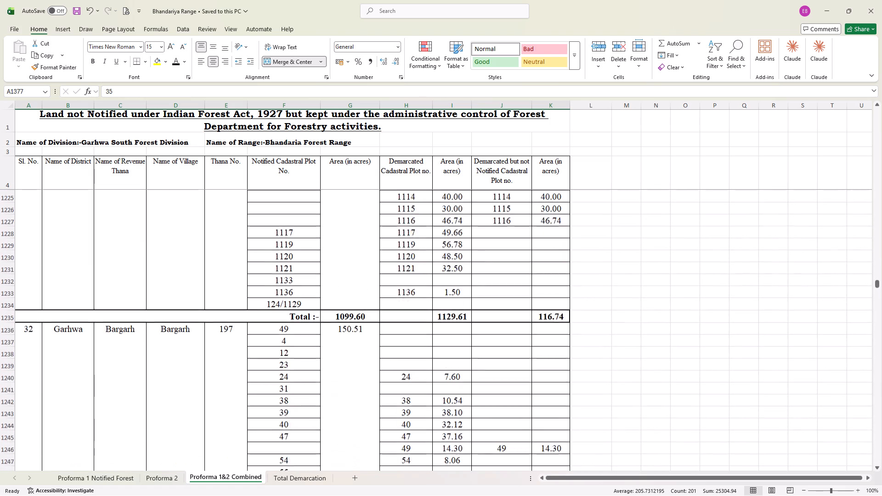
scroll(424, 318, up, 6)
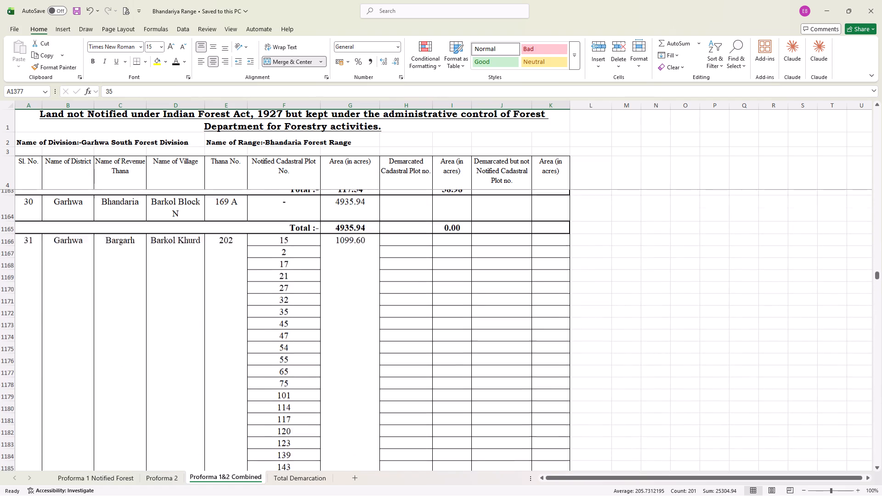
scroll(424, 318, up, 3)
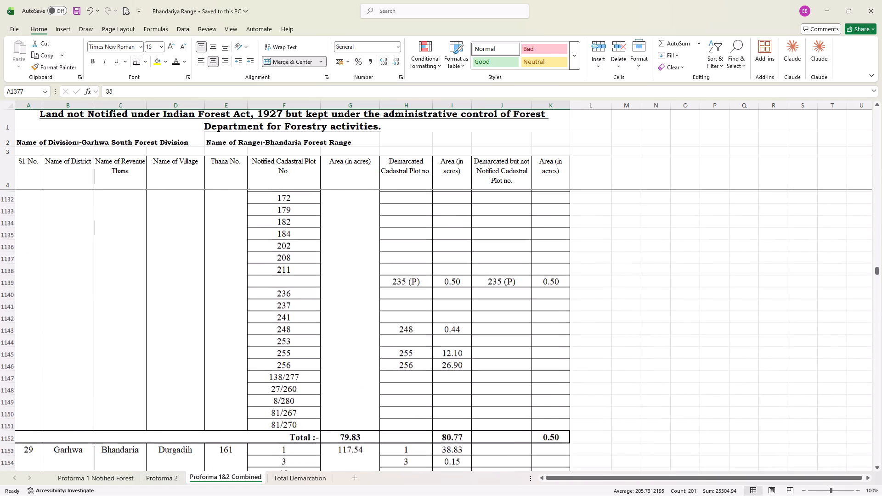
scroll(424, 318, up, 5)
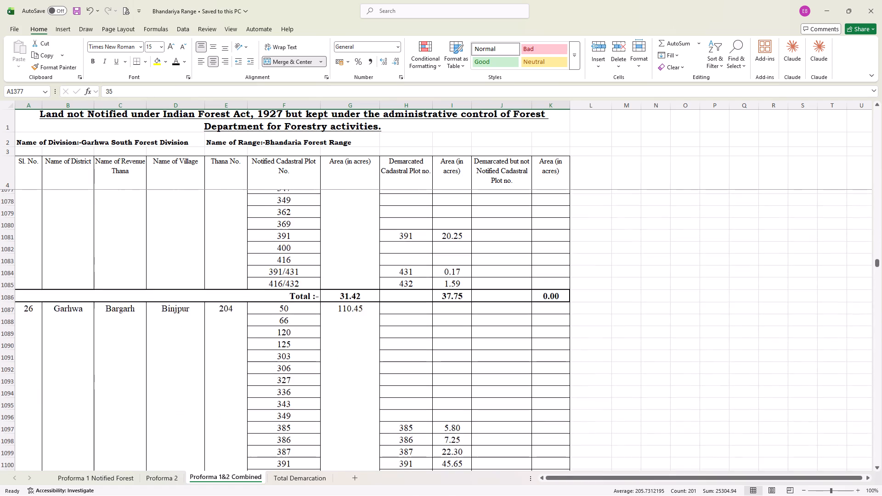
scroll(424, 318, up, 8)
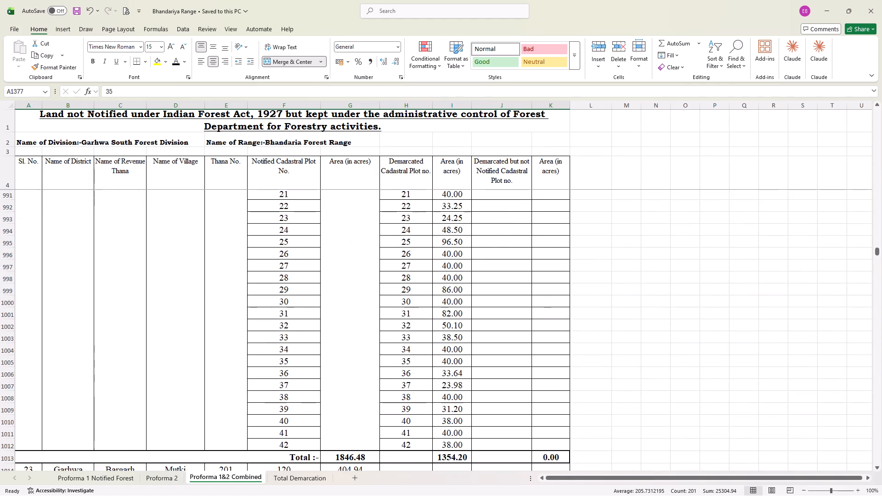
scroll(424, 318, up, 9)
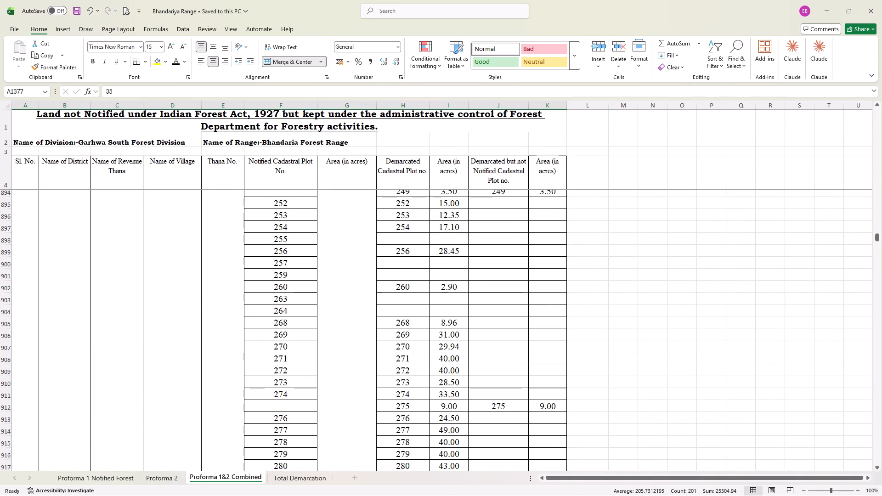
scroll(424, 318, up, 18)
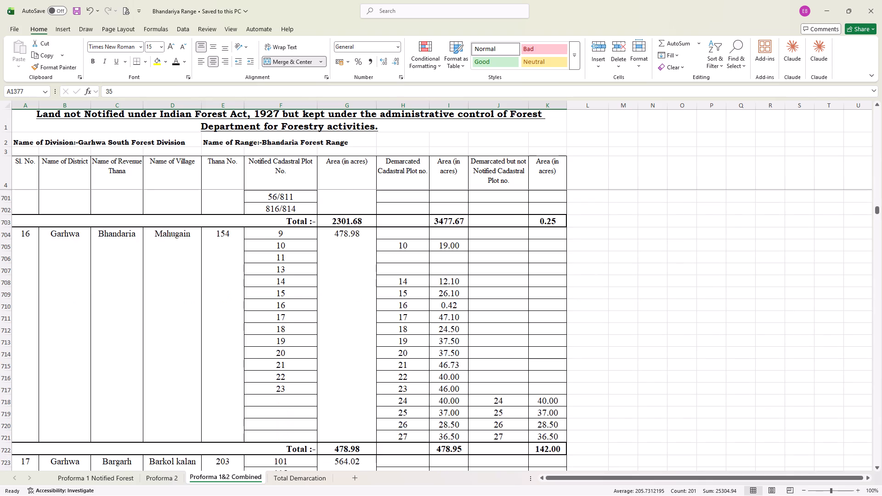
scroll(424, 318, up, 4)
Return to the Plots CR workbook and leave the print preview.
key(alt+Tab)
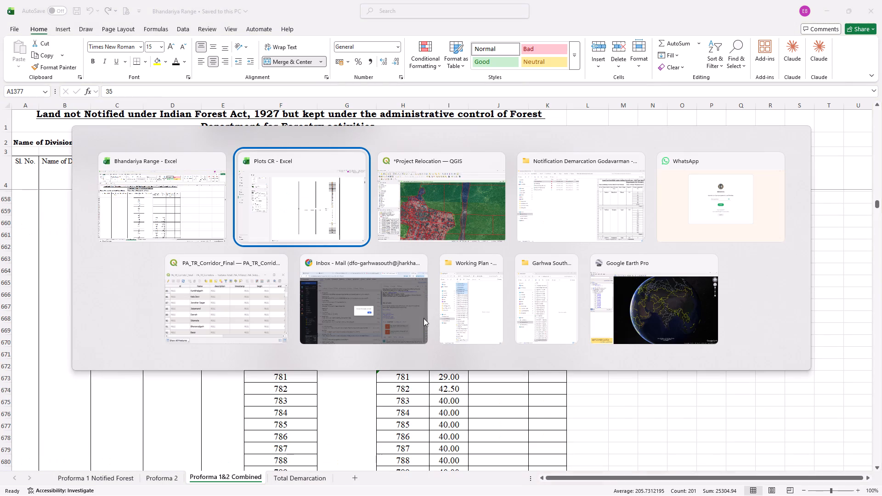
key(Escape)
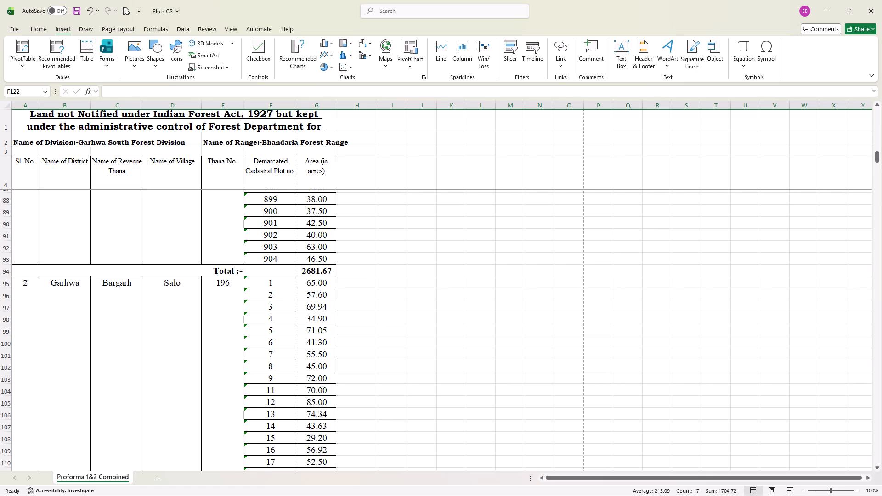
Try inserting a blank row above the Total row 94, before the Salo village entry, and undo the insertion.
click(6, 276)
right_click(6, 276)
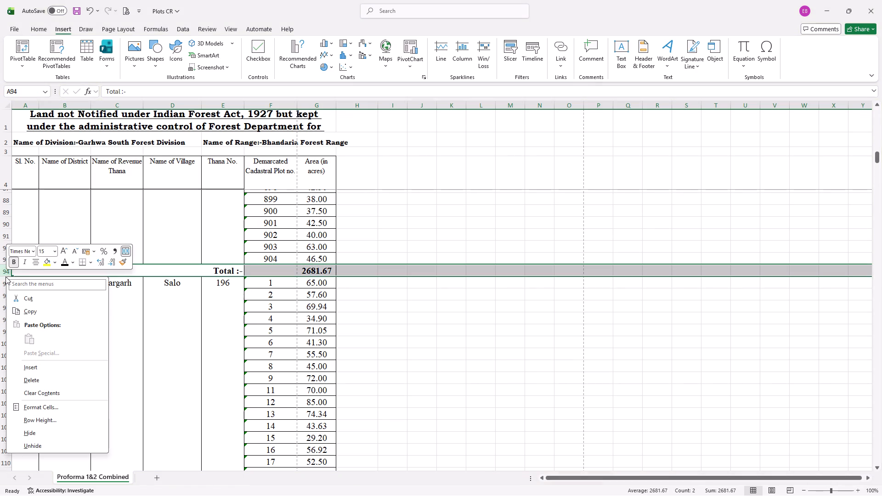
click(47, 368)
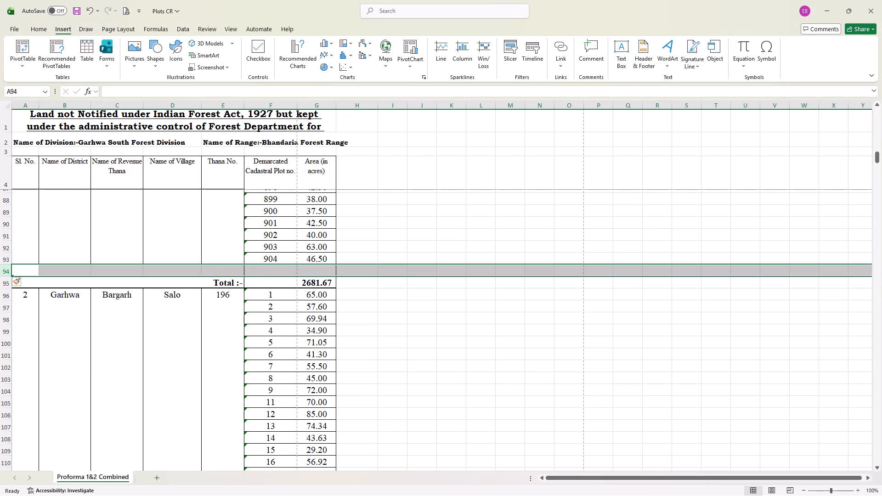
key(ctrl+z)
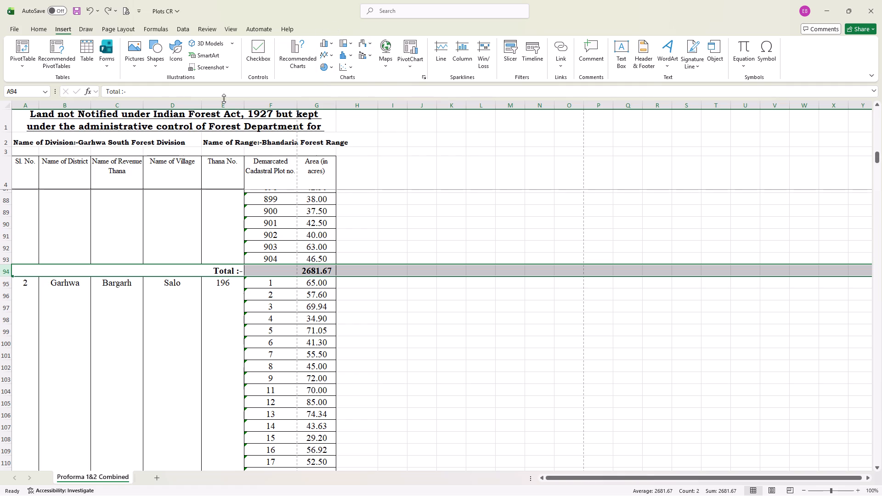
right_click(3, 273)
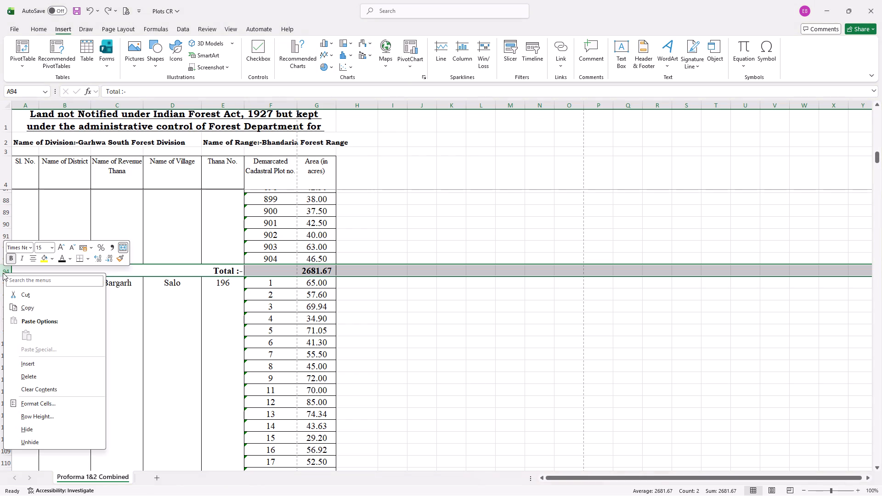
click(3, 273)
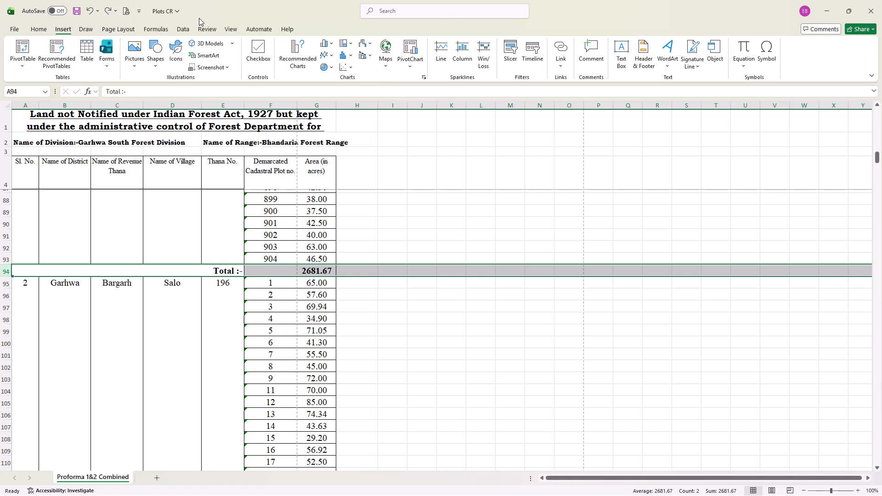
Set the Total row 94 above the Salo village entry as the print area.
click(119, 31)
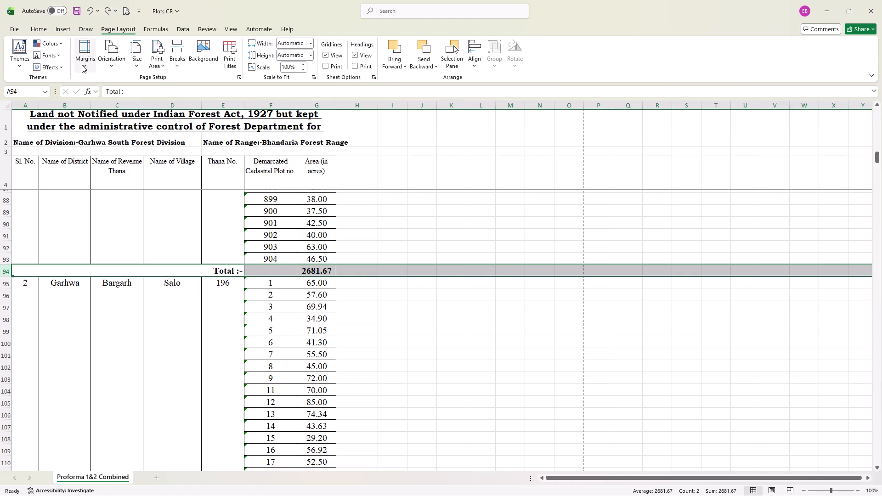
click(153, 65)
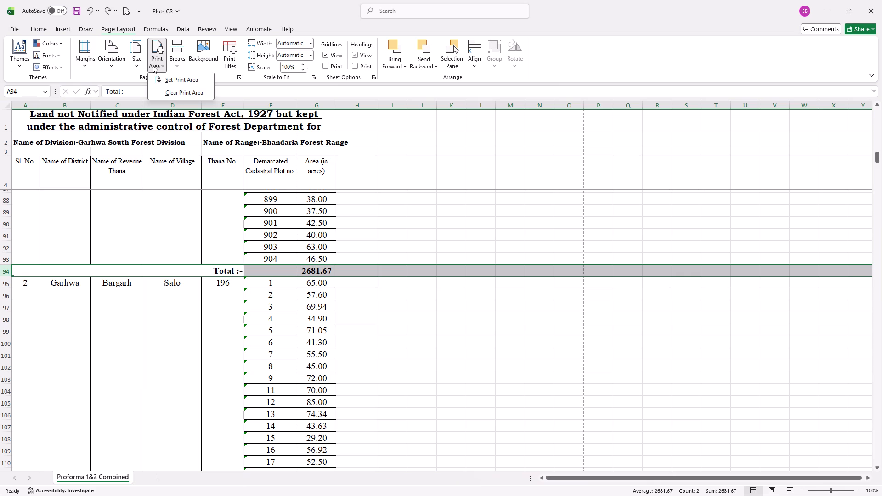
click(153, 65)
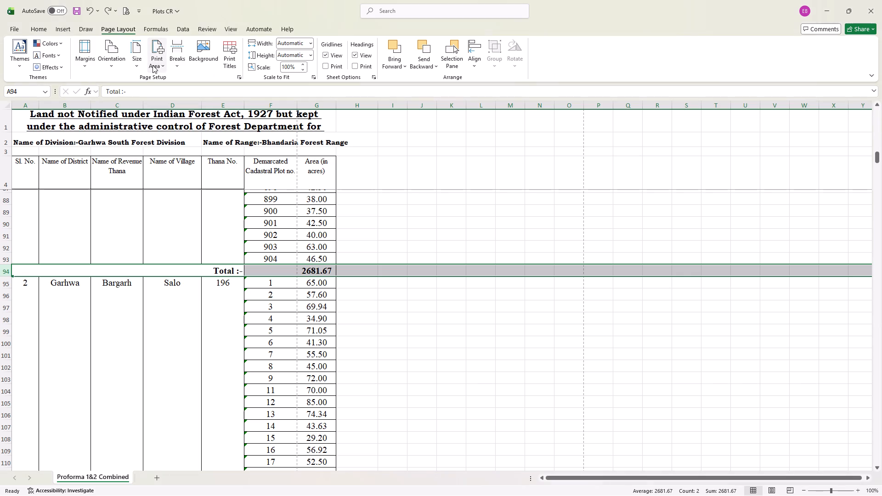
click(153, 65)
click(164, 85)
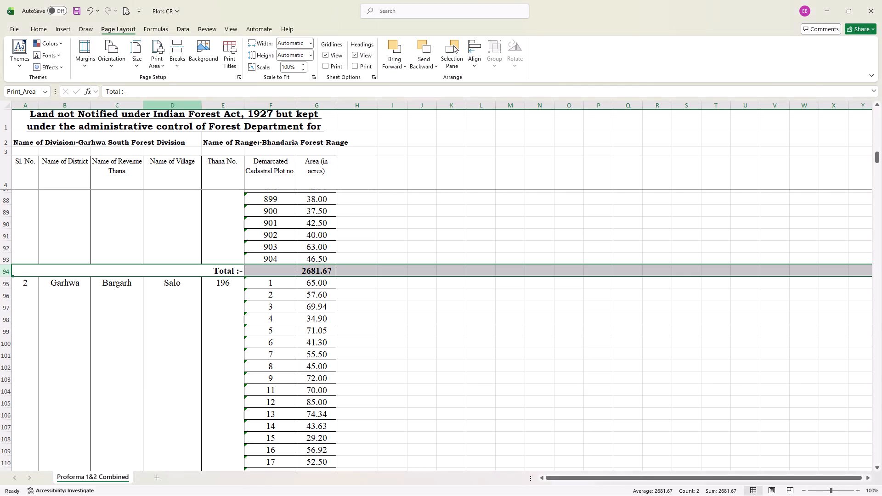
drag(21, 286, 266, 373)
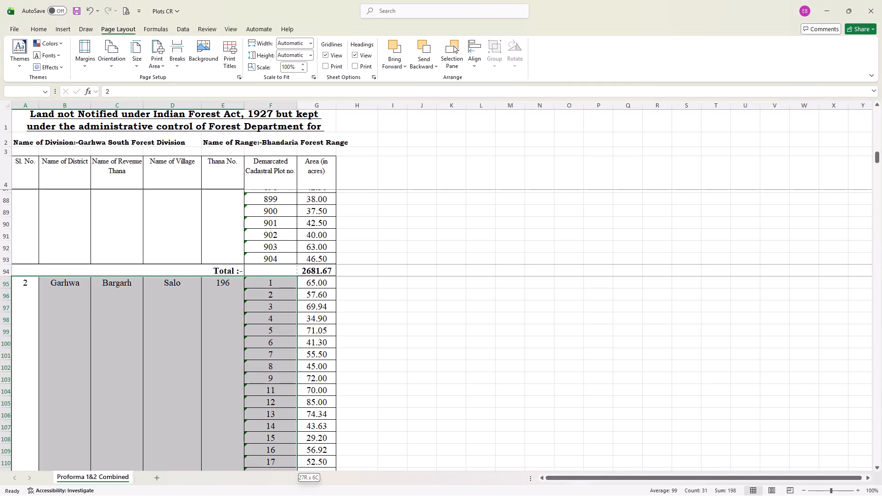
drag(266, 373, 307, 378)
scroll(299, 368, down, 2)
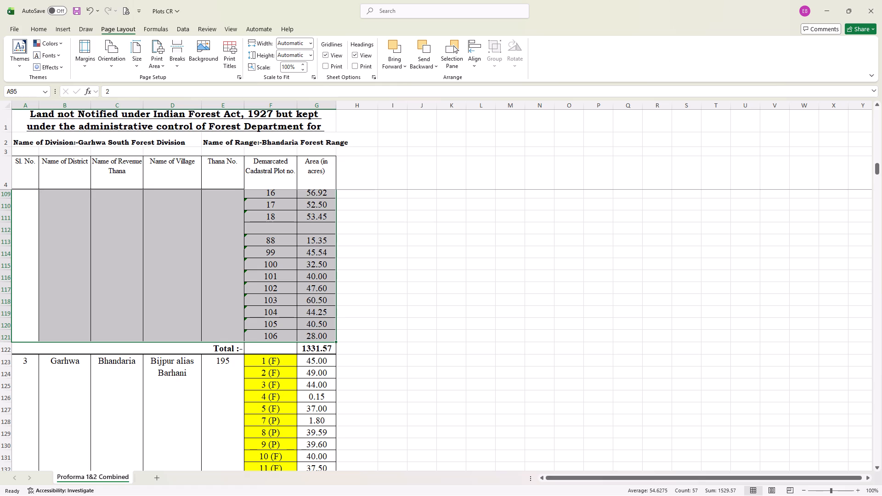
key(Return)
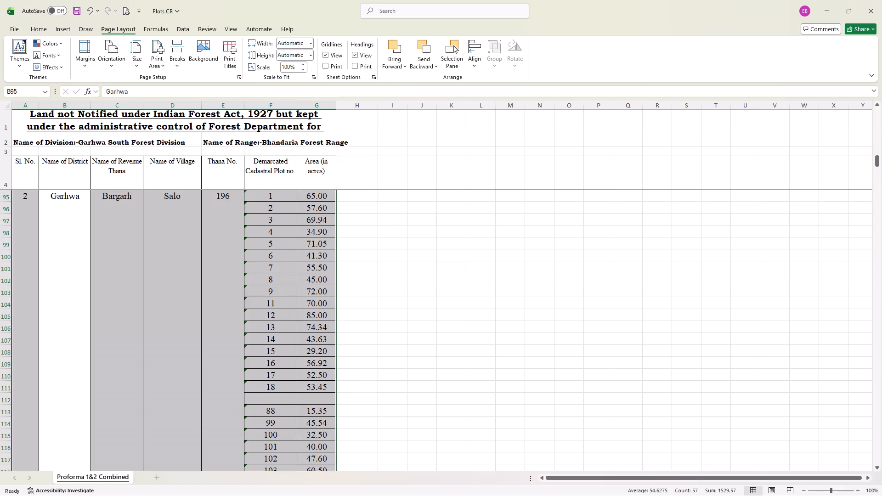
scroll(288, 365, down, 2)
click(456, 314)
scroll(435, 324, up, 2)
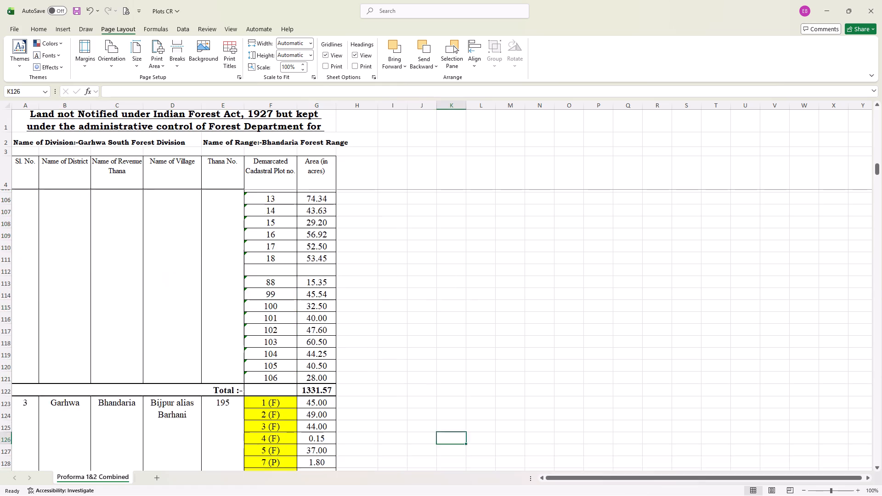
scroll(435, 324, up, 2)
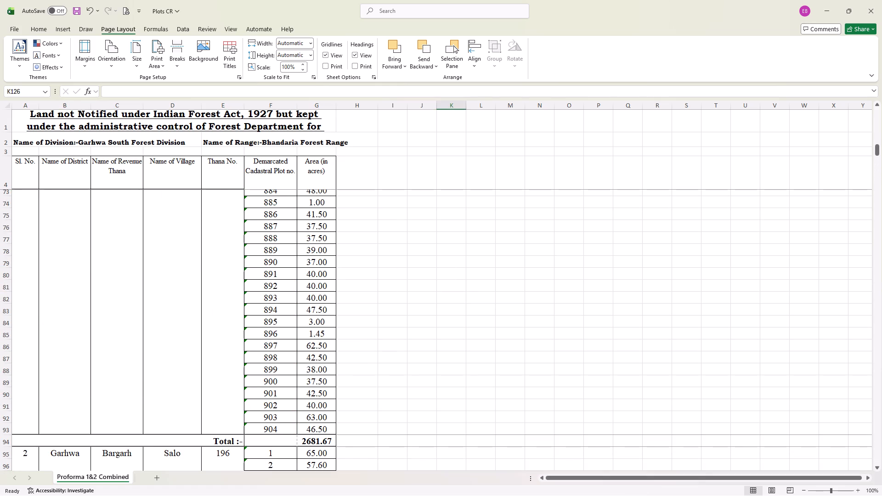
Check the print preview of the current print area, glance at the Bhandariya Range workbook, and return to the Plots CR sheet.
key(ctrl+p)
scroll(435, 323, up, 3)
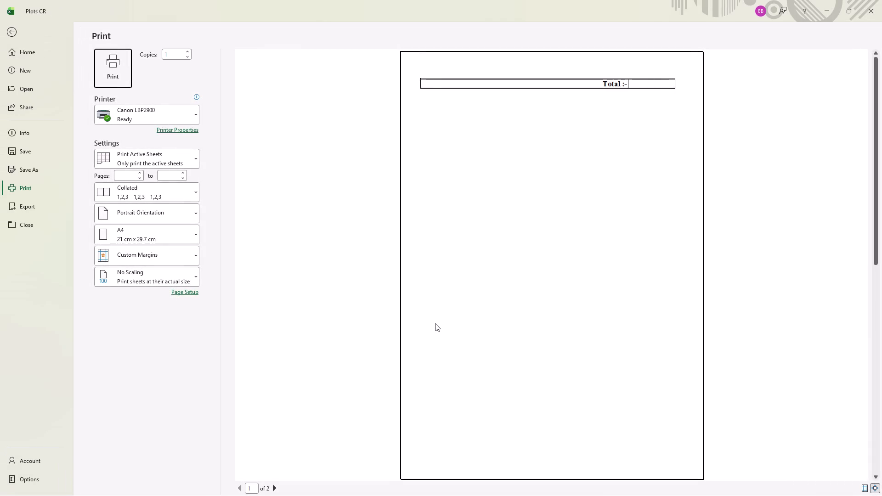
key(Escape)
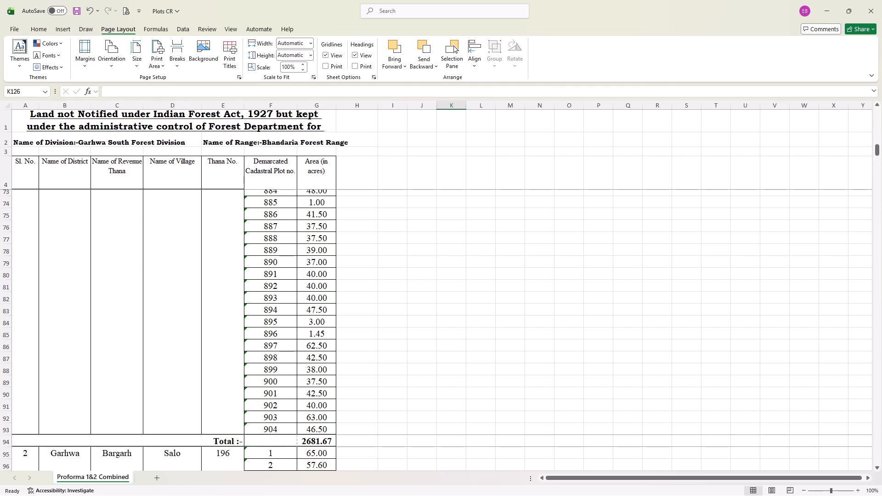
key(ctrl+p)
scroll(431, 321, up, 5)
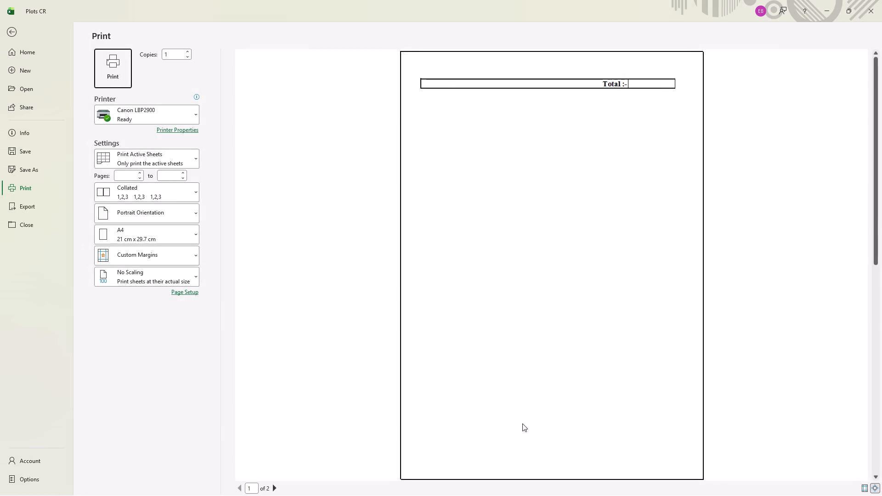
scroll(486, 435, down, 2)
key(alt+Tab)
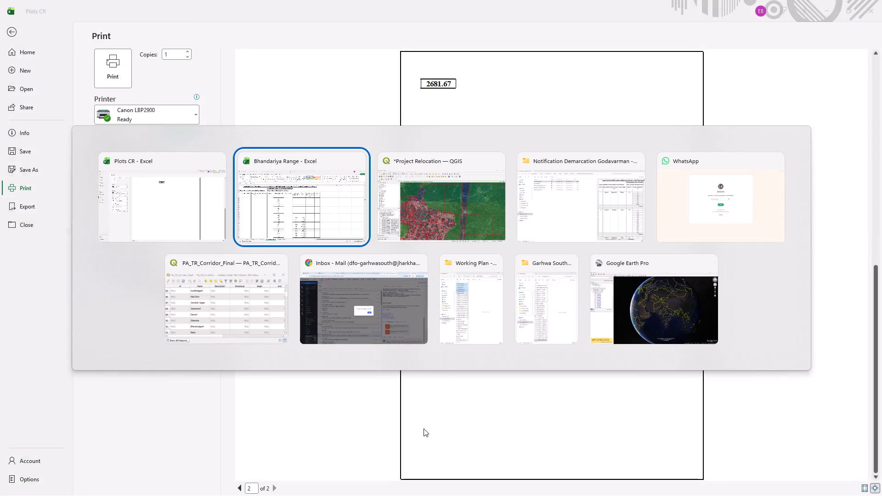
scroll(351, 412, down, 3)
key(alt+Tab)
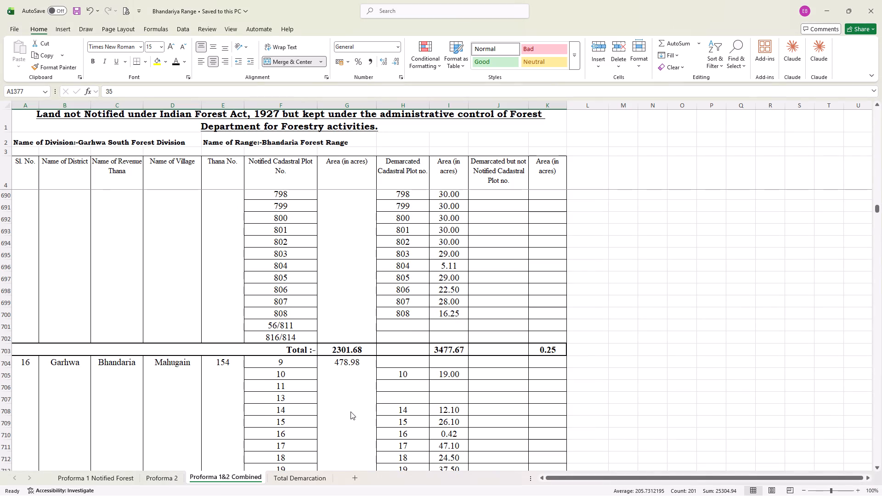
key(Escape)
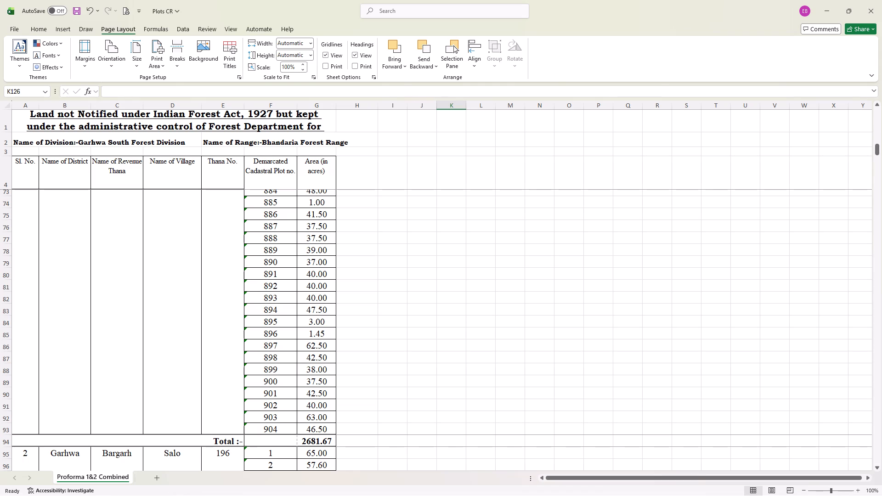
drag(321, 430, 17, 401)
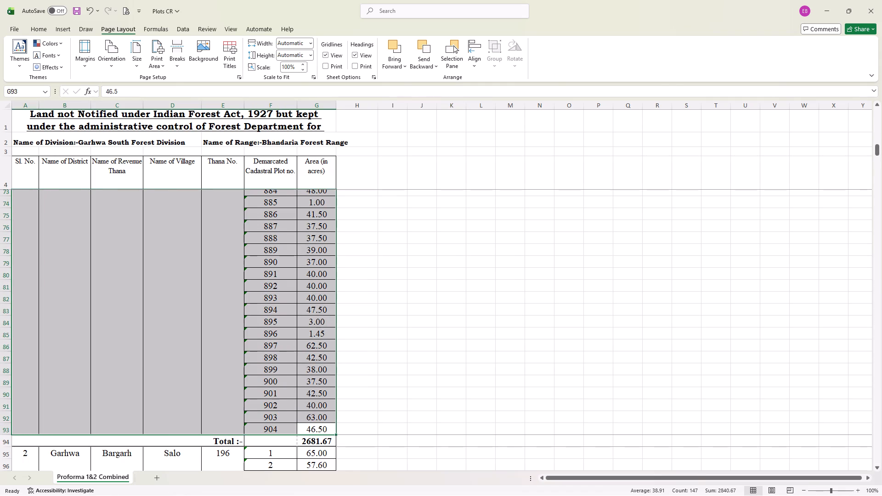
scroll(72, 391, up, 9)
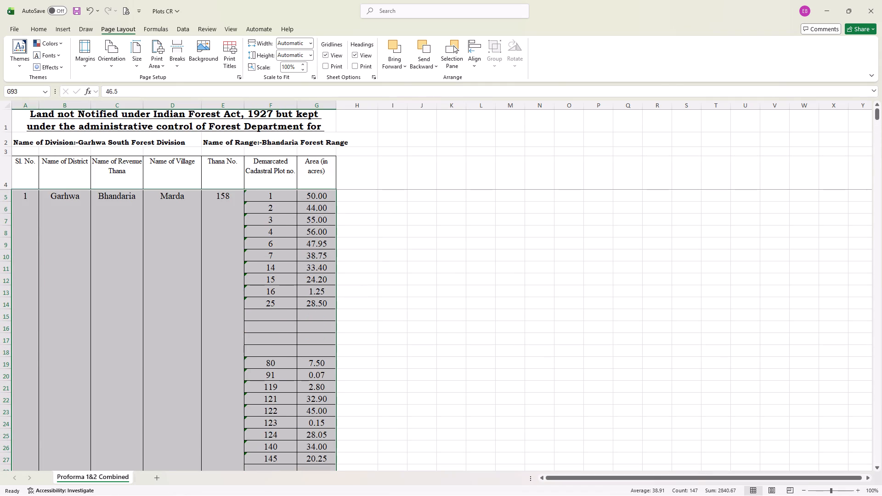
Set the Salo village entry, rows 95 to 121 from Sl. No. through Area, as the print area.
scroll(72, 391, down, 8)
drag(23, 327, 238, 331)
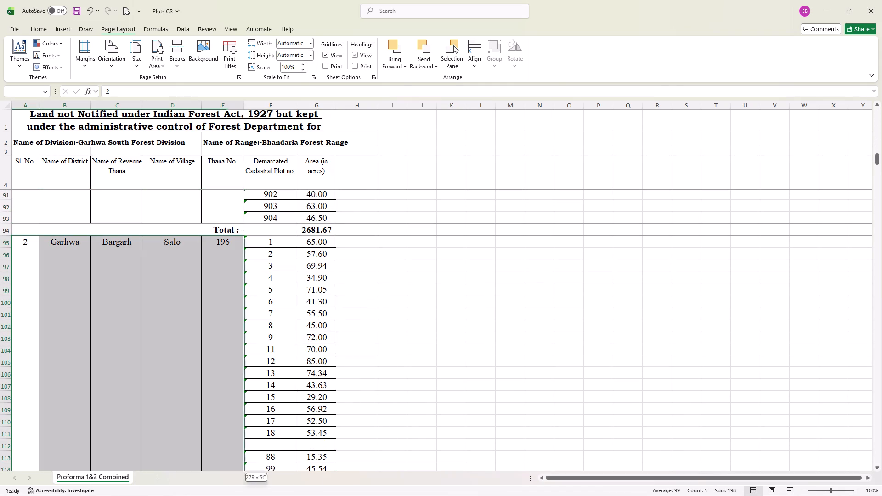
drag(238, 331, 317, 338)
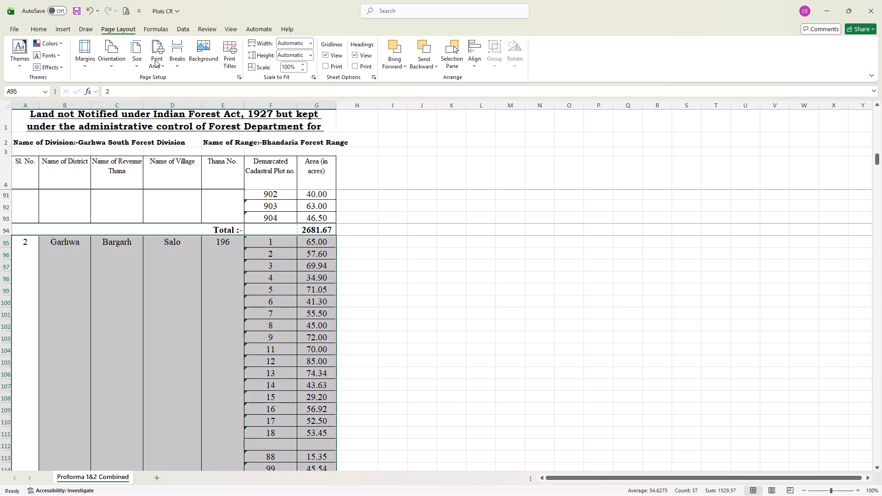
click(154, 59)
click(168, 79)
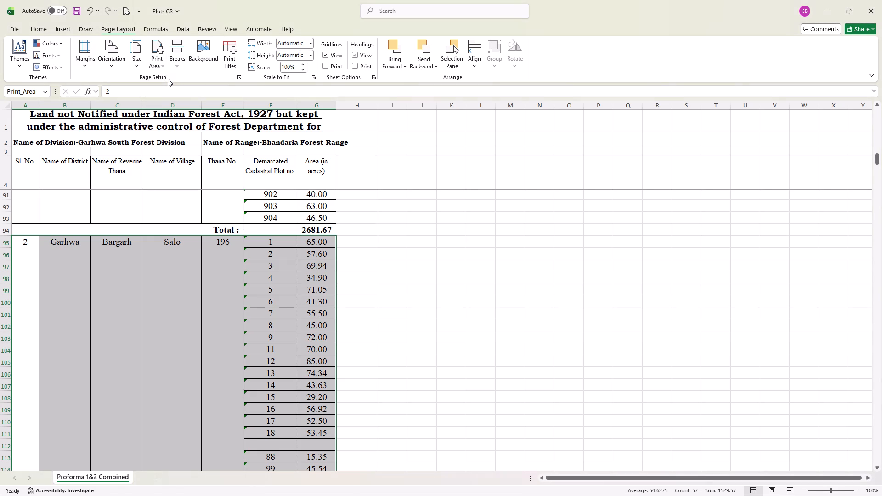
Preview the Salo plots printout and set its scaling to Fit All Columns on One Page.
key(ctrl+p)
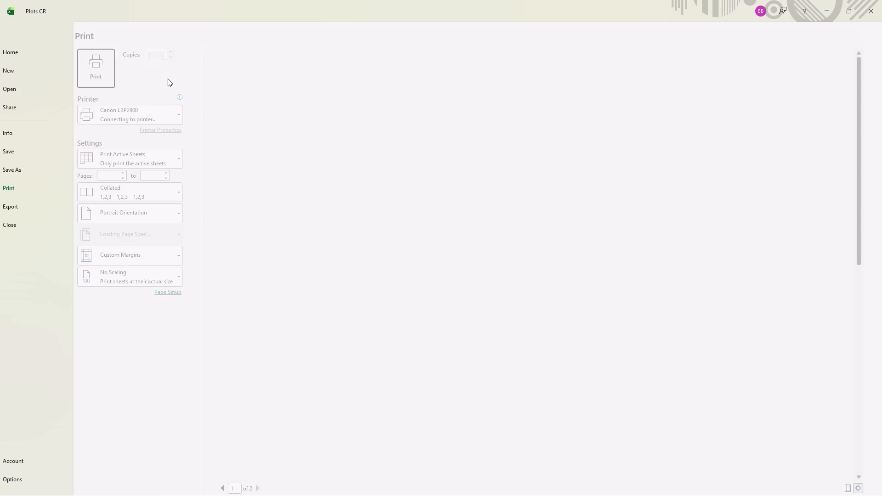
scroll(516, 239, down, 2)
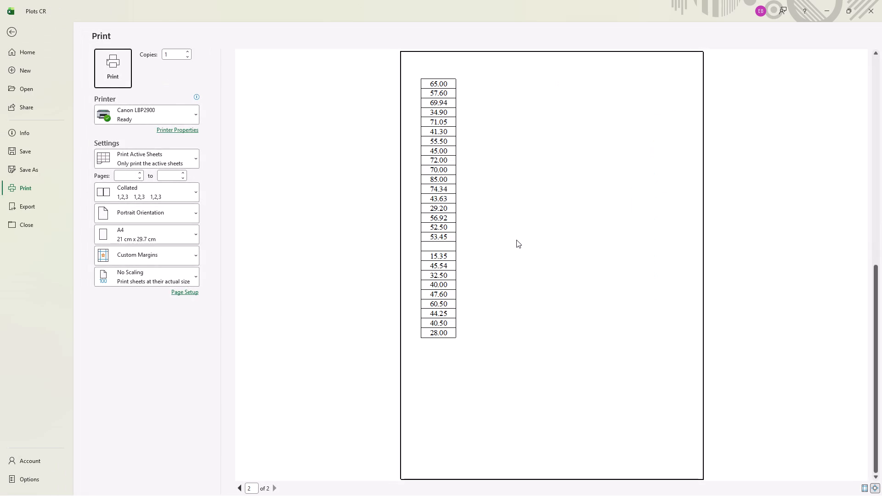
scroll(516, 240, up, 1)
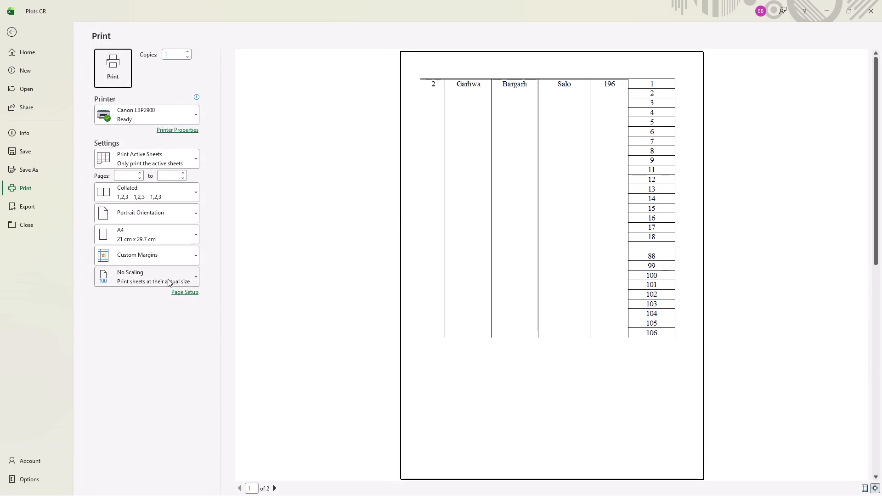
click(167, 278)
click(175, 344)
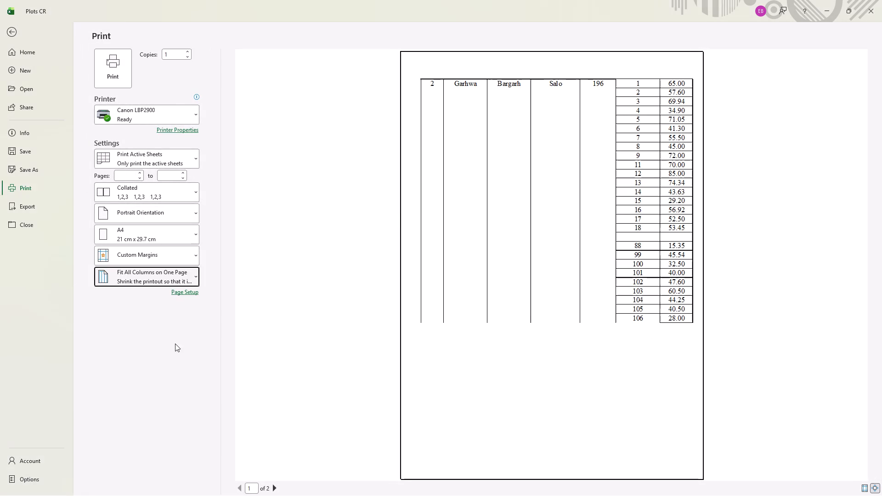
scroll(520, 310, down, 1)
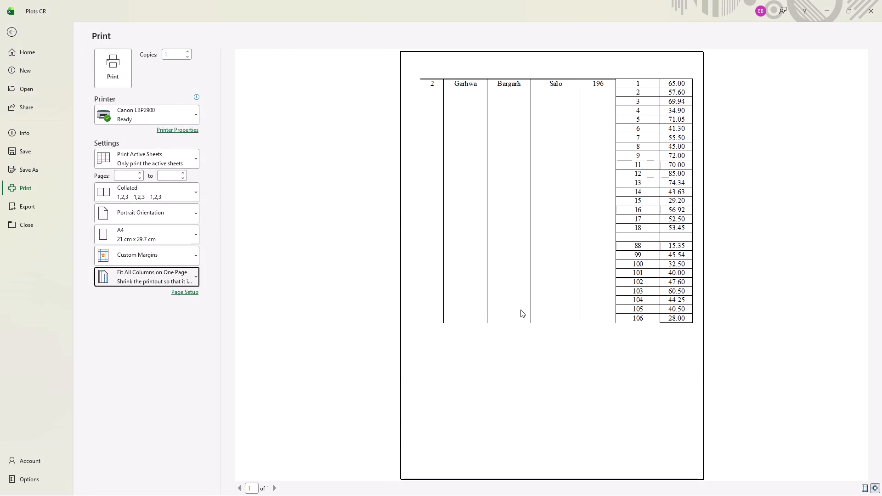
key(alt+Tab)
key(alt+Tab)
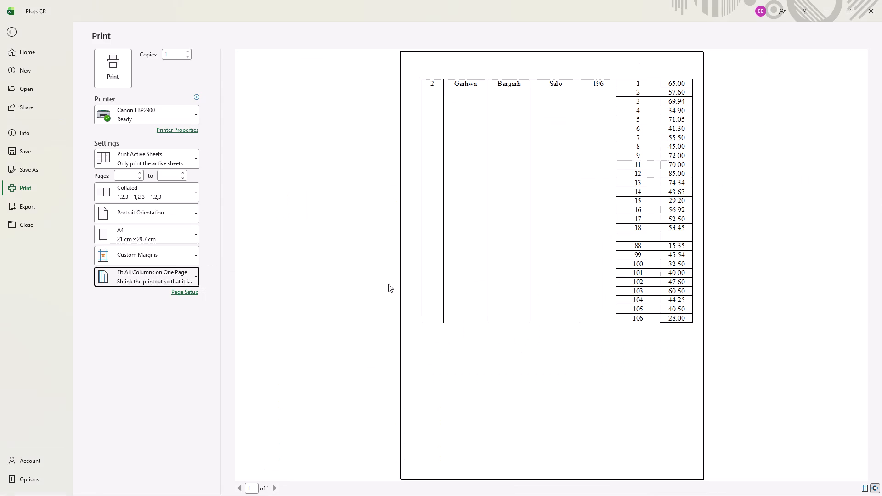
click(359, 290)
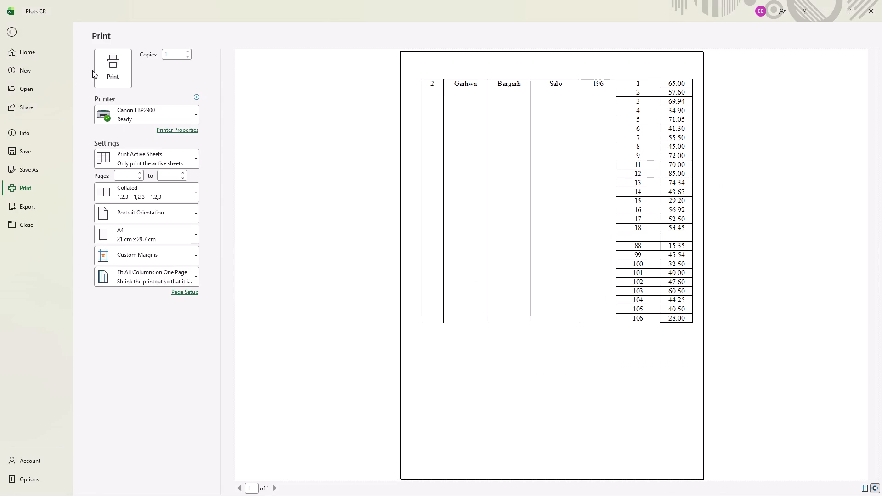
click(15, 28)
Check the end of the Salo plot rows and print one A4 portrait copy on the Canon LBP2900.
scroll(167, 245, down, 1)
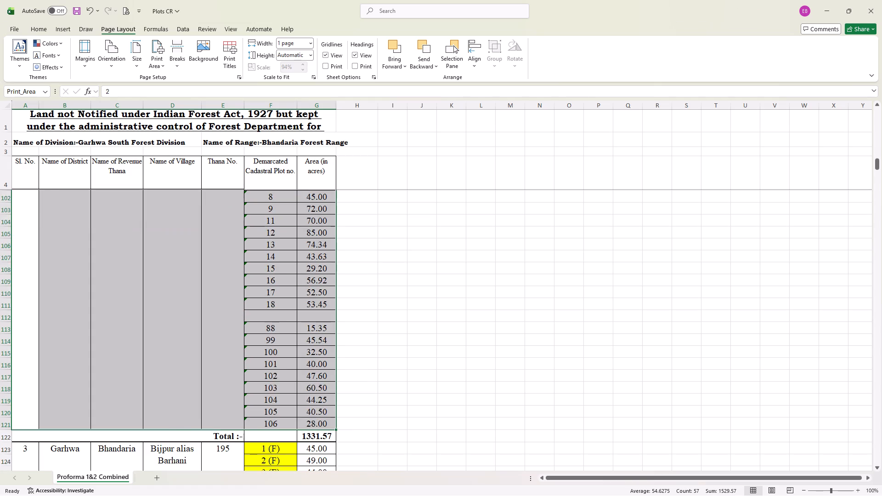
scroll(167, 248, down, 1)
scroll(167, 248, up, 1)
key(ctrl+p)
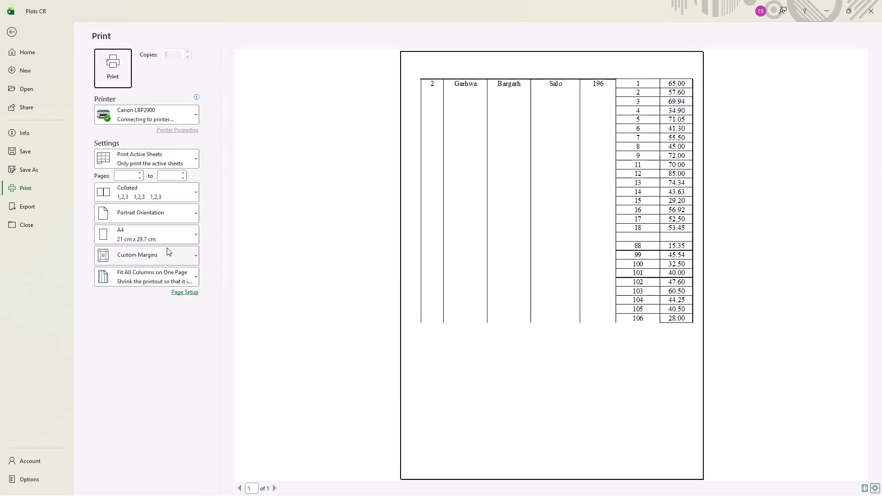
click(122, 79)
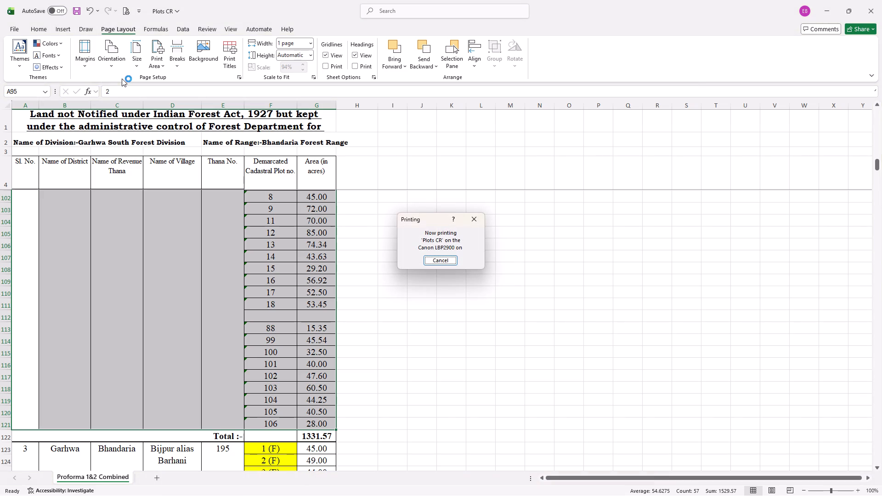